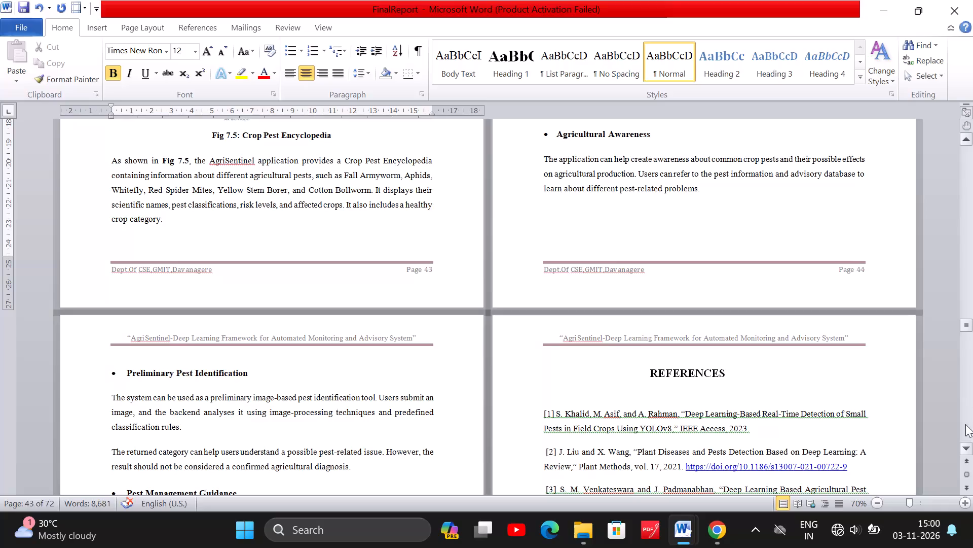
Lower the screen brightness to about one fifth of its range in the system quick settings.
click(854, 532)
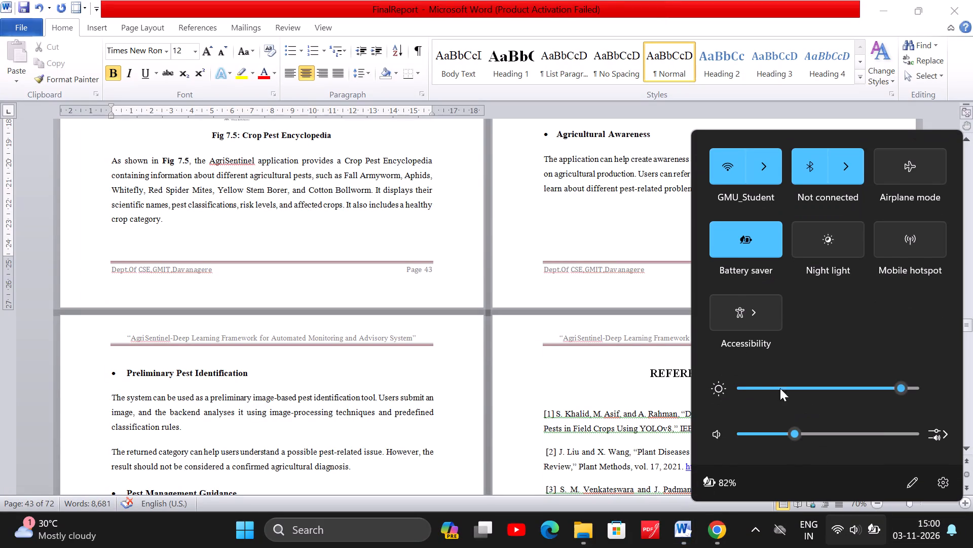
click(774, 387)
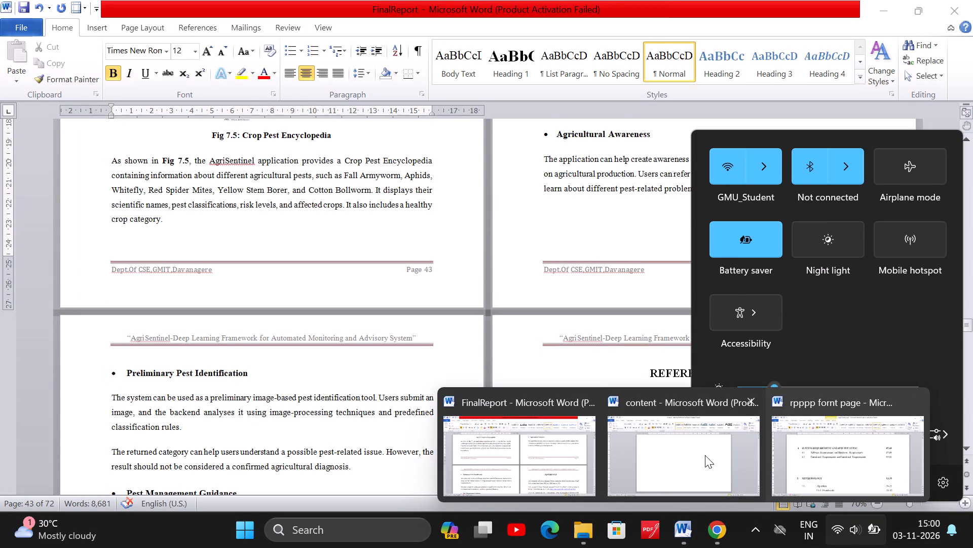
Switch to the content document and view the start of its chapters and page numbers table.
click(704, 455)
scroll(592, 312, up, 9)
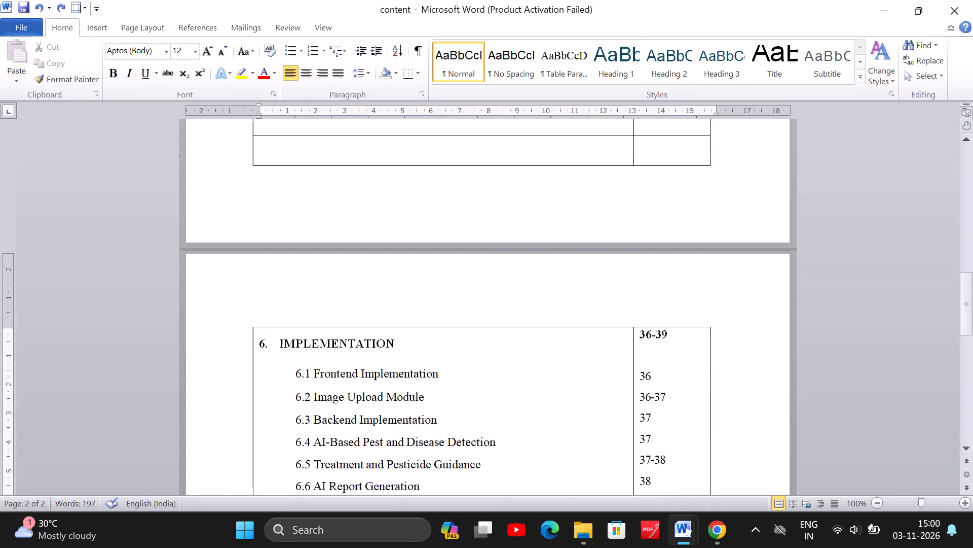
scroll(592, 312, up, 11)
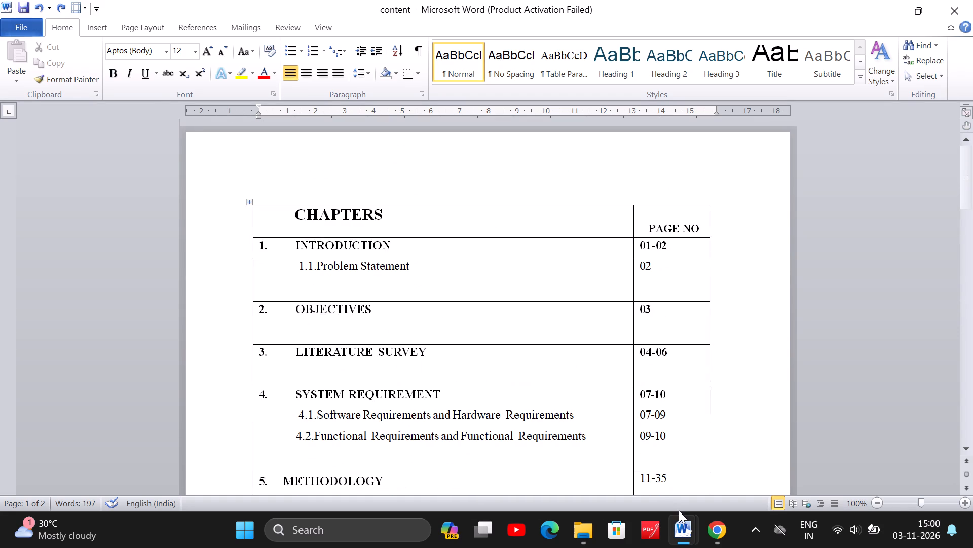
Switch to the rpppp fornt page document to examine its table of contents around chapters 4 and 5.
click(826, 478)
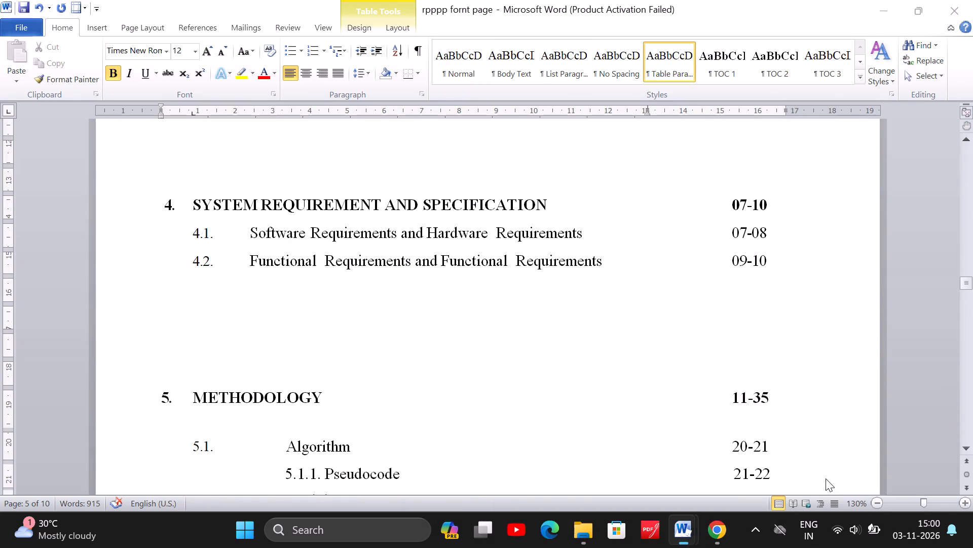
Insert a space before the Signature heading on the declaration page.
scroll(693, 376, up, 3)
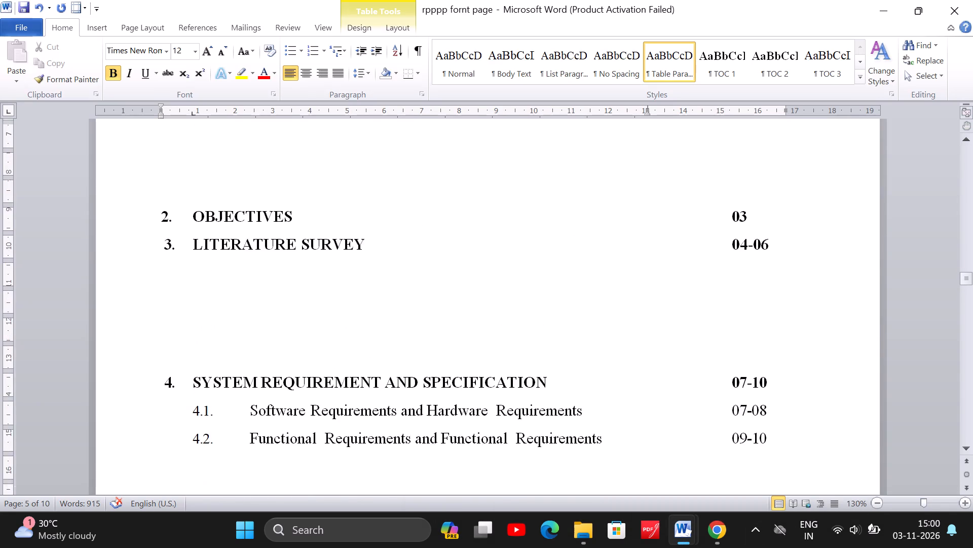
scroll(693, 376, up, 12)
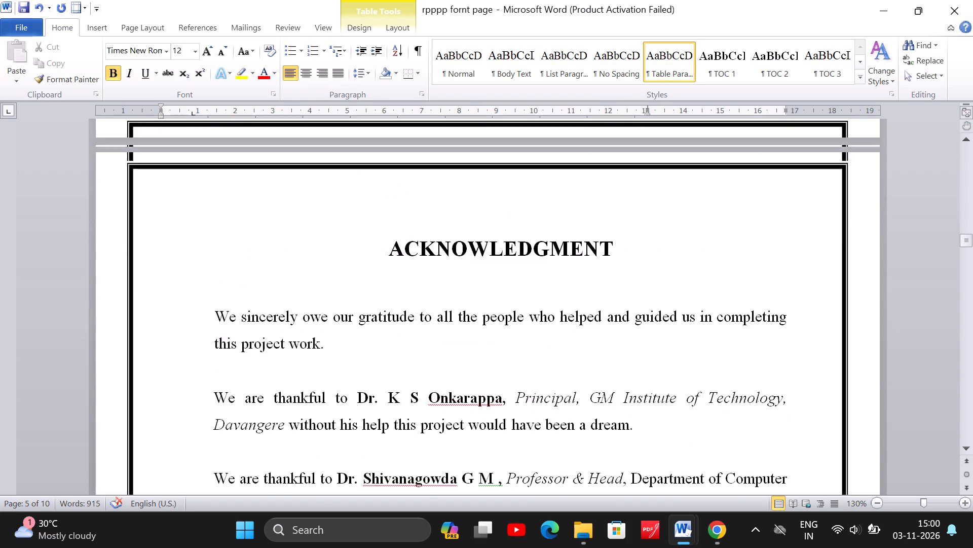
scroll(693, 376, up, 7)
scroll(693, 376, down, 1)
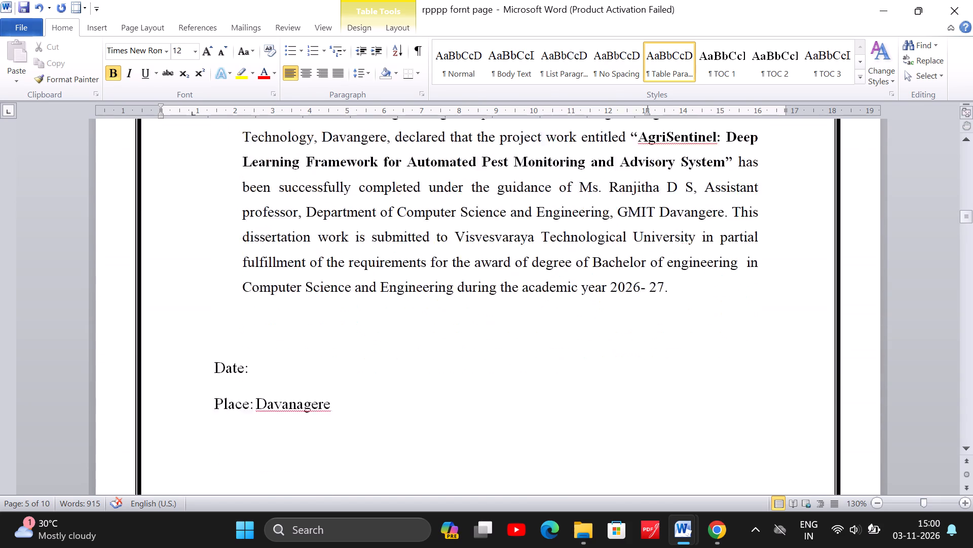
scroll(693, 376, down, 1)
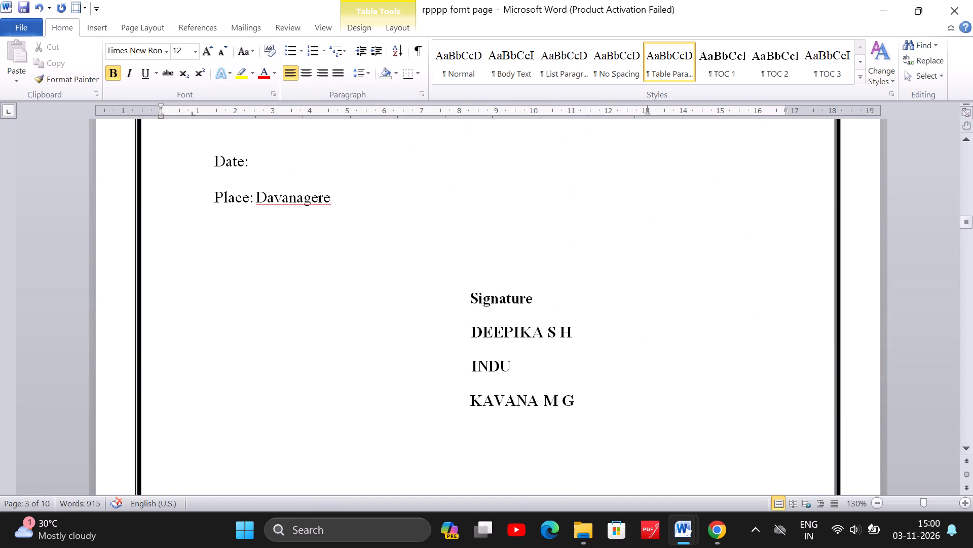
click(461, 297)
key(space)
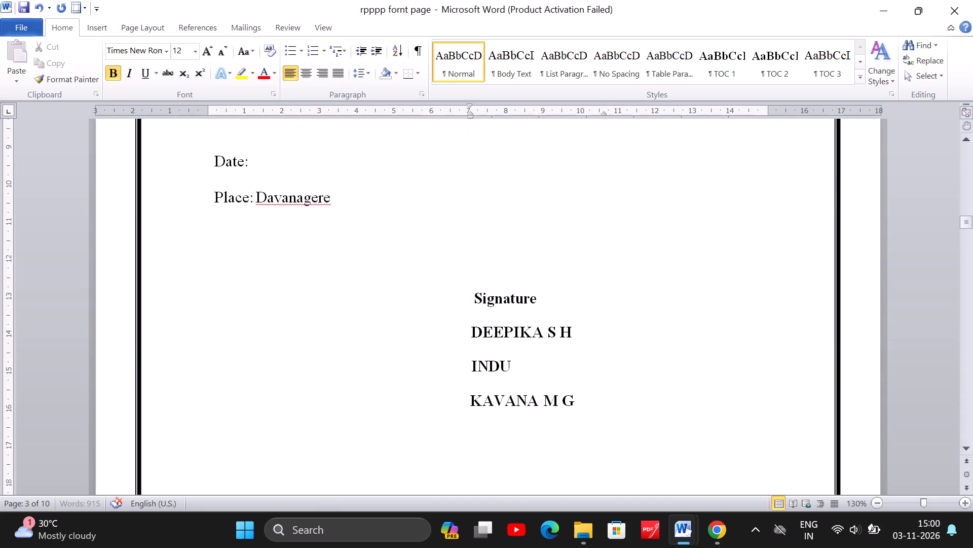
Increase the left indent of the Signature heading and the student names below it to about 9 cm.
drag(470, 300, 602, 422)
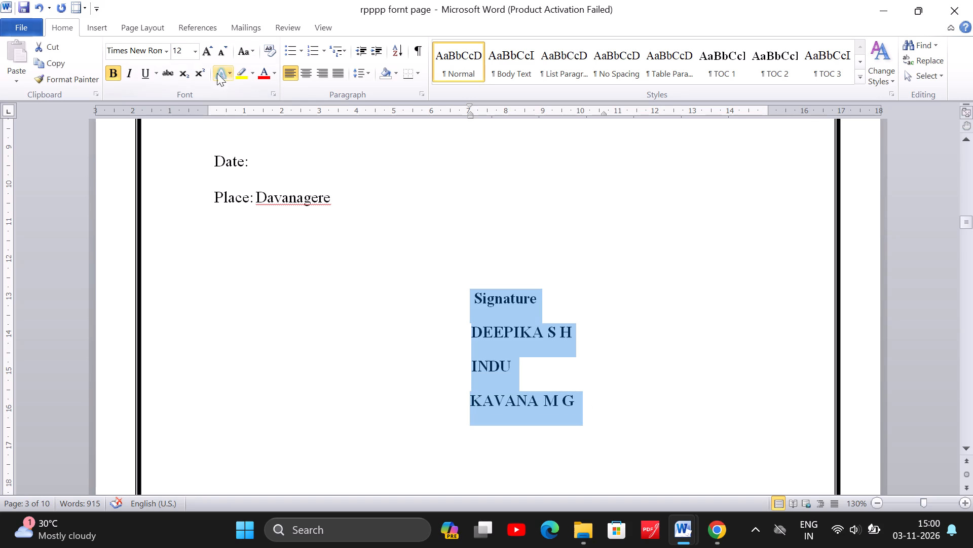
click(376, 47)
triple_click(376, 47)
triple_click(376, 47)
triple_click(376, 47)
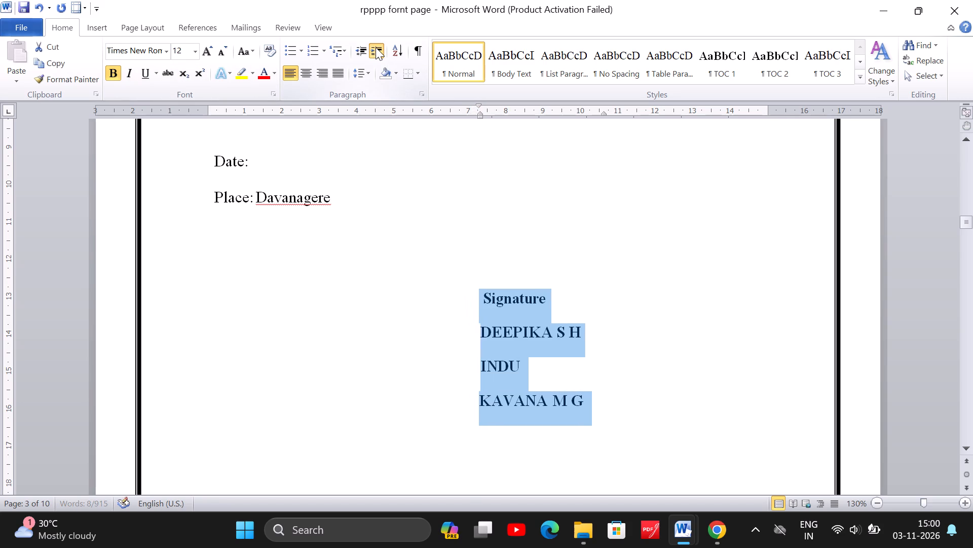
click(376, 47)
triple_click(376, 47)
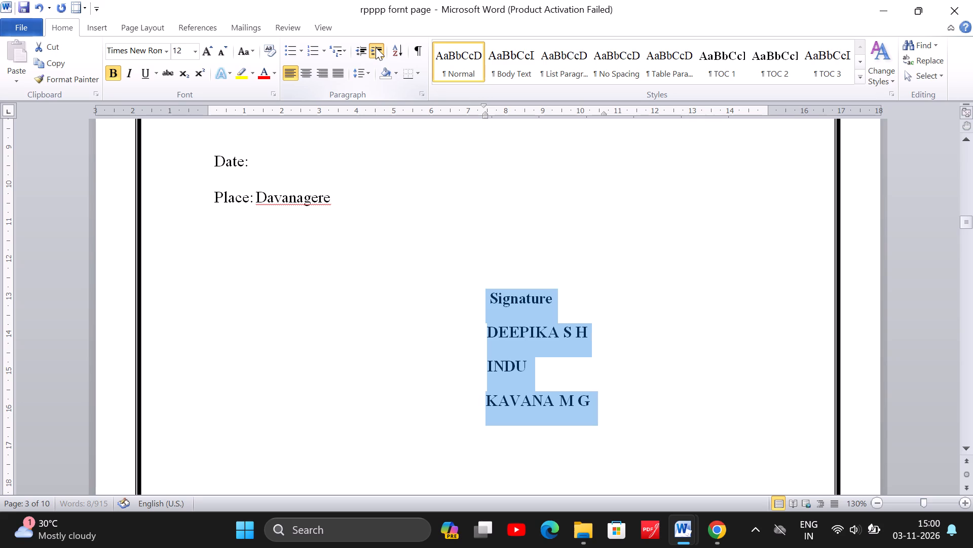
triple_click(376, 47)
triple_click(376, 47)
triple_click(376, 47)
triple_click(376, 47)
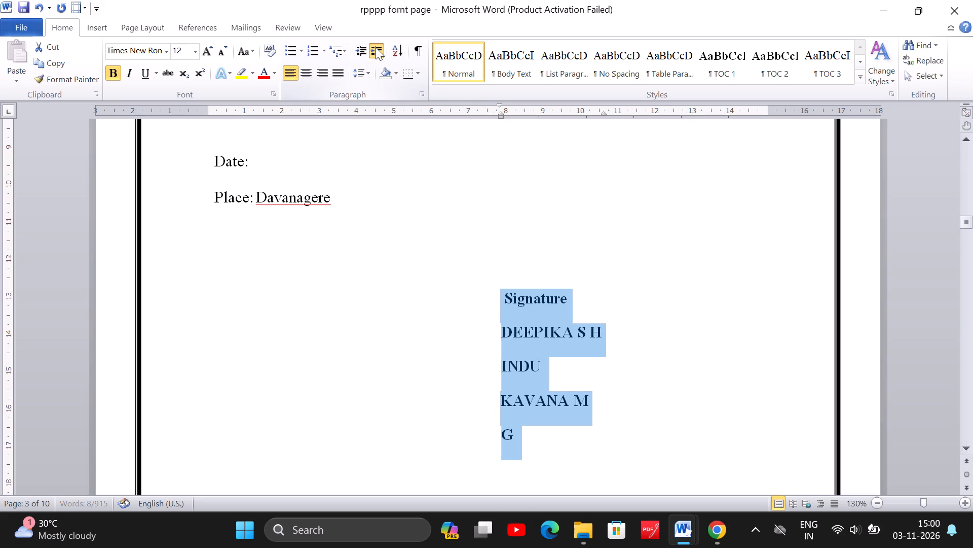
triple_click(376, 47)
triple_click(376, 47)
triple_click(376, 47)
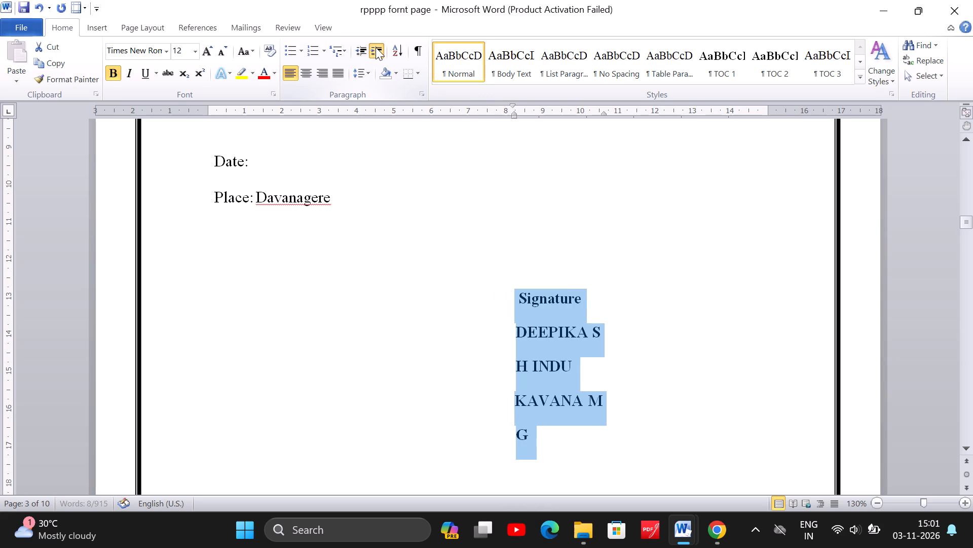
triple_click(376, 47)
triple_click(376, 47)
triple_click(376, 47)
triple_click(376, 47)
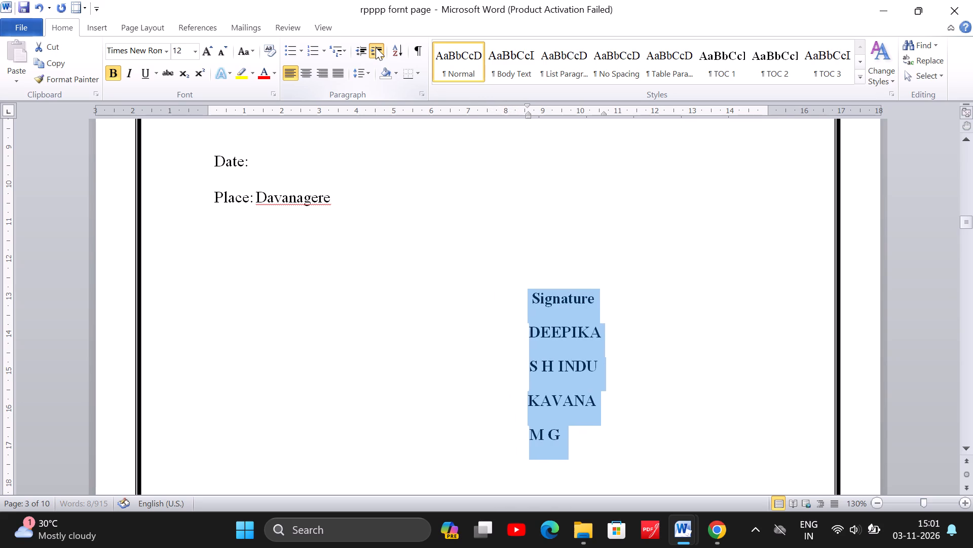
triple_click(376, 47)
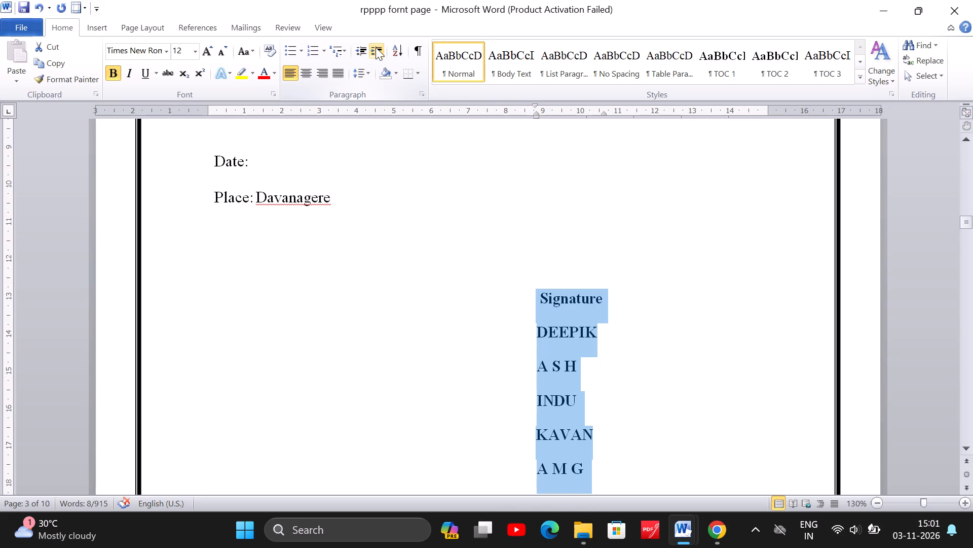
triple_click(376, 47)
click(376, 47)
Look over the declaration page and the neighbouring front pages to check the signature block's layout.
scroll(393, 257, up, 2)
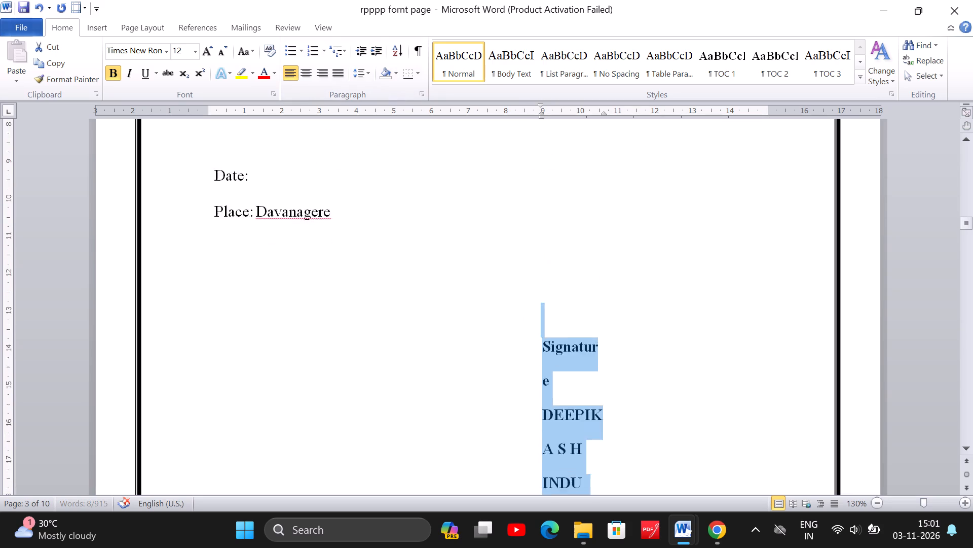
scroll(393, 257, up, 10)
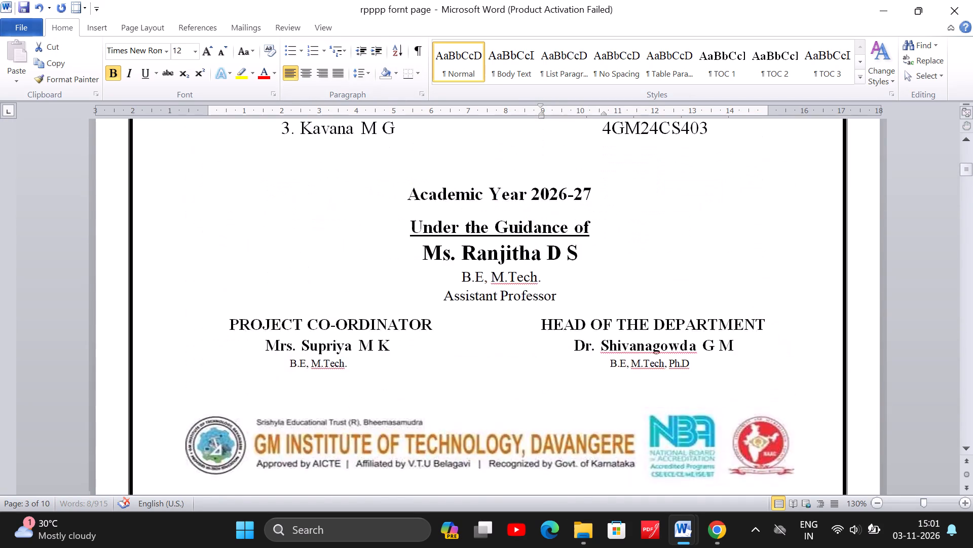
scroll(393, 257, up, 2)
scroll(393, 257, down, 8)
scroll(393, 257, up, 2)
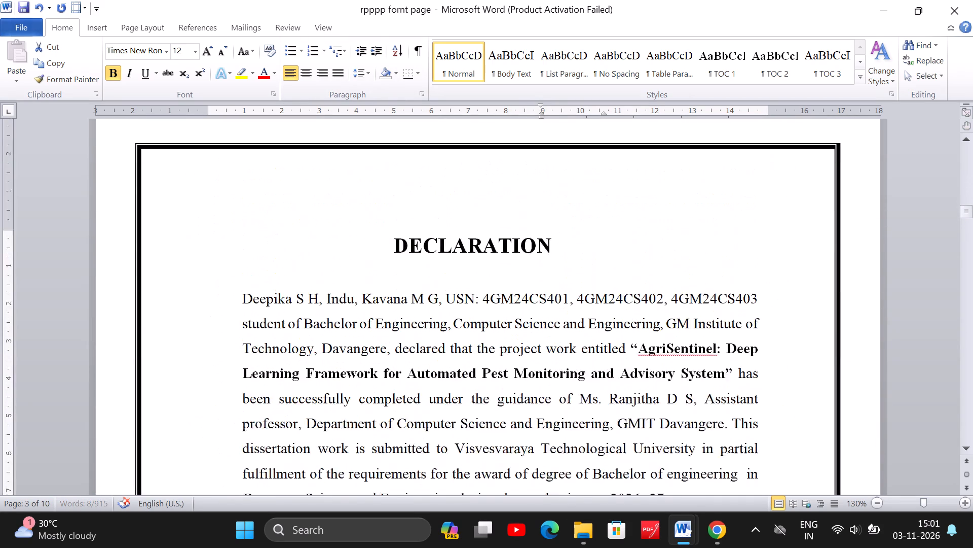
scroll(393, 257, up, 3)
scroll(393, 257, down, 5)
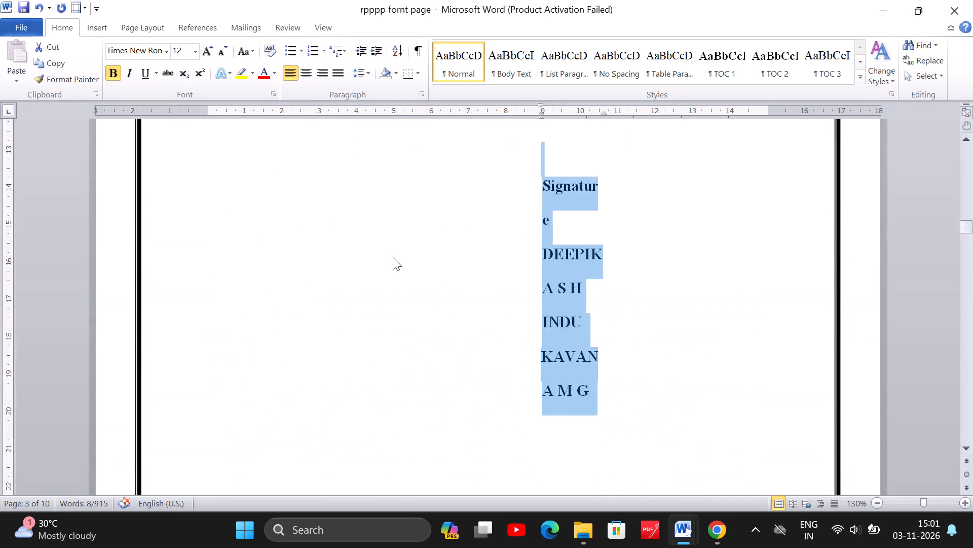
scroll(393, 257, down, 4)
scroll(393, 257, up, 4)
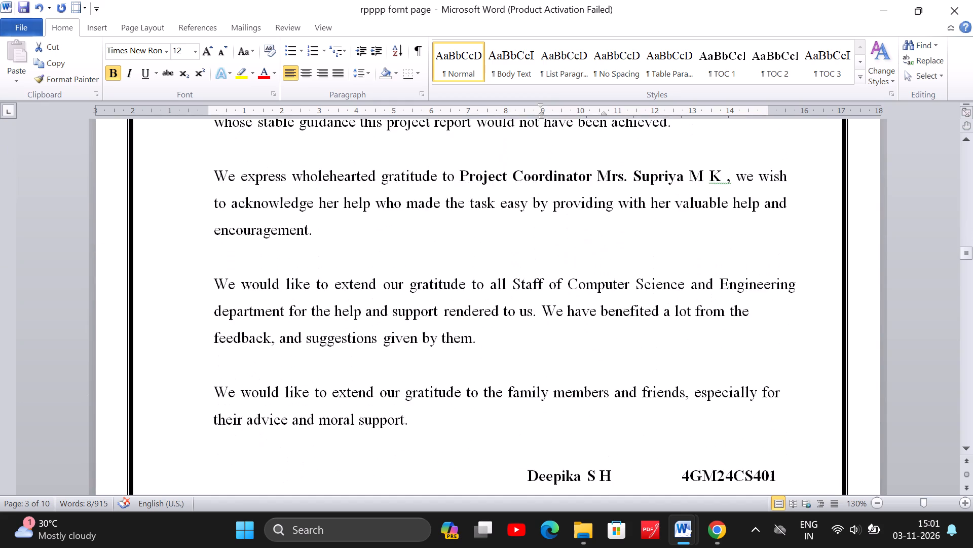
scroll(393, 257, up, 6)
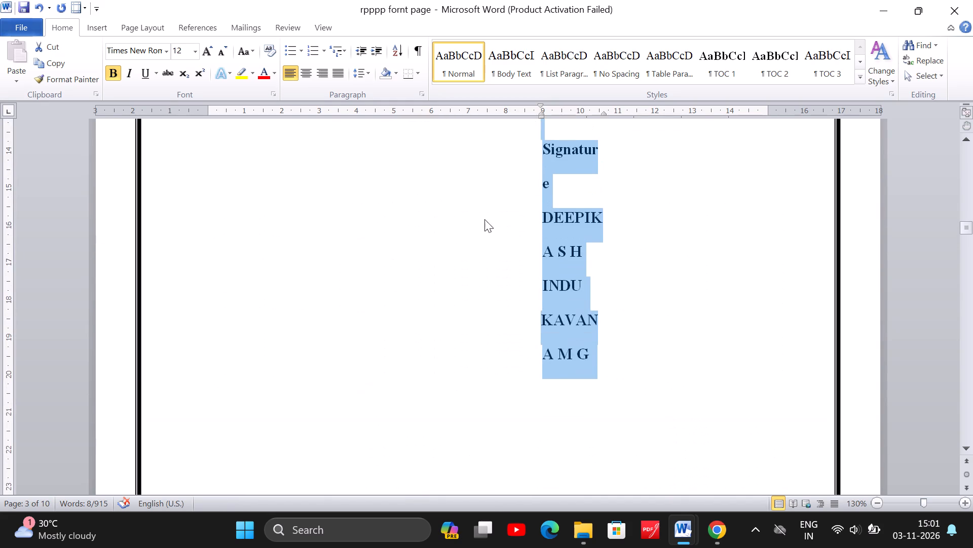
Undo the excess indent increases on the declaration's signature block, back to an indent of about 7.8 cm.
key(ctrl+z)
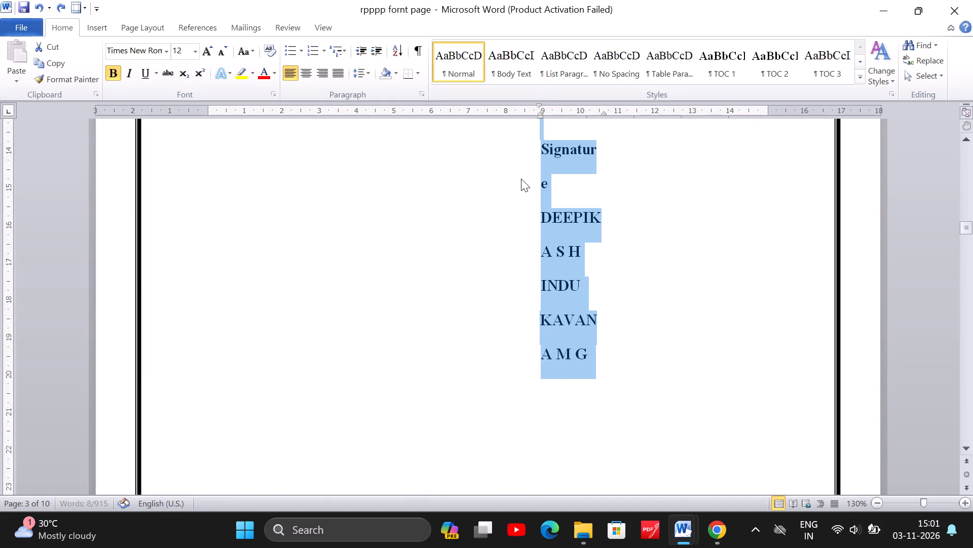
key(ctrl+z)
key(ctrl+z)
key(ctrl+z)
key(ctrl+z)
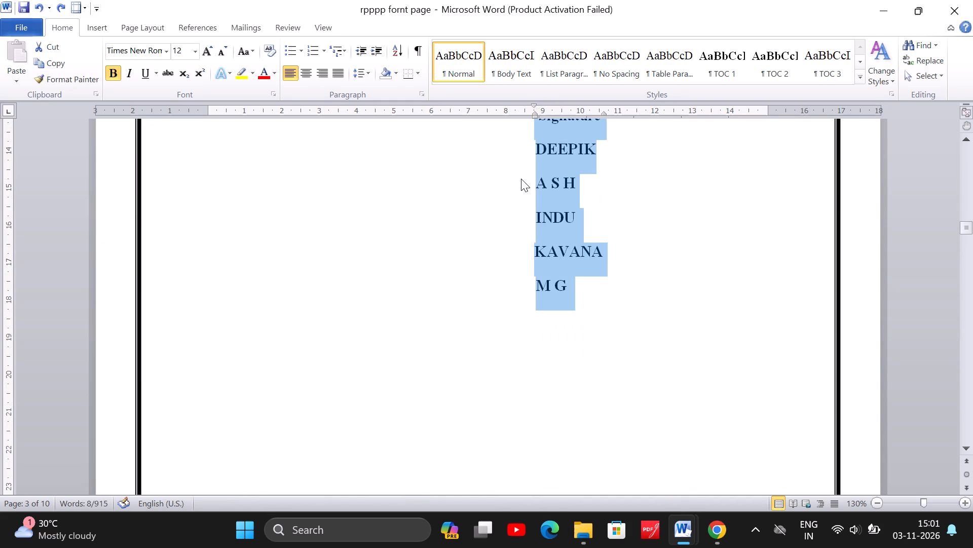
key(ctrl+z)
key(ctrl+z)
key(ctrl+z)
key(ctrl+z)
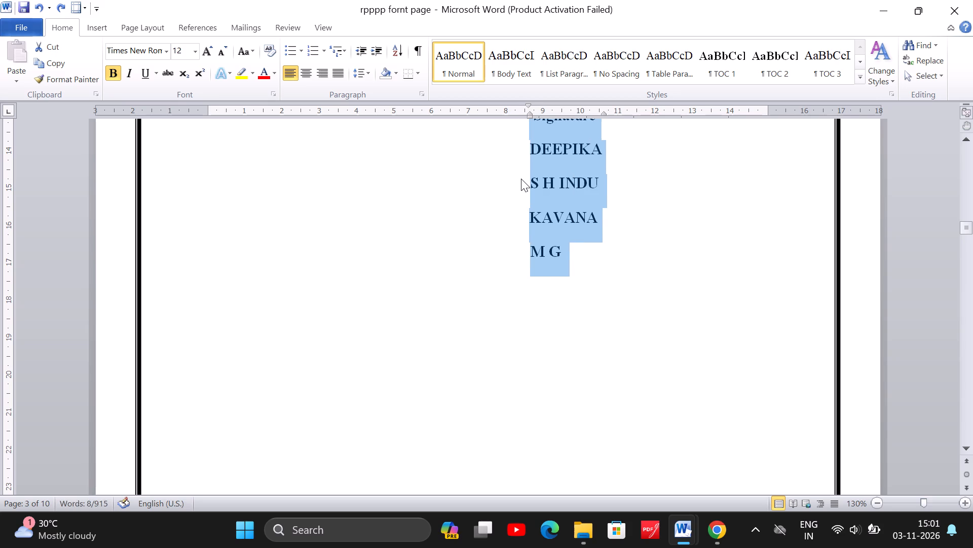
key(ctrl+z)
key(ctrl+z)
key(ctrl+z)
key(ctrl+z)
key(ctrl+z)
key(ctrl+z)
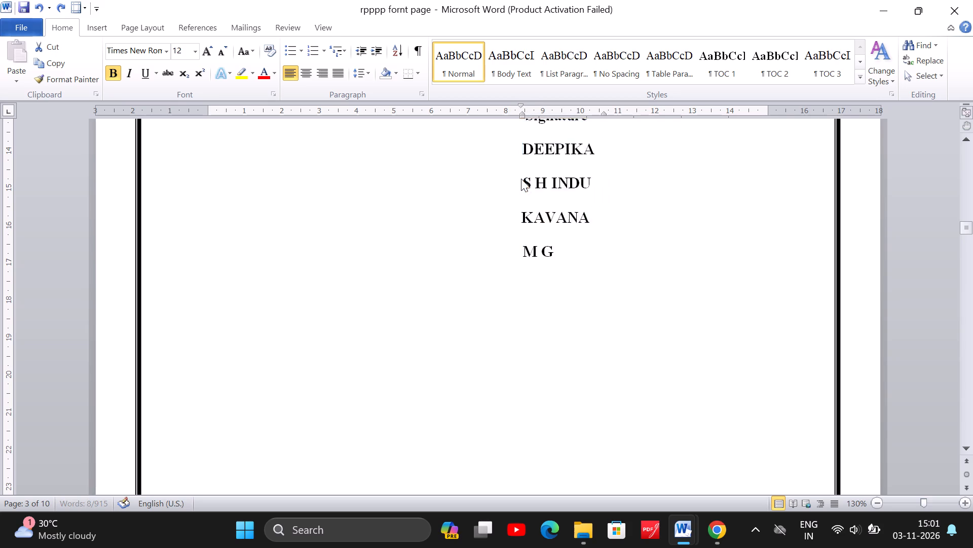
key(ctrl+z)
key(ctrl+z)
key(ctrl+z)
key(ctrl+z)
key(ctrl+z)
key(ctrl+z)
key(ctrl+z)
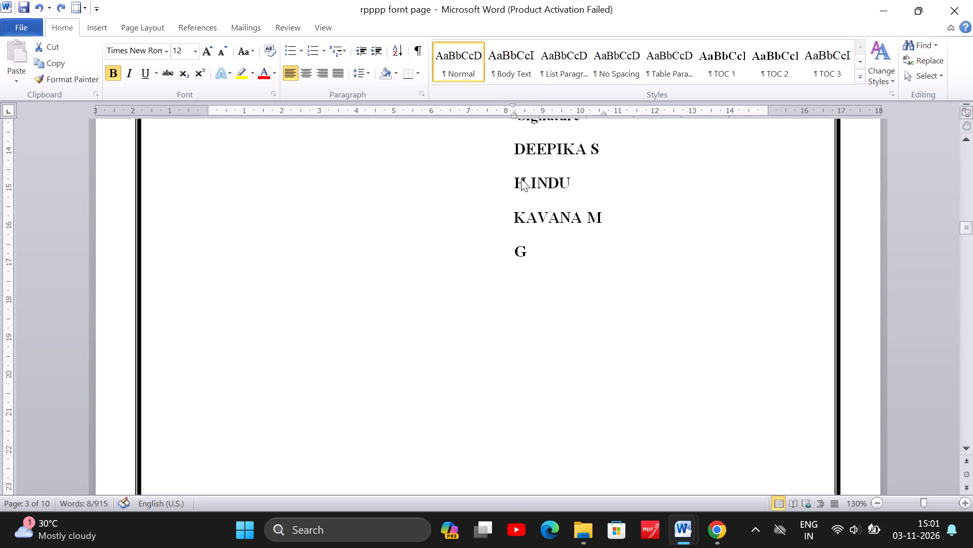
key(ctrl+z)
key(ctrl+z)
key(ctrl+z)
key(ctrl+z)
key(ctrl+z)
key(ctrl+z)
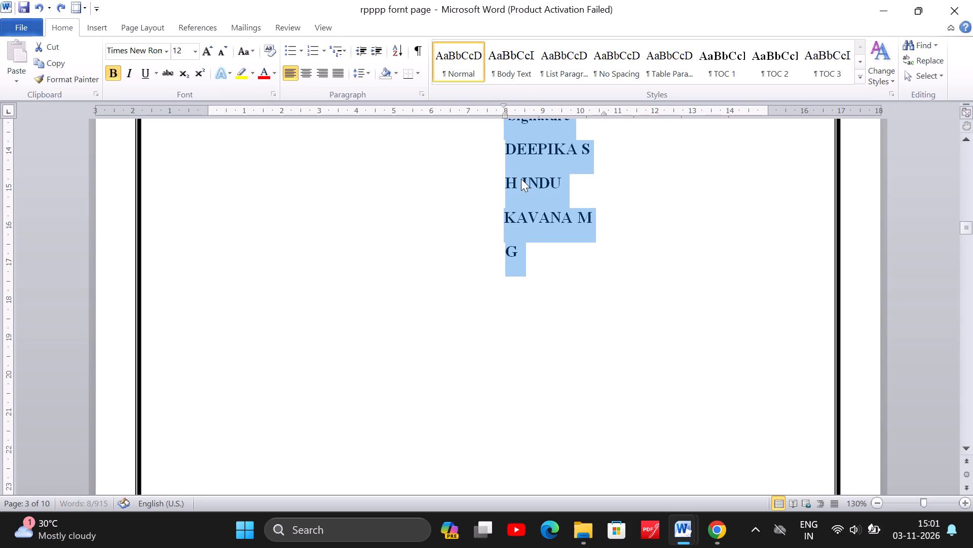
key(ctrl+z)
key(ctrl+z)
key(ctrl+z)
key(ctrl+z)
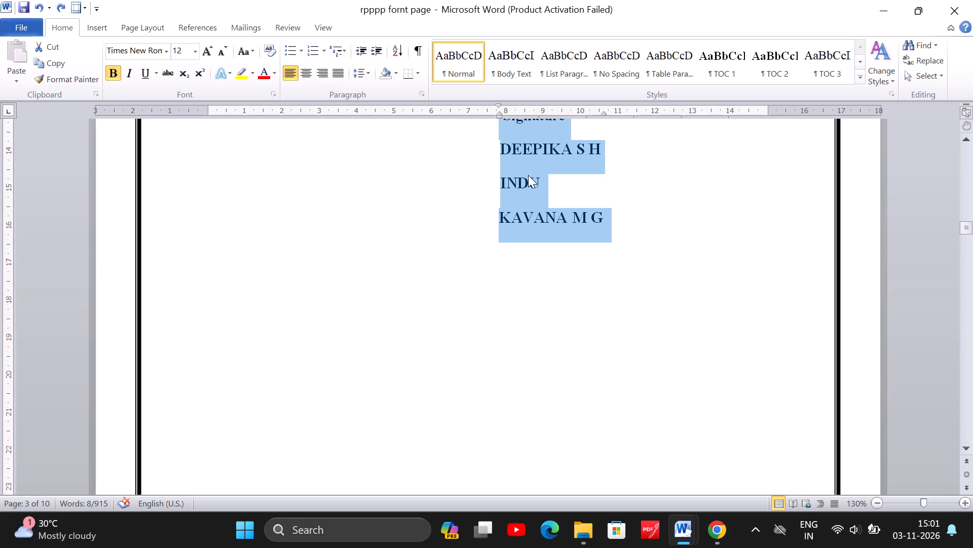
Insert twelve spaces in front of the Signature heading to push it down one line.
scroll(491, 185, up, 1)
click(499, 207)
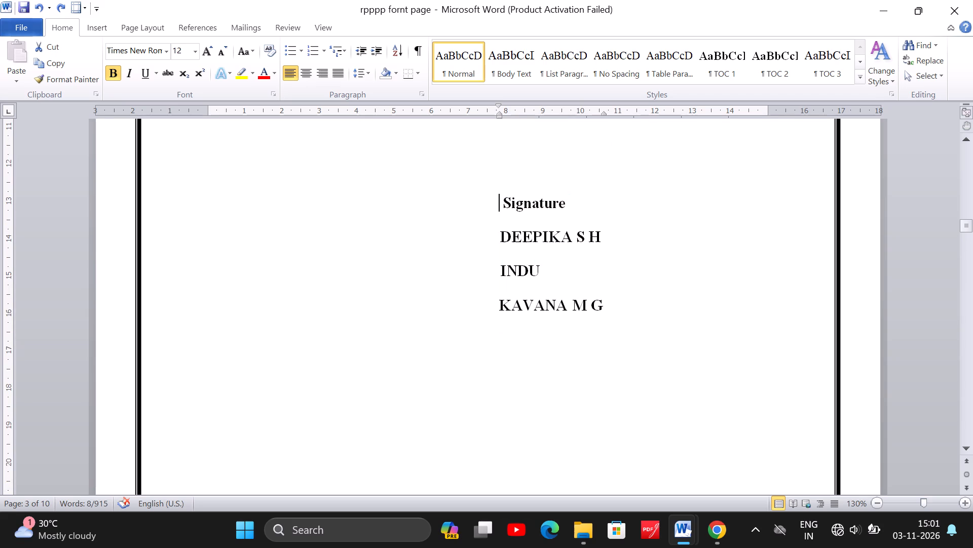
key(space)
key(space)
key(space)
key(space)
key(space)
key(space)
key(space)
key(space)
key(space)
key(space)
key(space)
key(space)
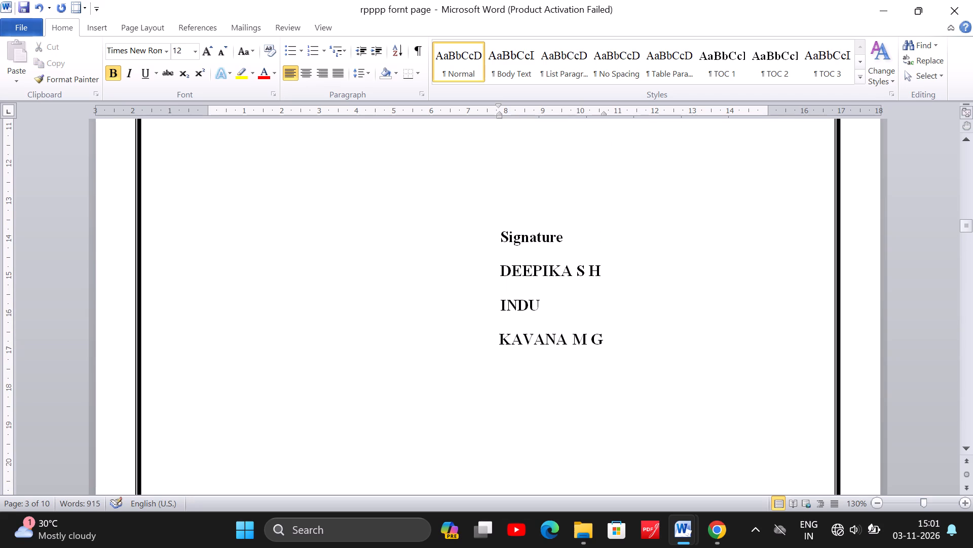
Insert nine more spaces directly before the Signature heading on its new line.
click(500, 240)
key(space)
key(space)
key(space)
key(space)
key(space)
key(space)
key(space)
key(space)
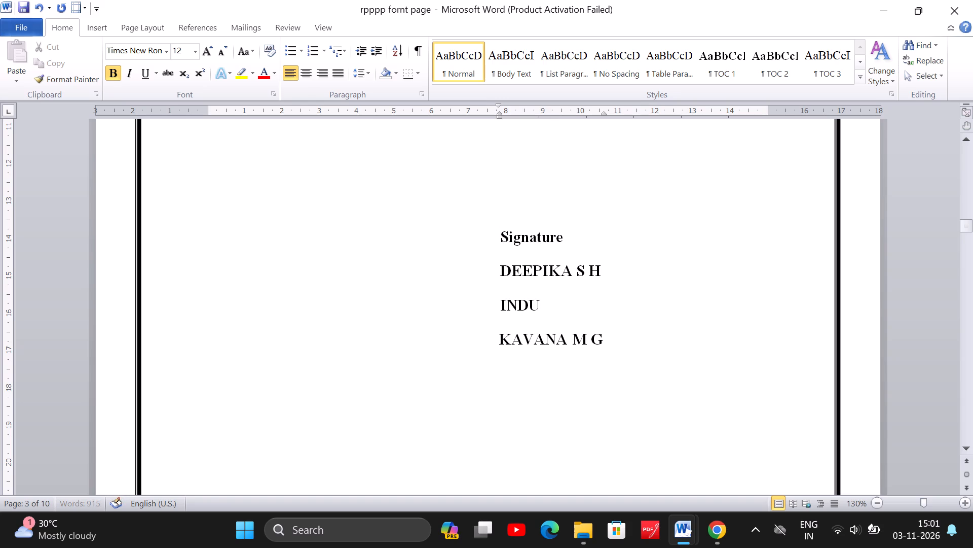
key(space)
Delete the initials K S from the principal's name in the signature block on page 2.
scroll(478, 212, up, 3)
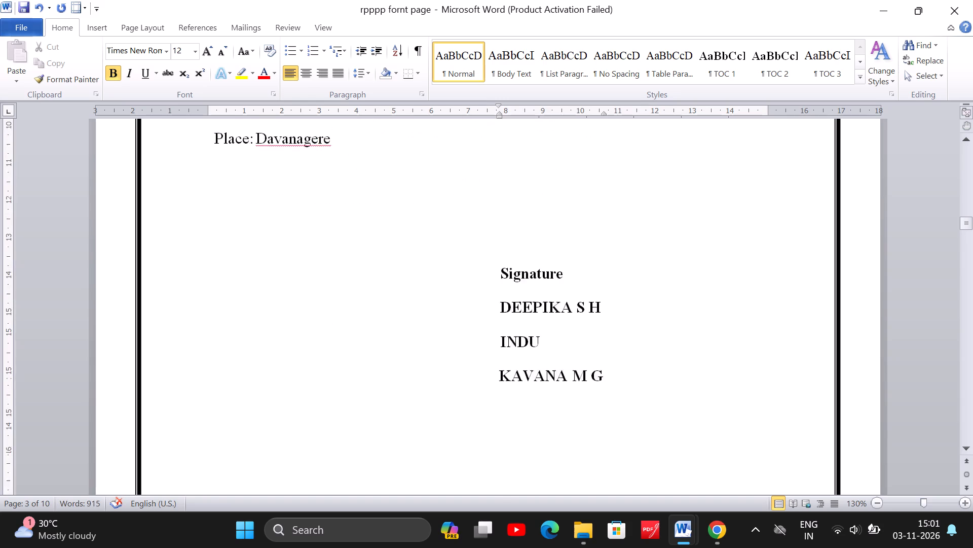
scroll(478, 212, up, 4)
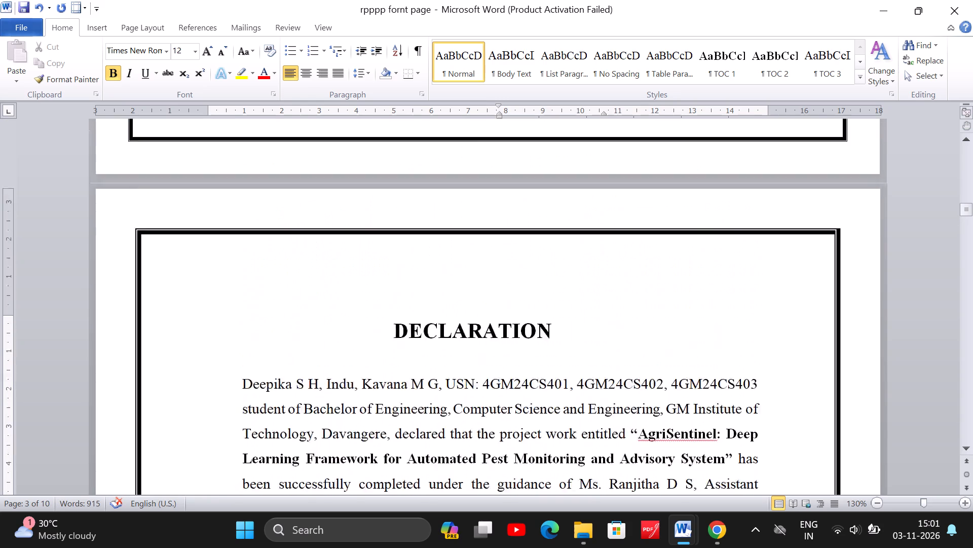
scroll(478, 212, up, 6)
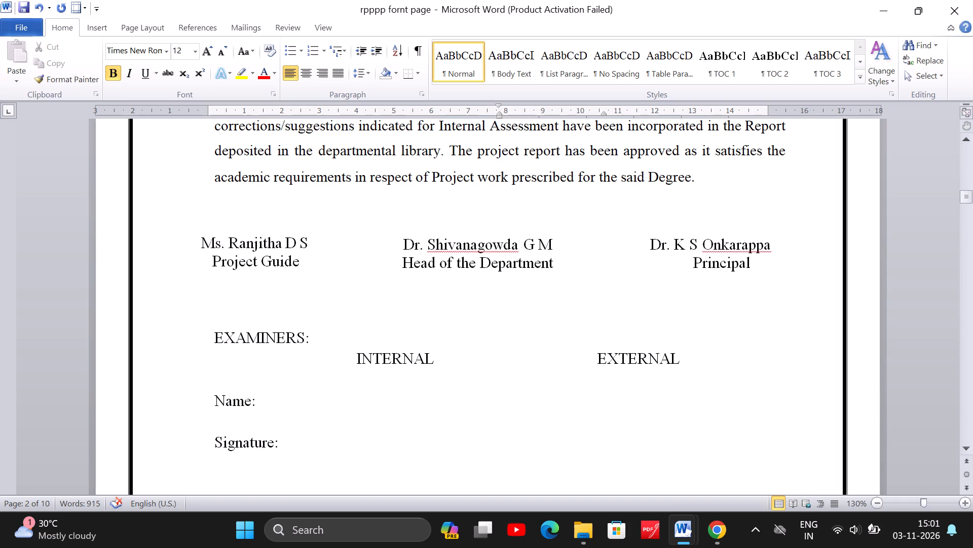
click(693, 247)
click(704, 242)
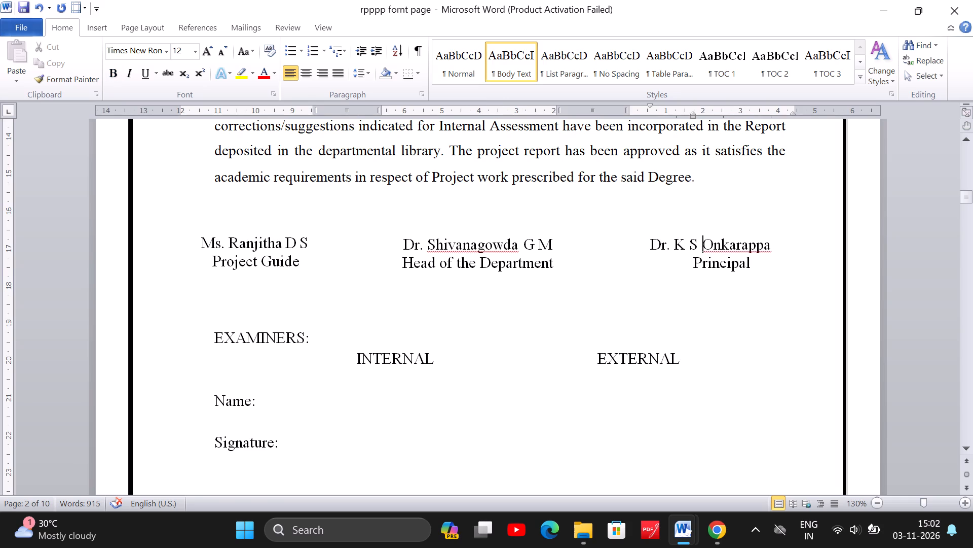
key(BackSpace)
key(BackSpace)
key(BackSpace)
key(BackSpace)
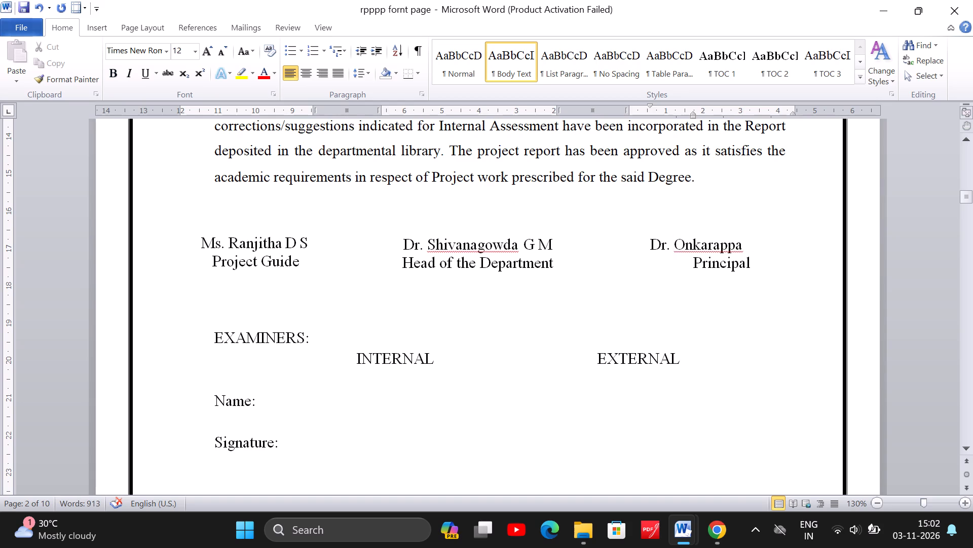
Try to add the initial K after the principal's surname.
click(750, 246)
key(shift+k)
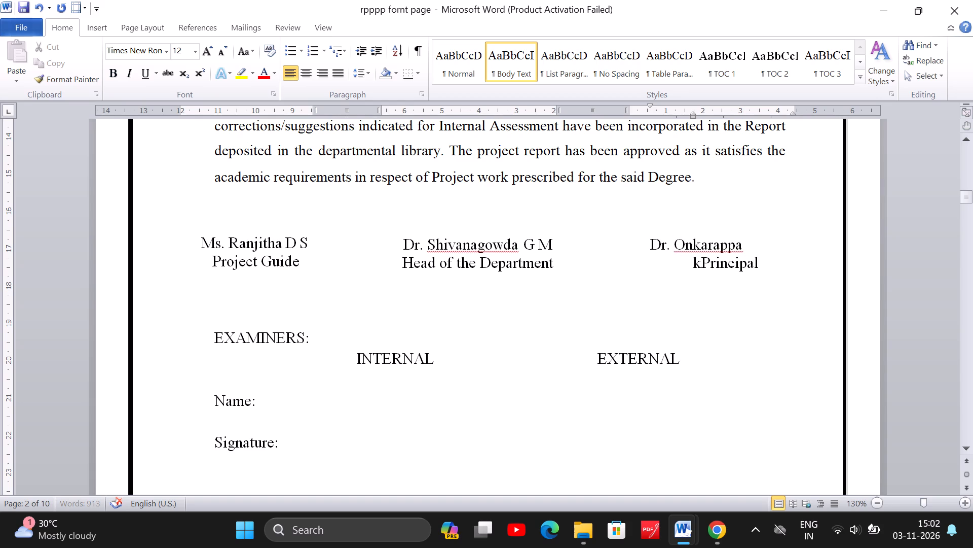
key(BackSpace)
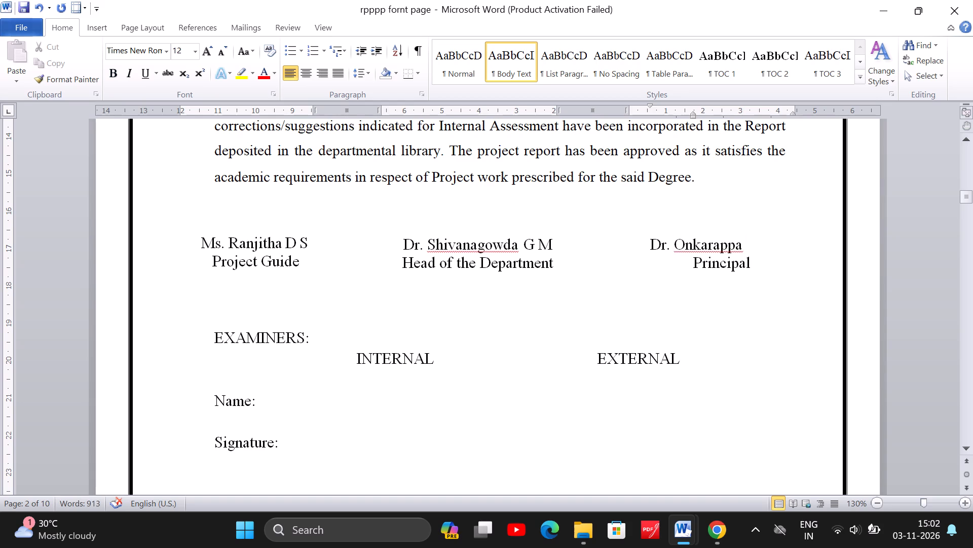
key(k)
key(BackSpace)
Remove the space between "Dr." and the principal's surname, keeping the period.
click(671, 245)
key(BackSpace)
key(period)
key(Left)
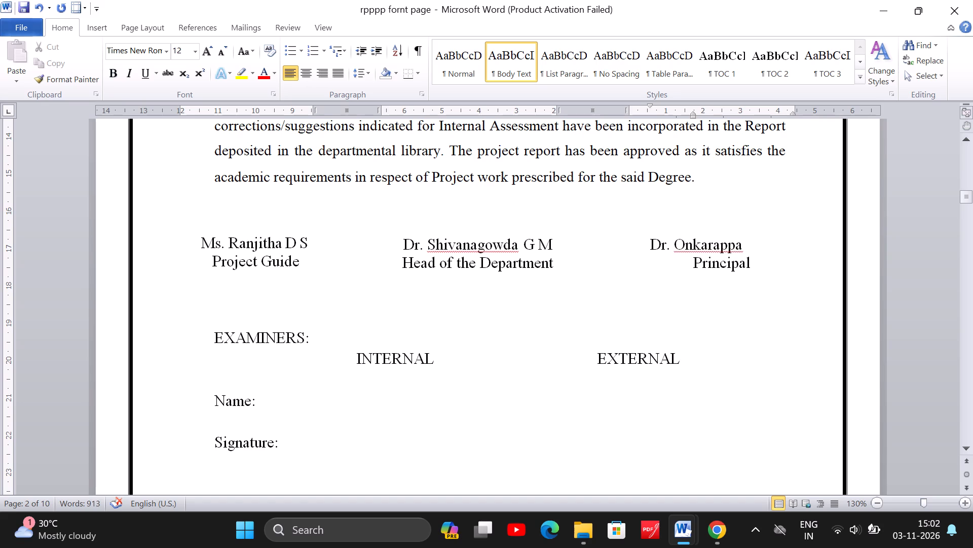
key(Right)
key(Right)
key(BackSpace)
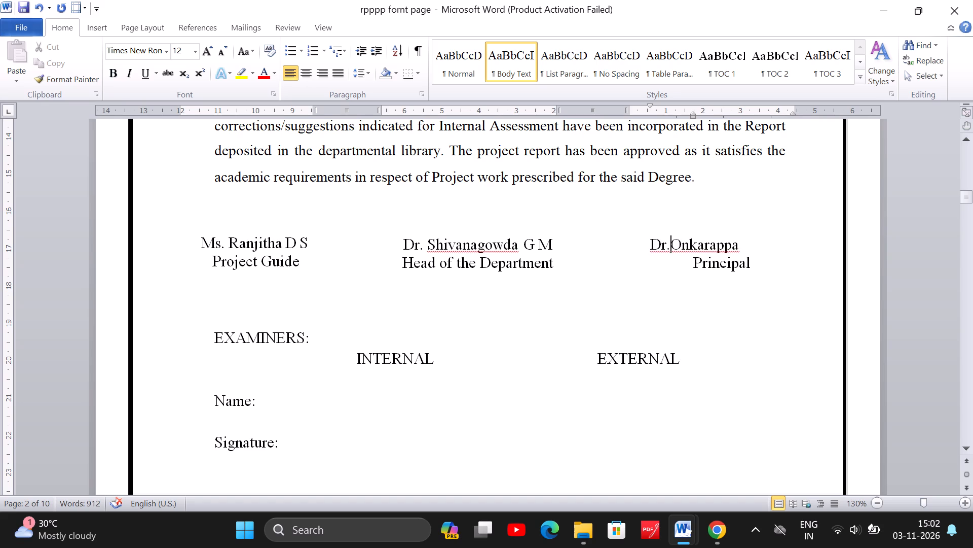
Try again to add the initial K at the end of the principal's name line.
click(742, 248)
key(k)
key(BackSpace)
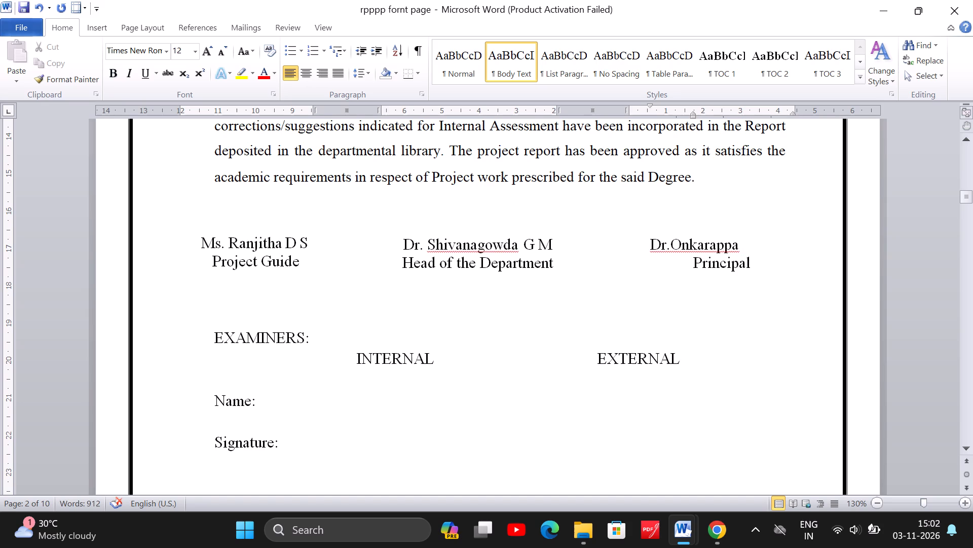
Replace the break between the principal's name and the Principal title with a single space.
click(690, 264)
key(BackSpace)
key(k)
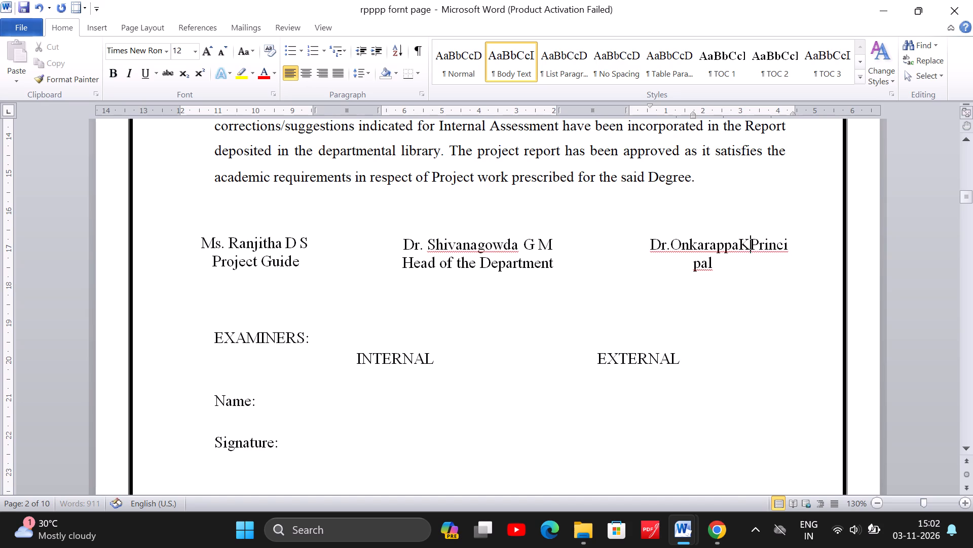
key(BackSpace)
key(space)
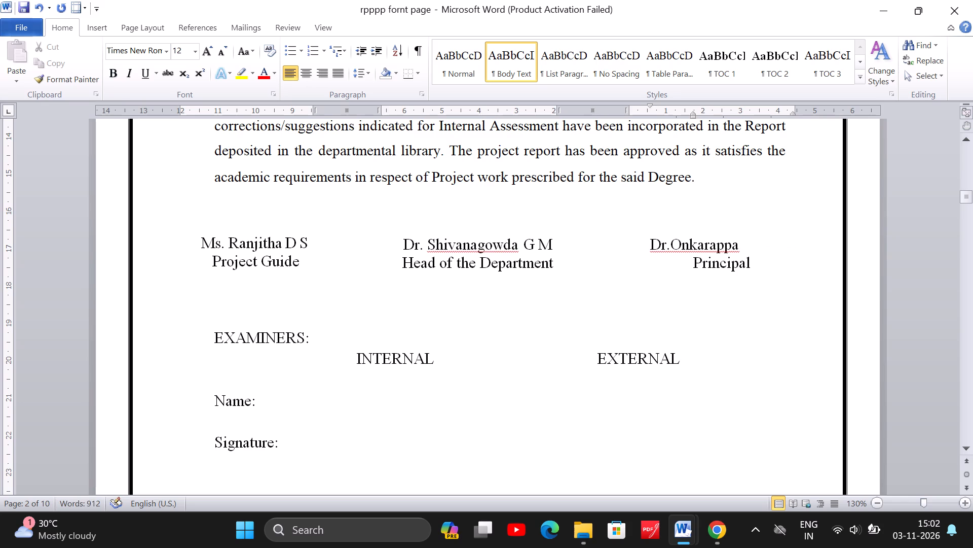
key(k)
key(BackSpace)
Remove the hanging and left indents from the paragraph holding the principal's name and title.
click(645, 247)
key(BackSpace)
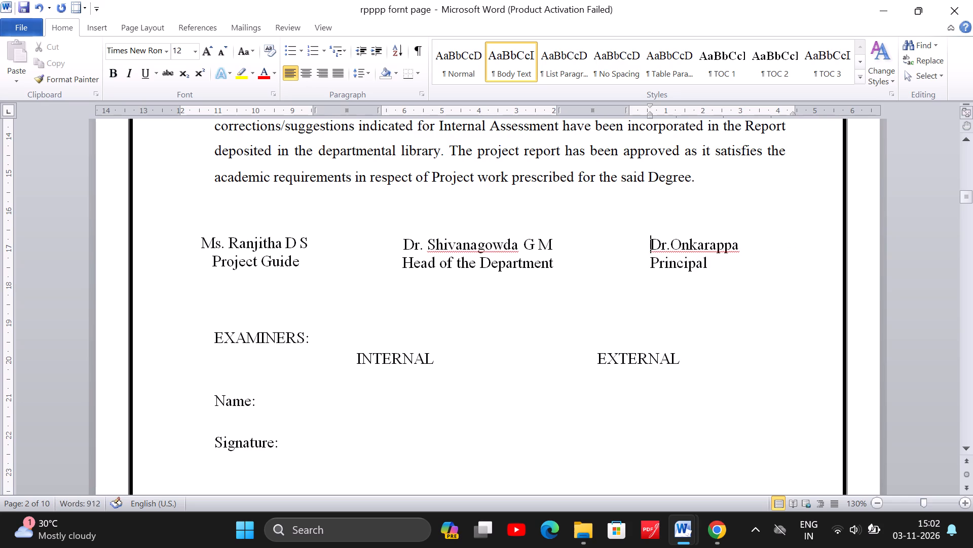
key(BackSpace)
Add the initial K and a space after the principal's name in the certificate page's signatory row.
click(720, 244)
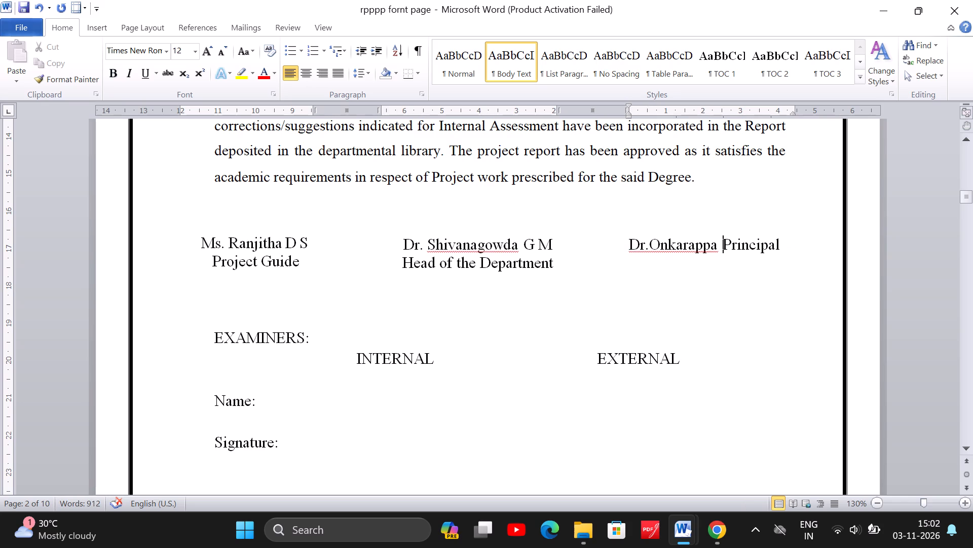
key(k)
key(space)
click(747, 241)
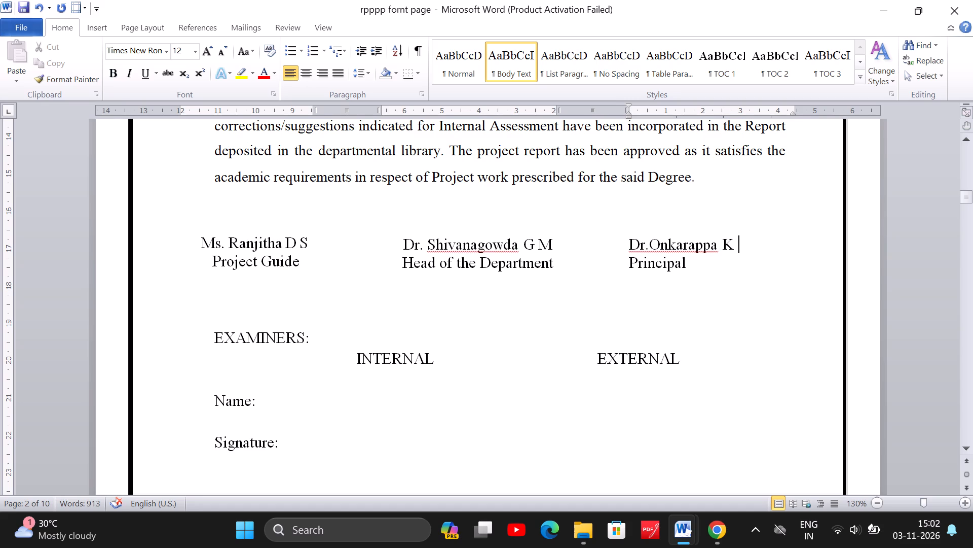
key(s)
key(BackSpace)
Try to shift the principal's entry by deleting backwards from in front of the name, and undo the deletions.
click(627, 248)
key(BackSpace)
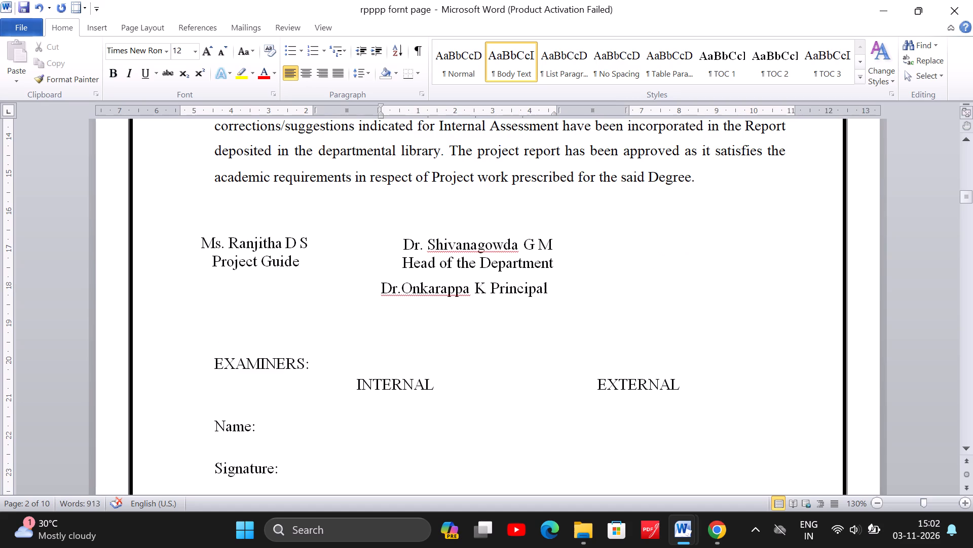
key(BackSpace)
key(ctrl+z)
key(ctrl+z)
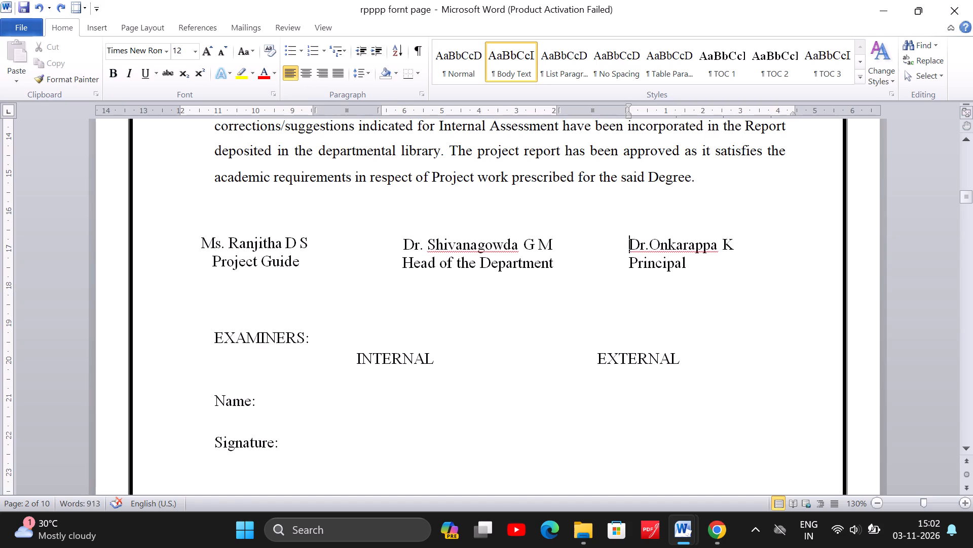
Insert three spaces directly in front of the Principal title under the principal's name.
click(627, 258)
key(space)
key(space)
key(space)
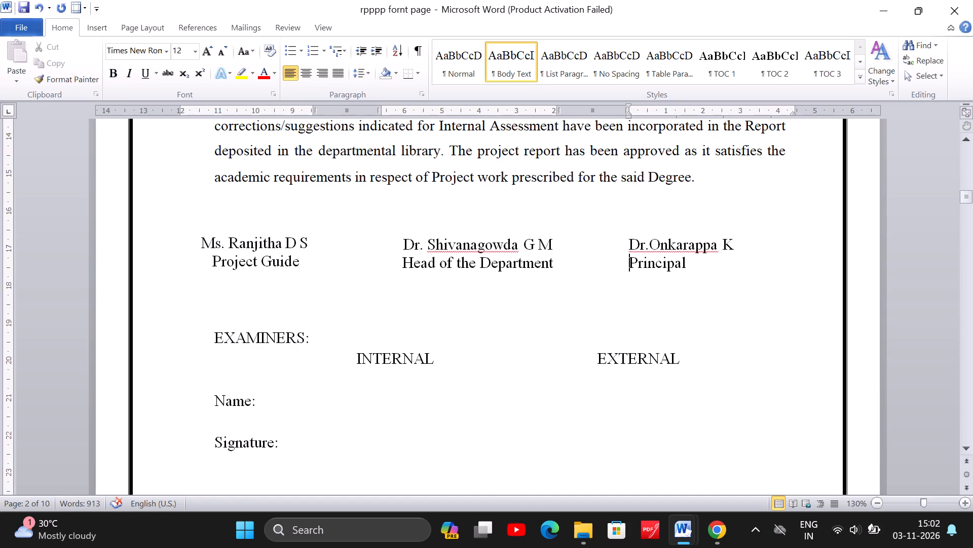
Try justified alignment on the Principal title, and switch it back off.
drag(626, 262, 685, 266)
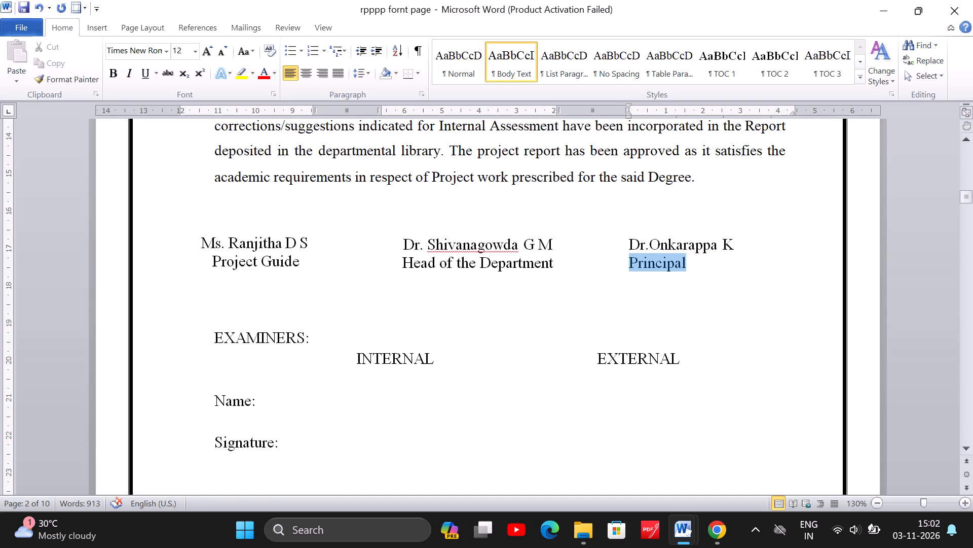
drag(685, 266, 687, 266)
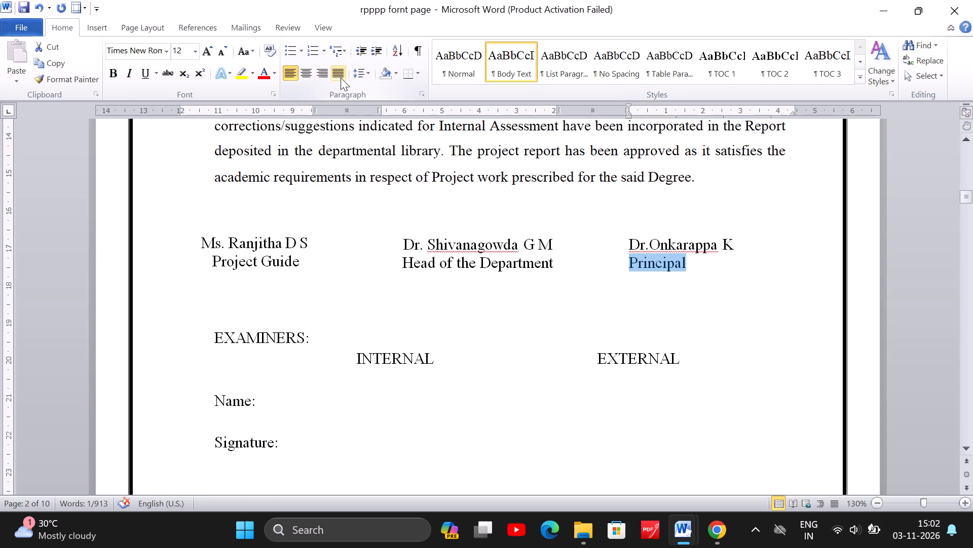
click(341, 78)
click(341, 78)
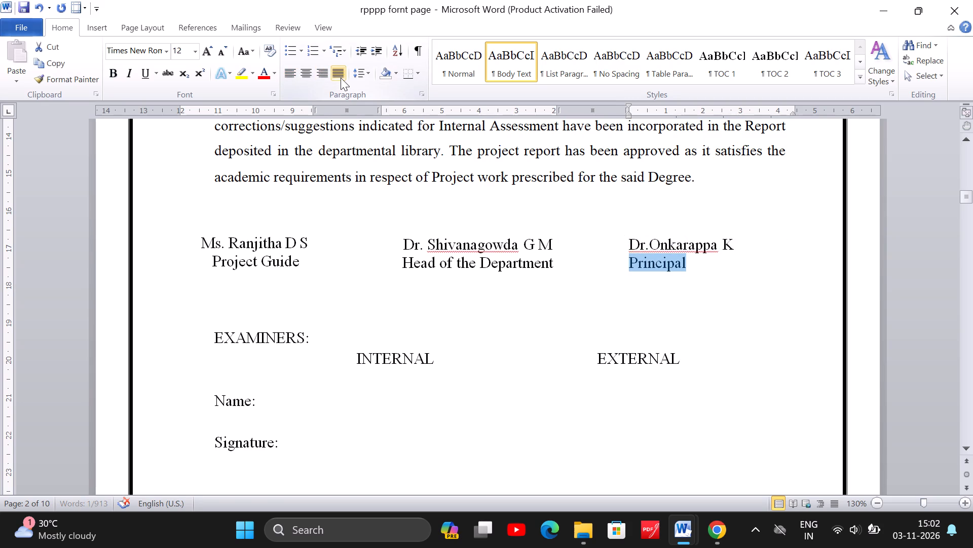
Add the second initial S after the K in the principal's name, removing one surplus space.
click(743, 248)
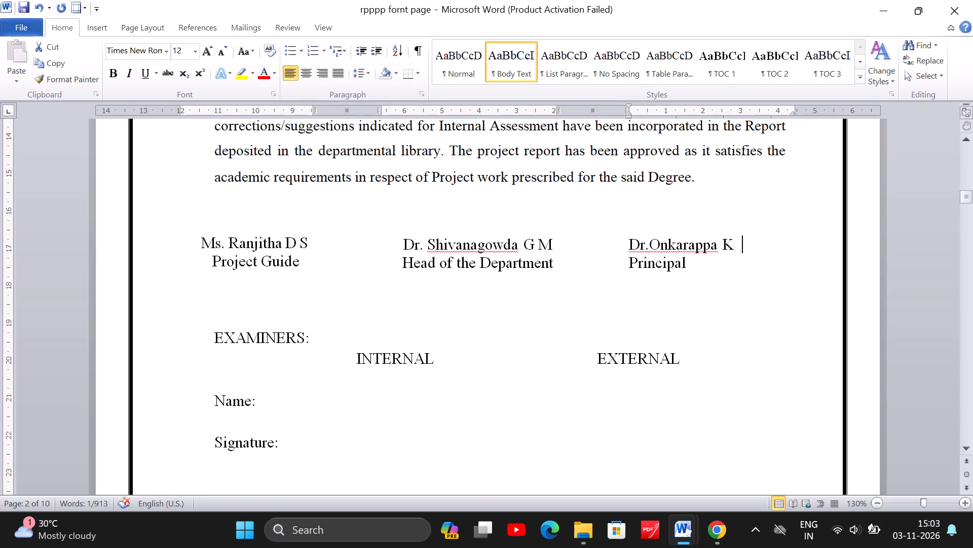
key(BackSpace)
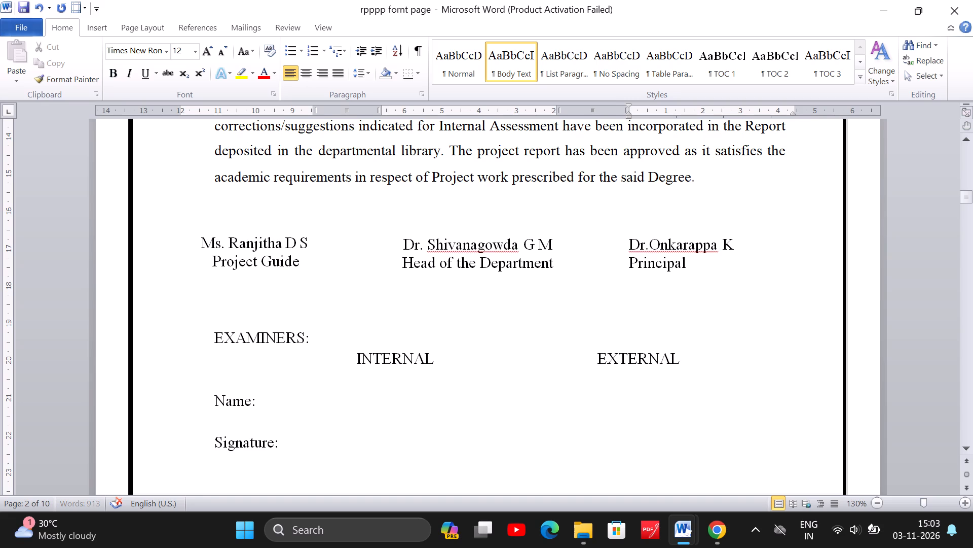
key(s)
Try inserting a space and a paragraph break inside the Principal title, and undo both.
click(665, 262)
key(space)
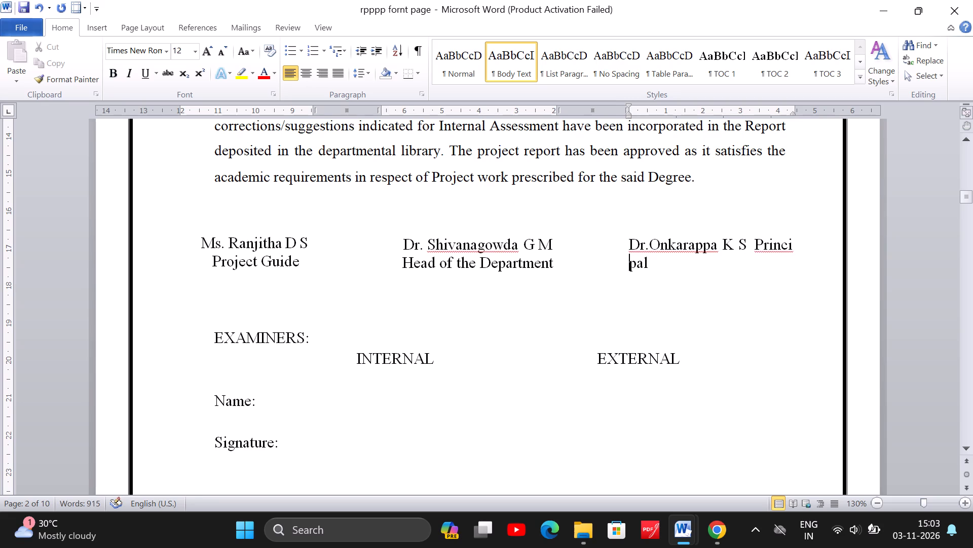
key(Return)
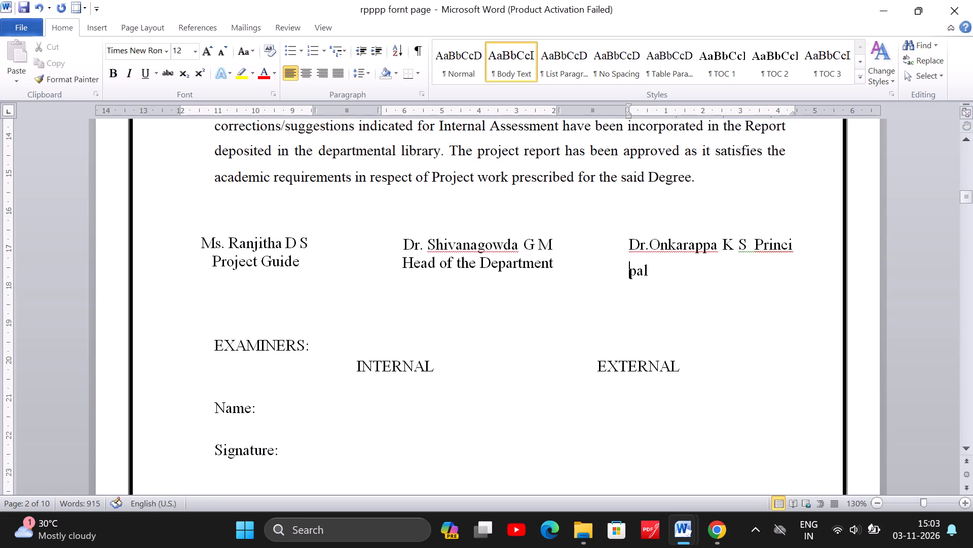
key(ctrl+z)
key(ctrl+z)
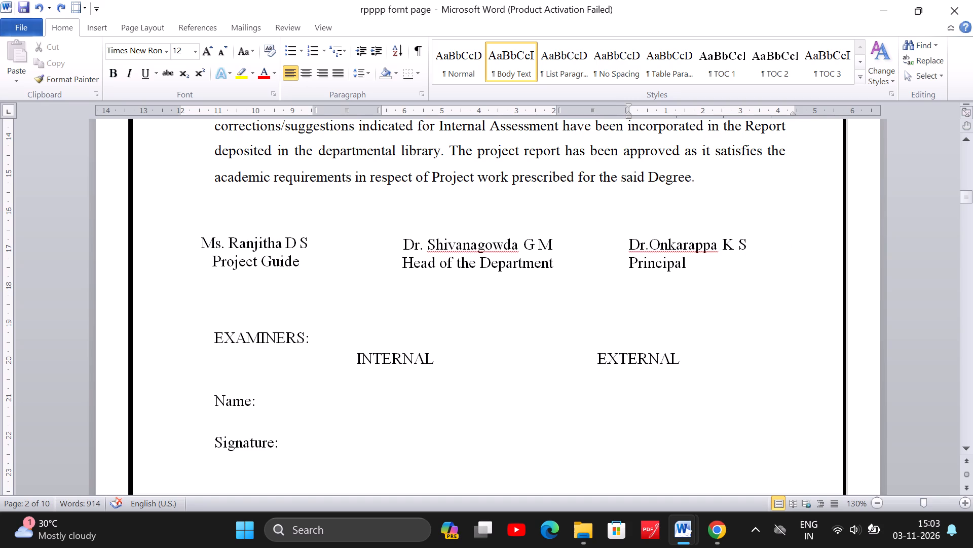
Insert two spaces before the Principal title and indent the principal's entry to about 0.9 cm.
click(630, 259)
key(space)
key(space)
key(Tab)
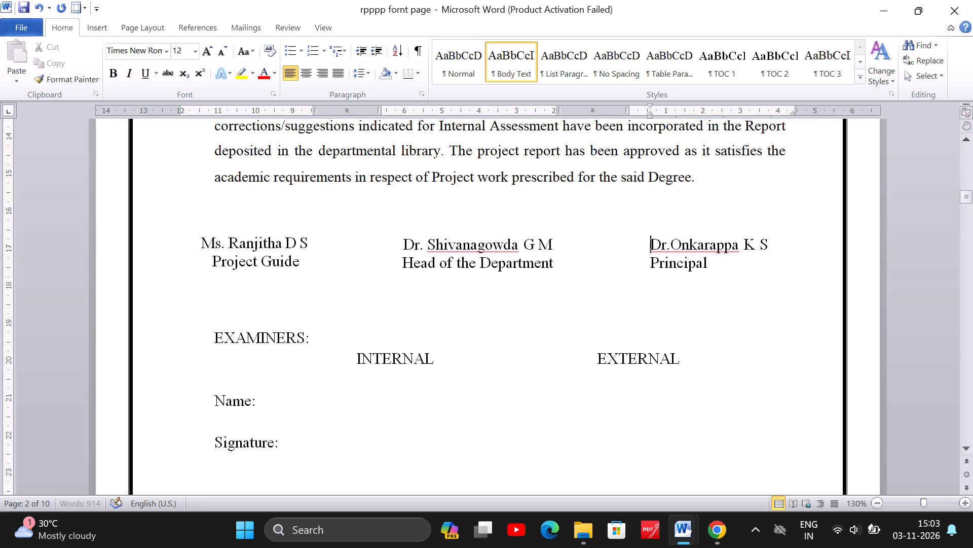
key(Tab)
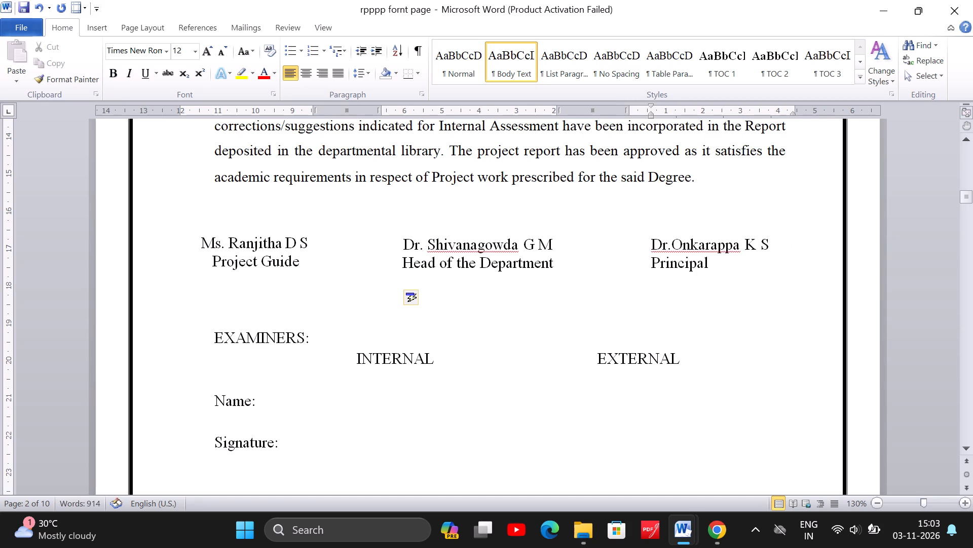
key(Tab)
Insert six more spaces in front of the Principal title on the certificate page.
click(659, 262)
key(space)
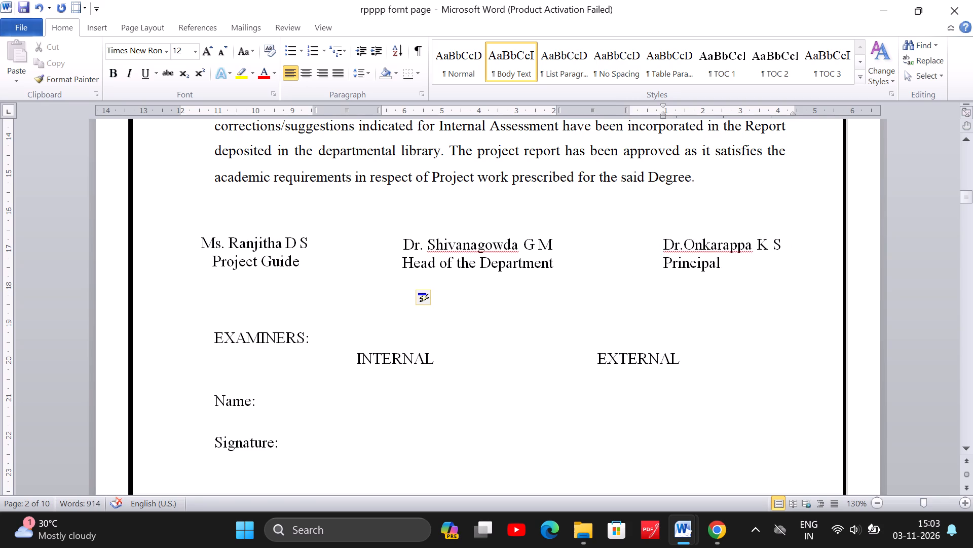
key(space)
key(space)
key(space)
key(space)
key(space)
Look over the certificate page's upper part and header logos, and the report's cover page.
scroll(644, 271, up, 1)
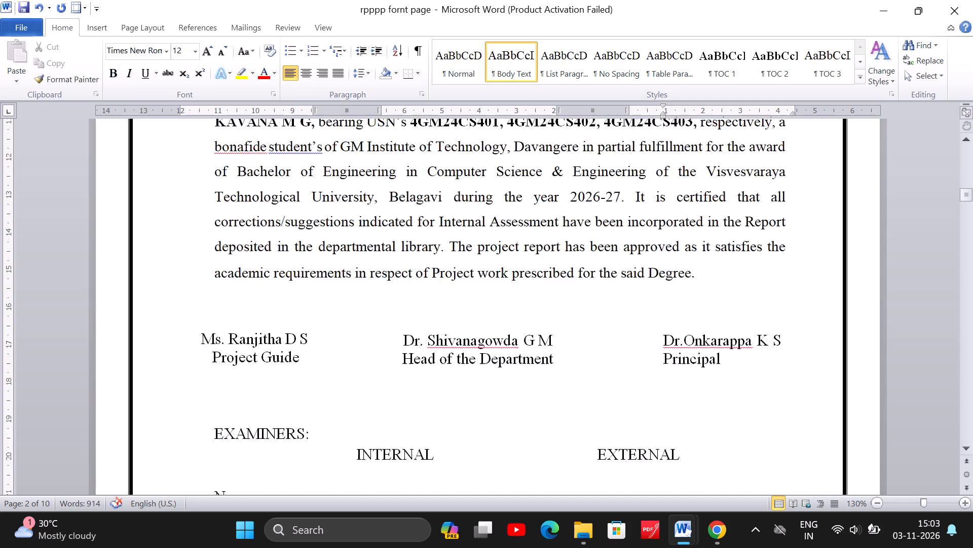
scroll(644, 271, up, 2)
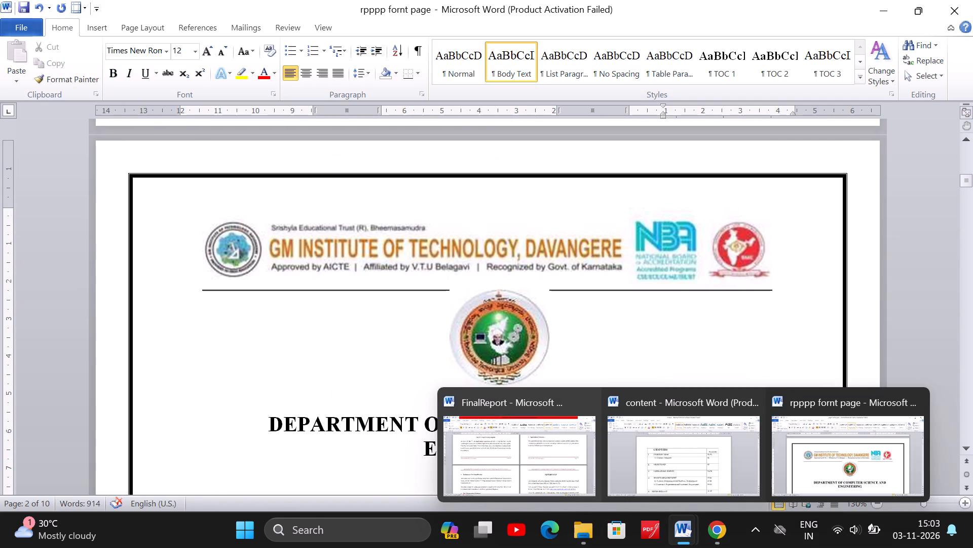
click(517, 358)
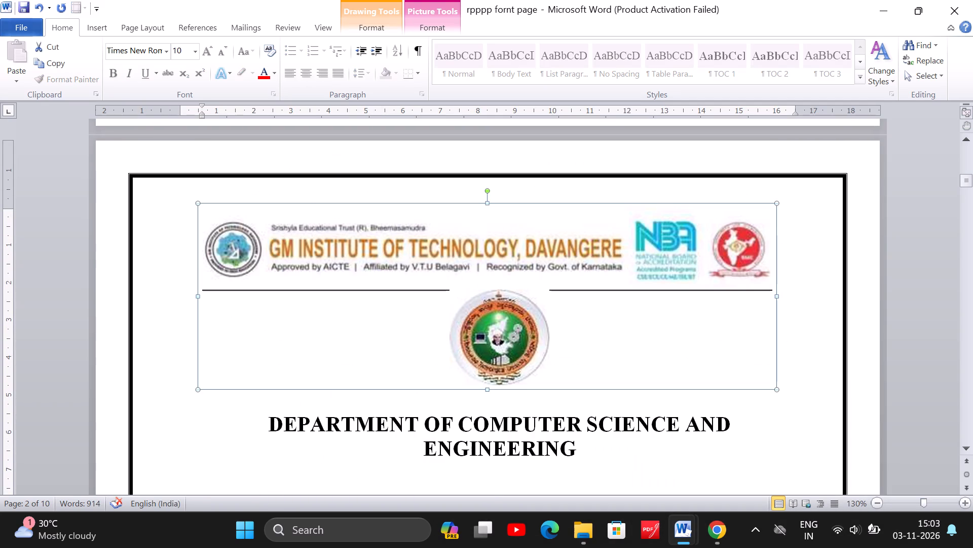
scroll(528, 399, up, 5)
click(528, 399)
scroll(528, 399, up, 6)
scroll(528, 399, down, 1)
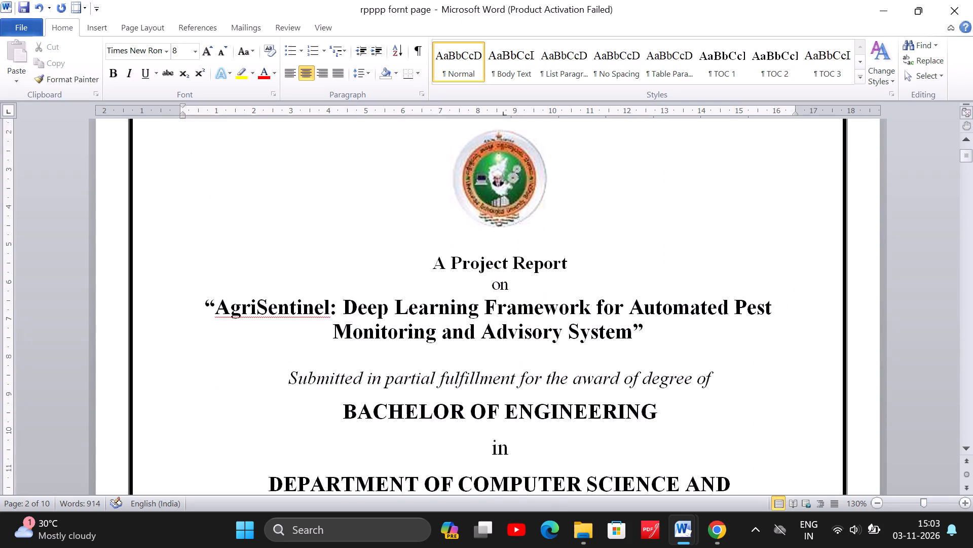
scroll(528, 399, down, 7)
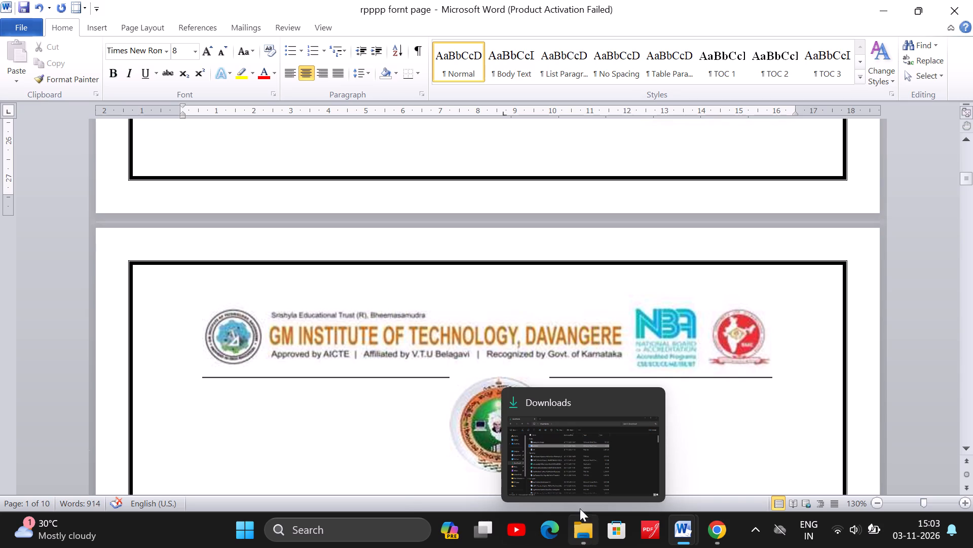
Switch to the Downloads folder in File Explorer and look through its recent and earlier files for a related project document.
click(574, 454)
scroll(307, 366, down, 1)
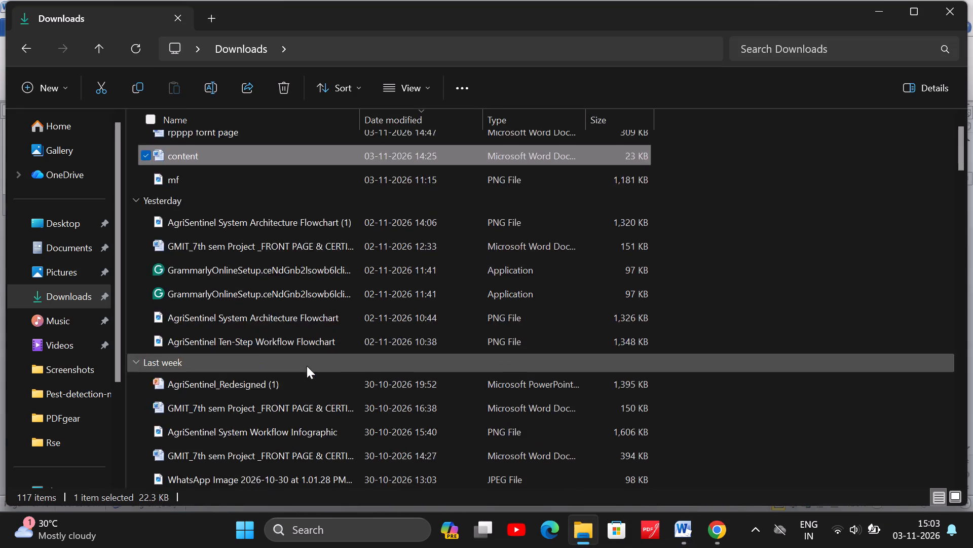
scroll(307, 366, down, 3)
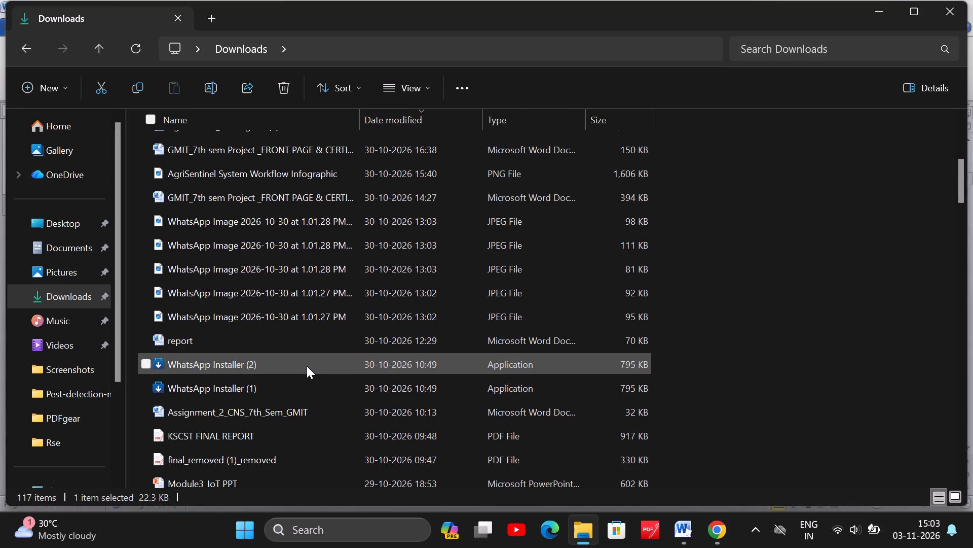
scroll(307, 366, down, 3)
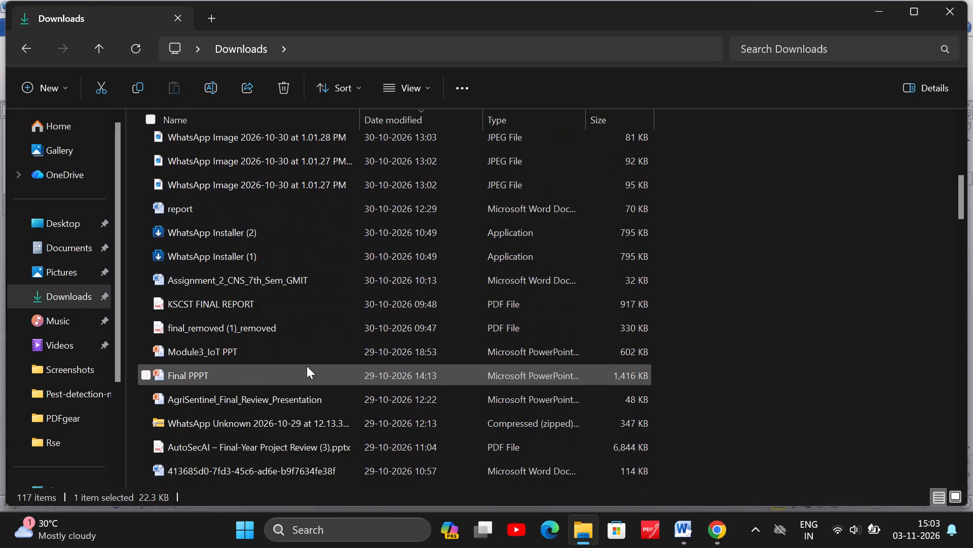
scroll(307, 366, down, 1)
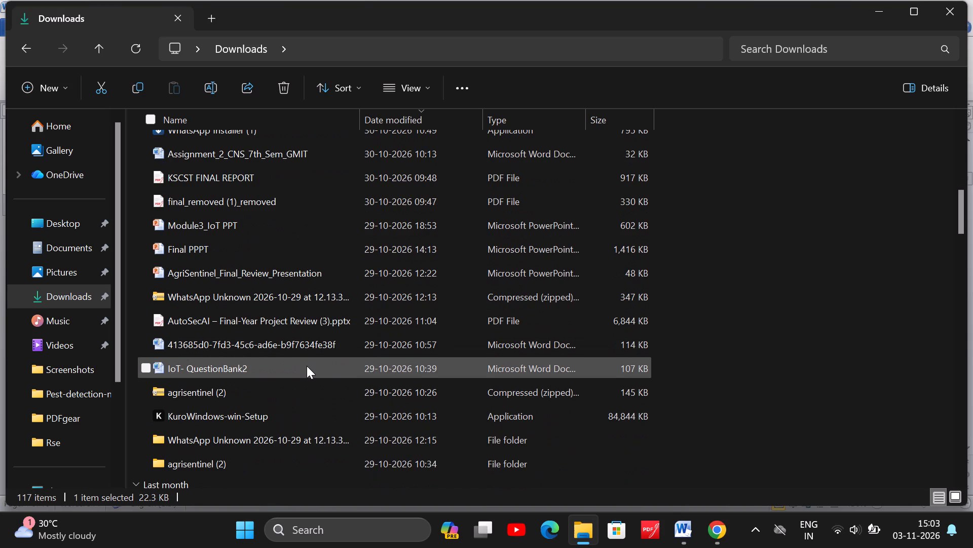
scroll(307, 366, down, 3)
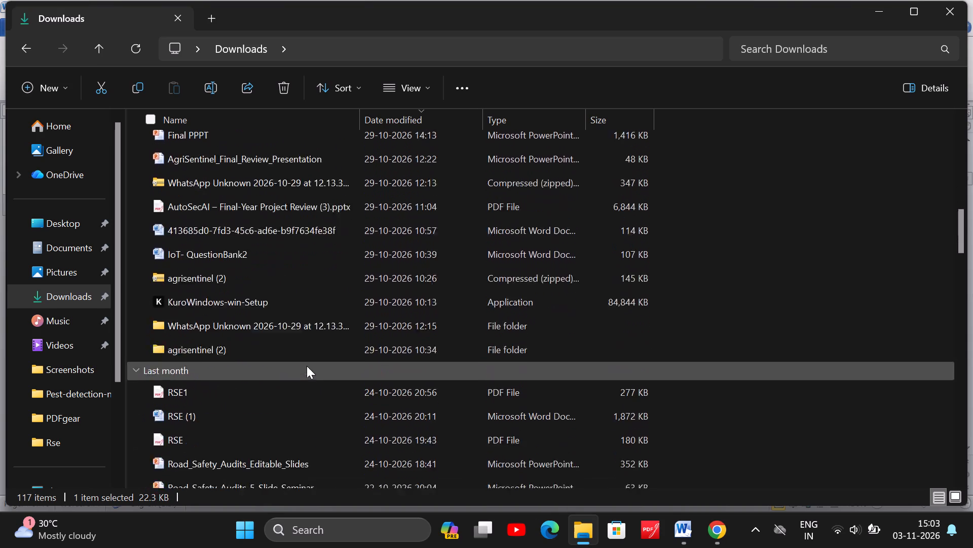
scroll(307, 366, down, 4)
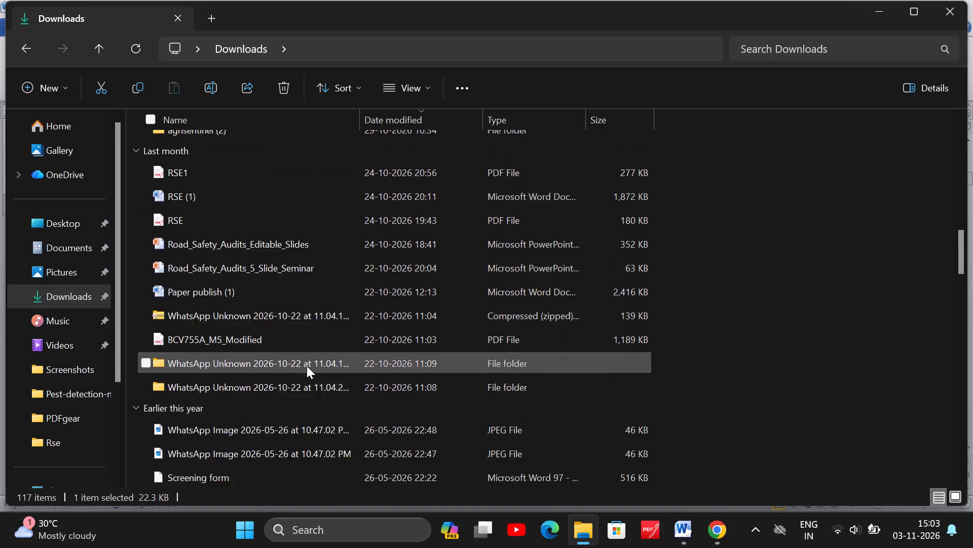
scroll(307, 366, down, 2)
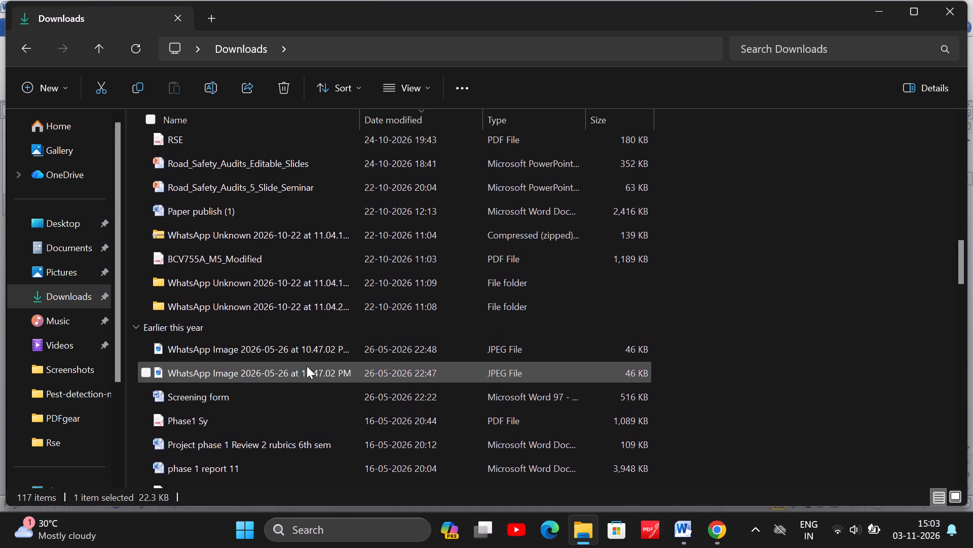
scroll(307, 366, down, 5)
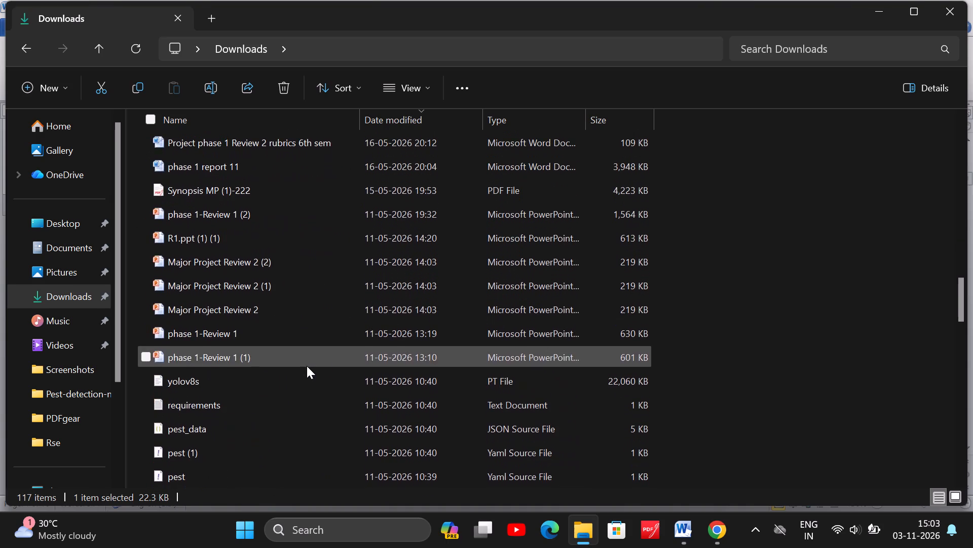
scroll(307, 366, down, 4)
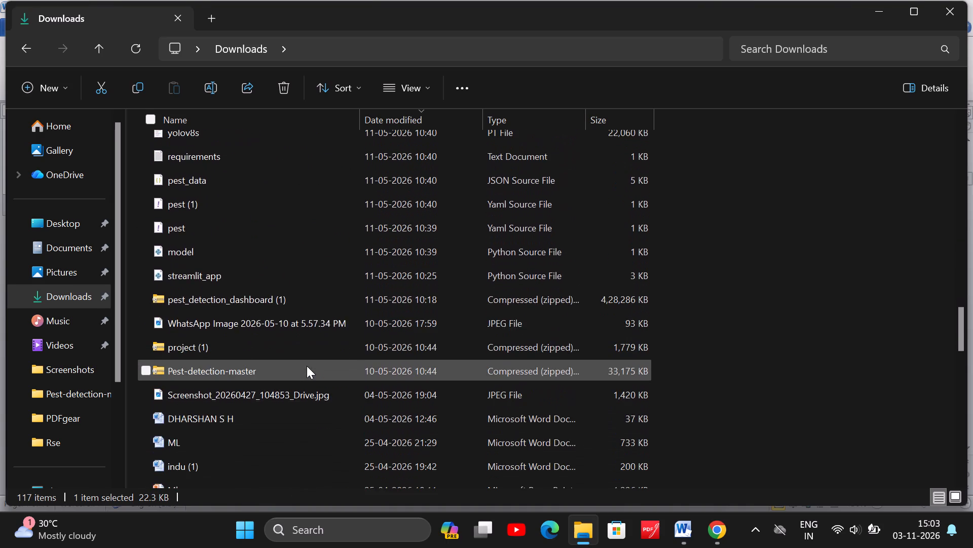
scroll(307, 366, down, 5)
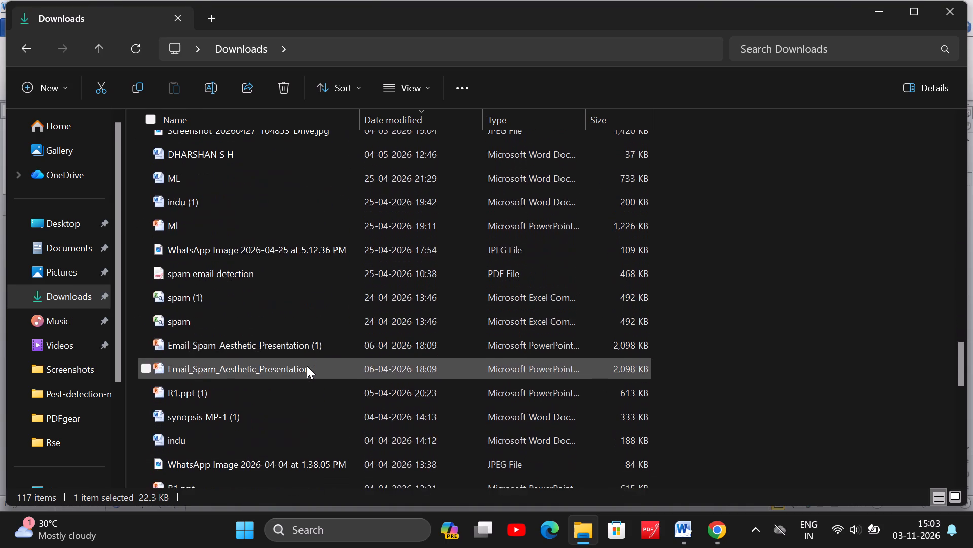
scroll(307, 366, down, 1)
Open the synopsis MP-1 (1) document from Downloads, look over its cover and contents pages, and close it.
triple_click(293, 340)
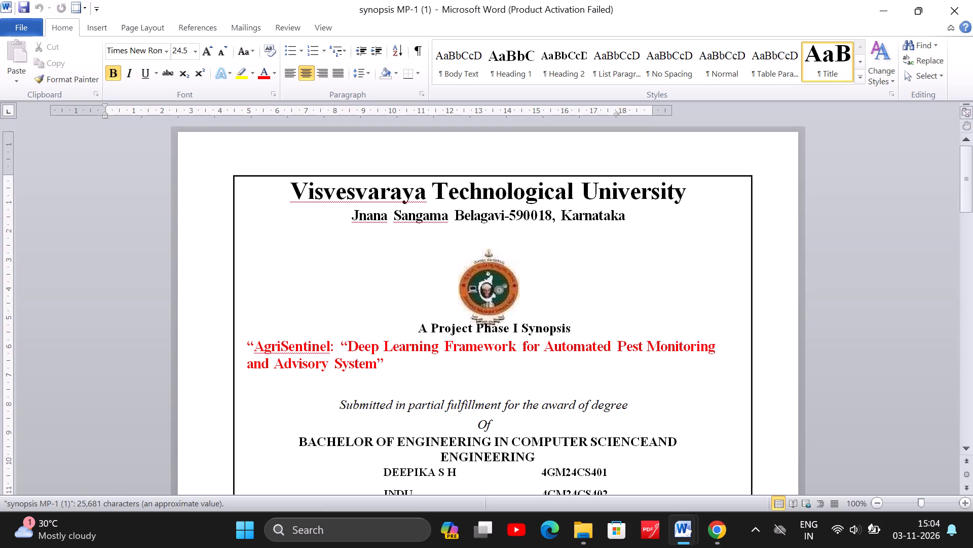
scroll(406, 364, down, 5)
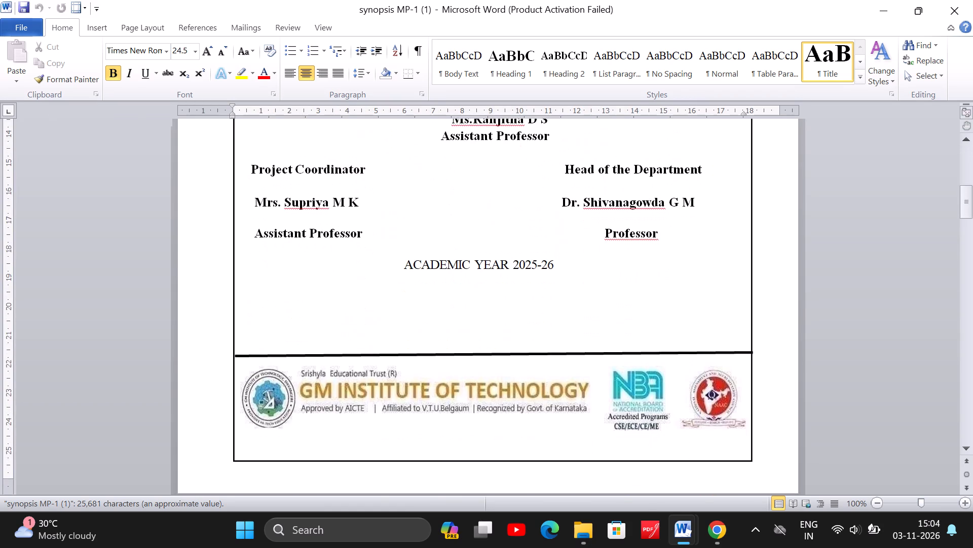
scroll(406, 364, down, 1)
click(402, 368)
scroll(402, 368, down, 1)
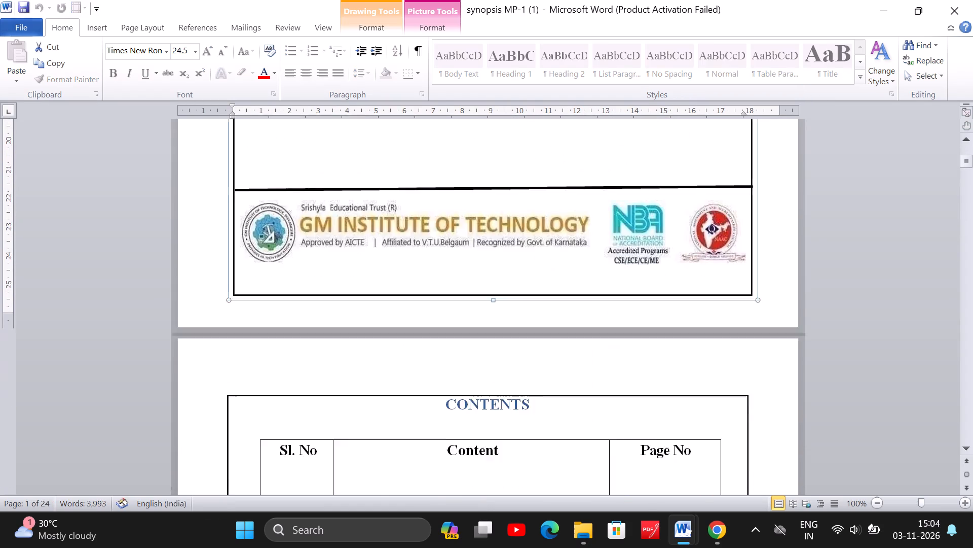
scroll(402, 368, down, 2)
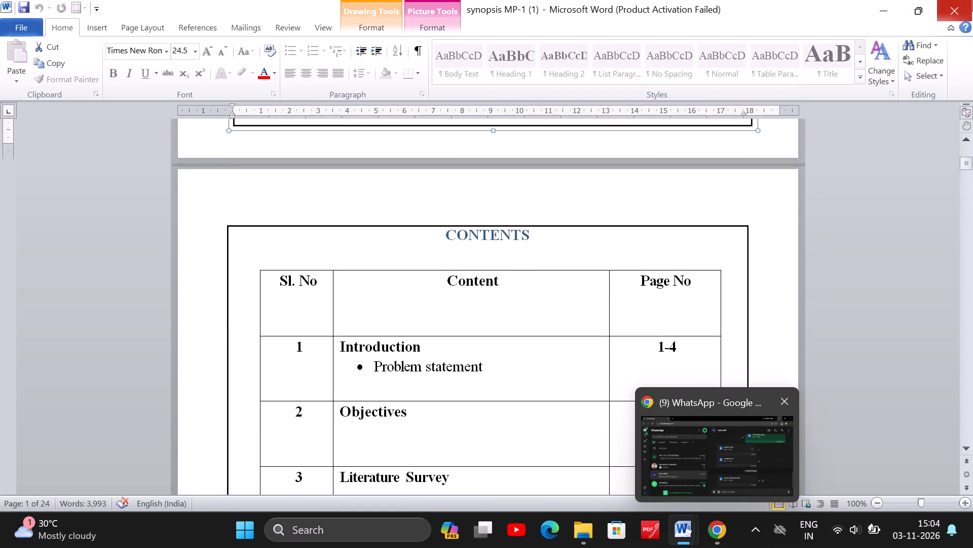
click(972, 0)
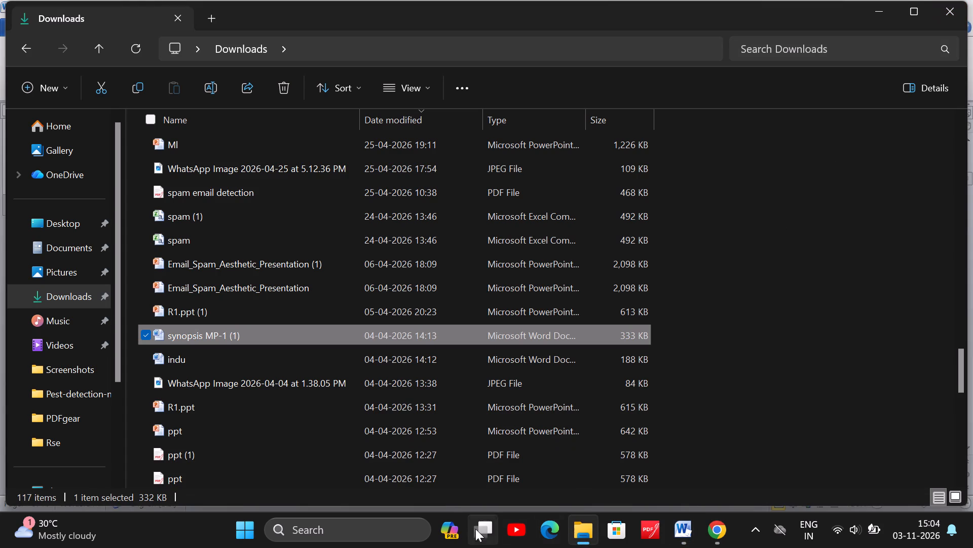
Open the report 2 document from Downloads, look through its introduction chapter, and close it.
scroll(356, 462, down, 3)
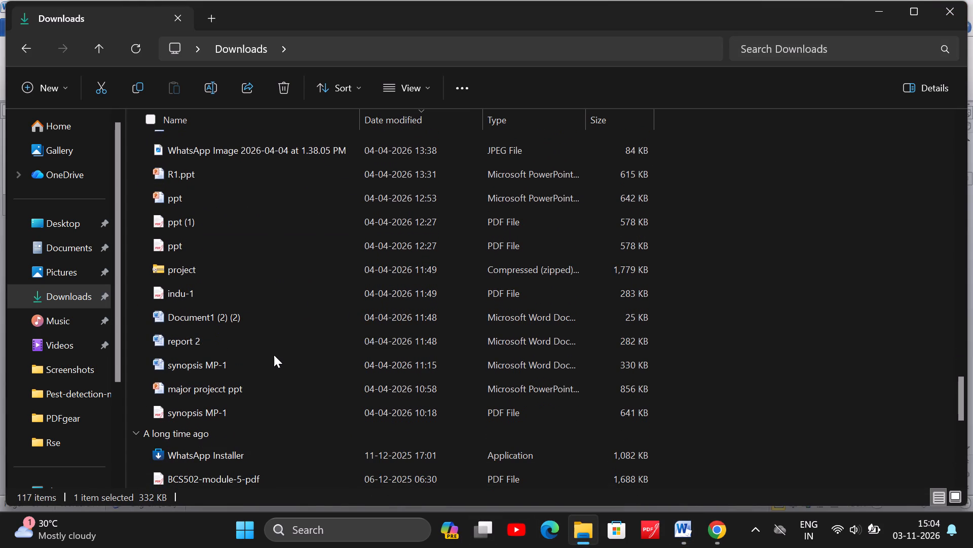
click(275, 337)
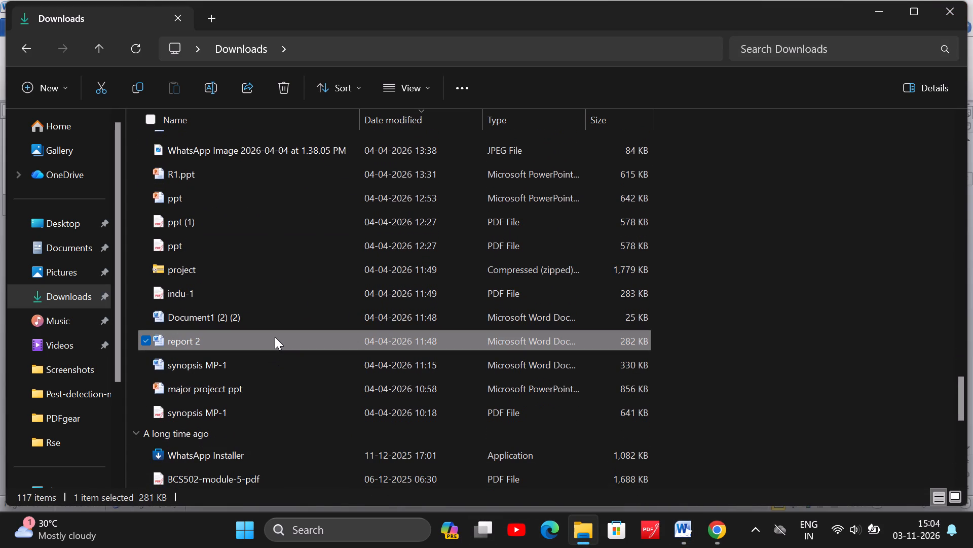
click(275, 337)
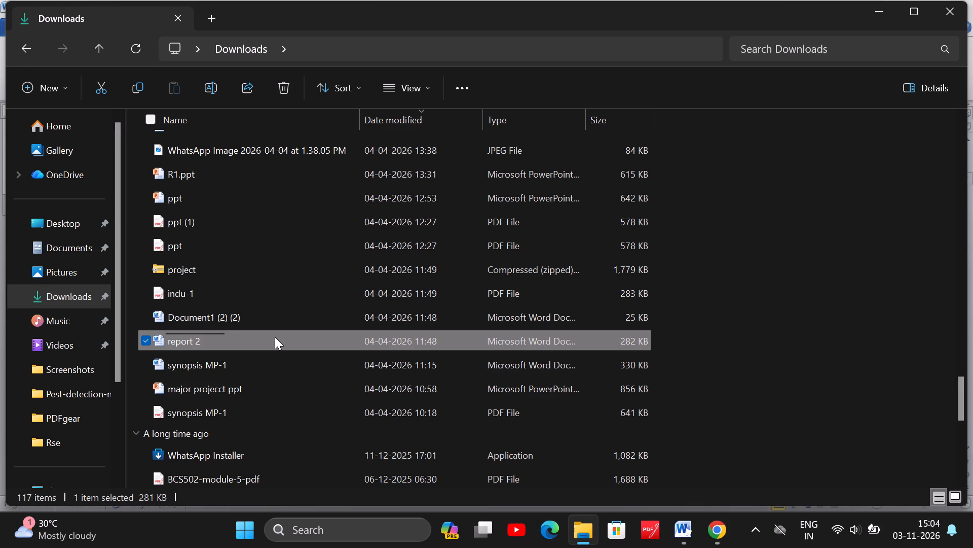
double_click(275, 337)
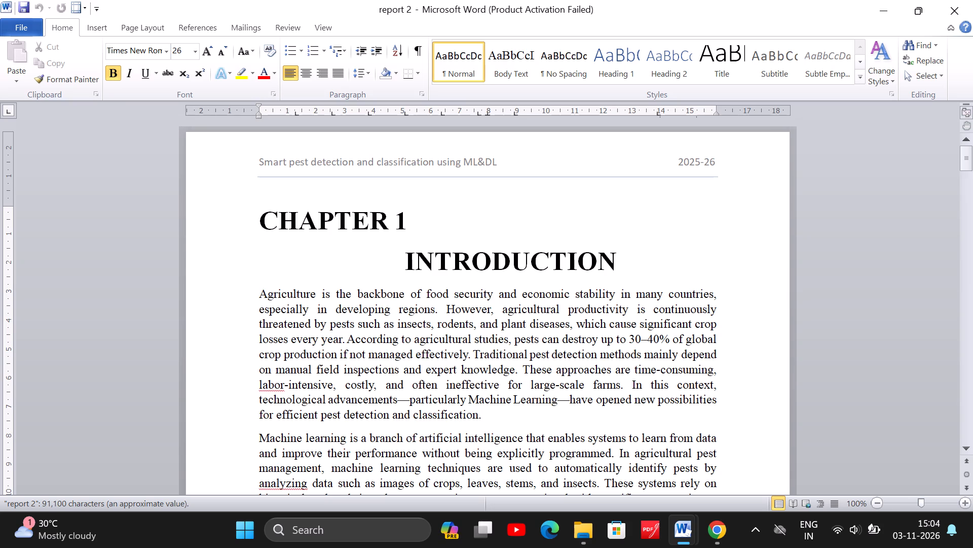
scroll(459, 353, up, 2)
scroll(459, 353, down, 11)
scroll(459, 353, down, 10)
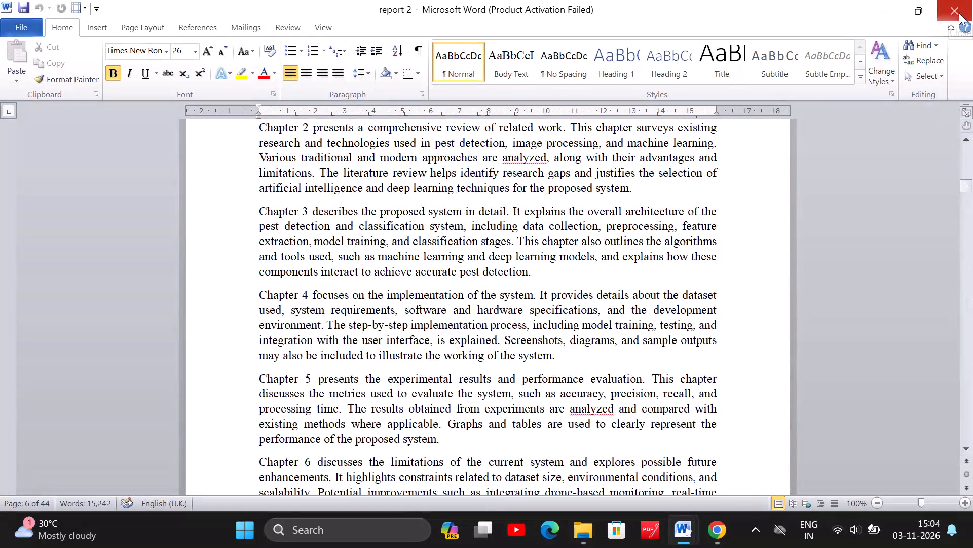
click(953, 6)
Look through the oldest files in Downloads, down to the end of the list, for a related document.
scroll(489, 403, down, 1)
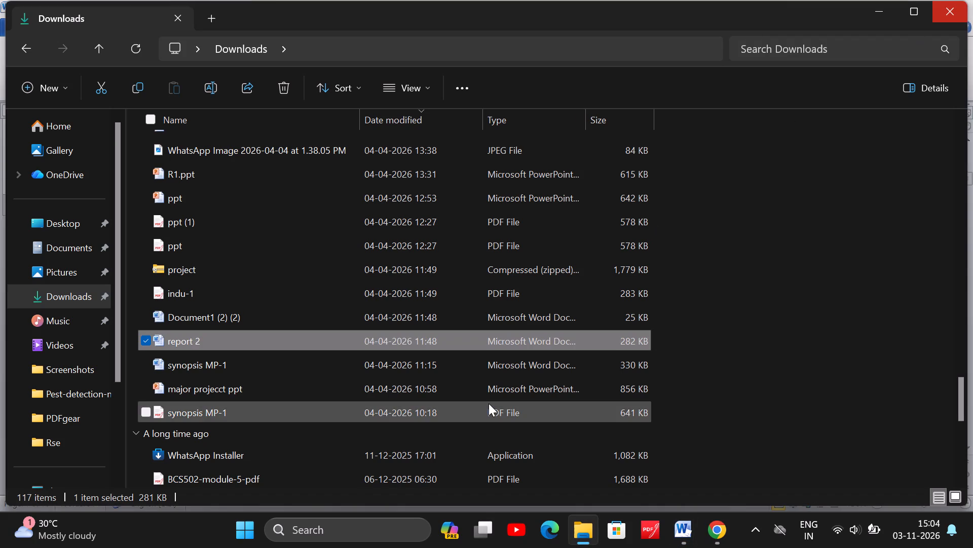
scroll(489, 403, down, 4)
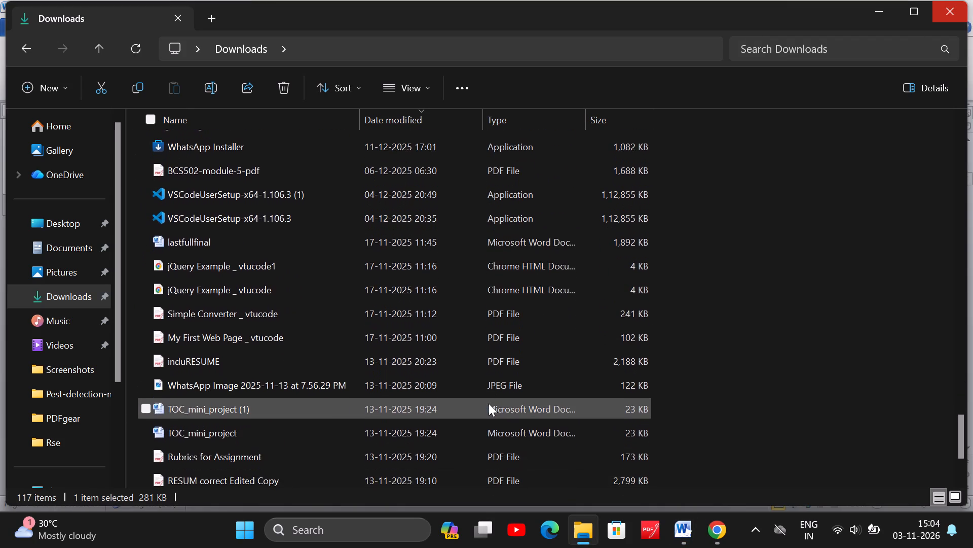
scroll(489, 403, down, 3)
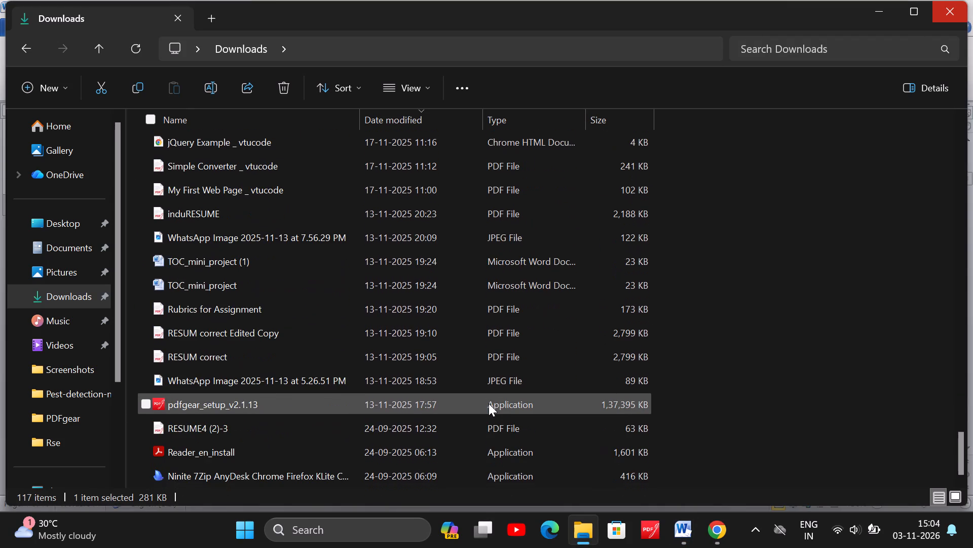
scroll(489, 403, down, 1)
scroll(489, 403, up, 4)
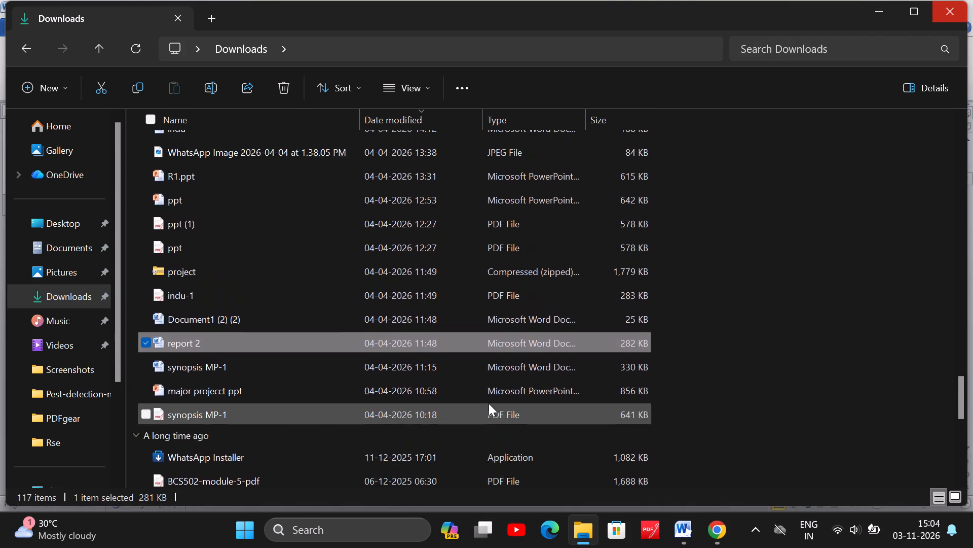
scroll(489, 403, up, 2)
click(489, 403)
scroll(489, 403, down, 1)
ctrl+scroll(489, 403, up, 1)
scroll(489, 403, down, 4)
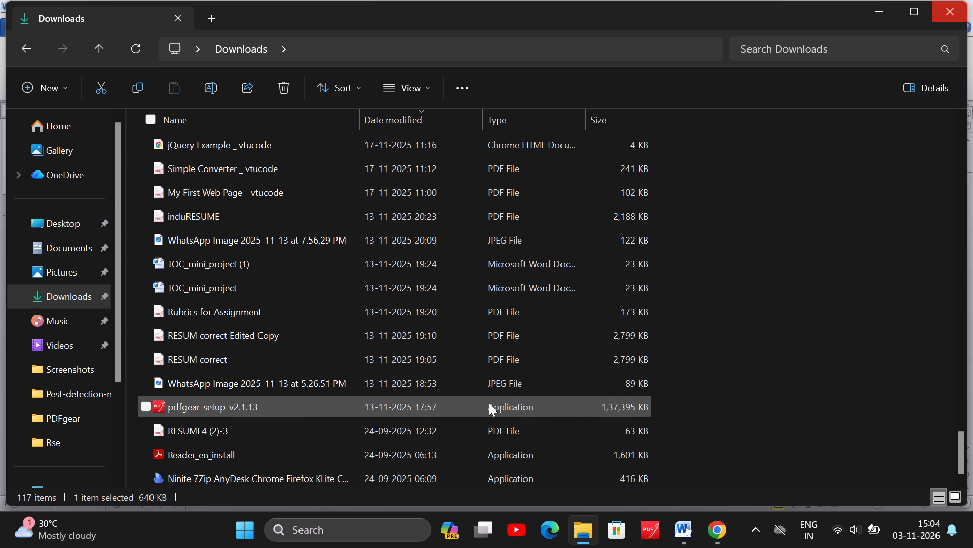
scroll(489, 403, down, 11)
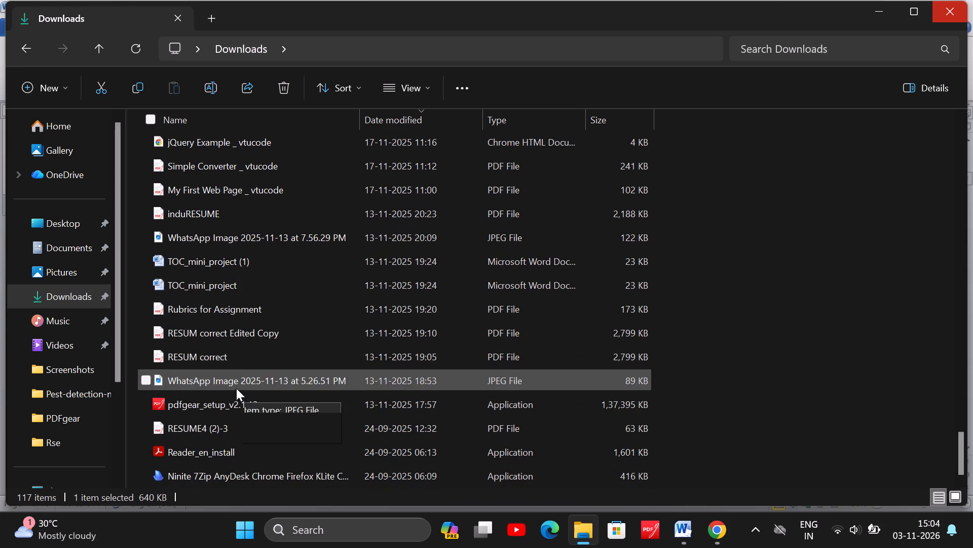
Open the Rubrics for Assignment PDF from Downloads, look through it to the coordinator signature lines, and close it.
double_click(252, 313)
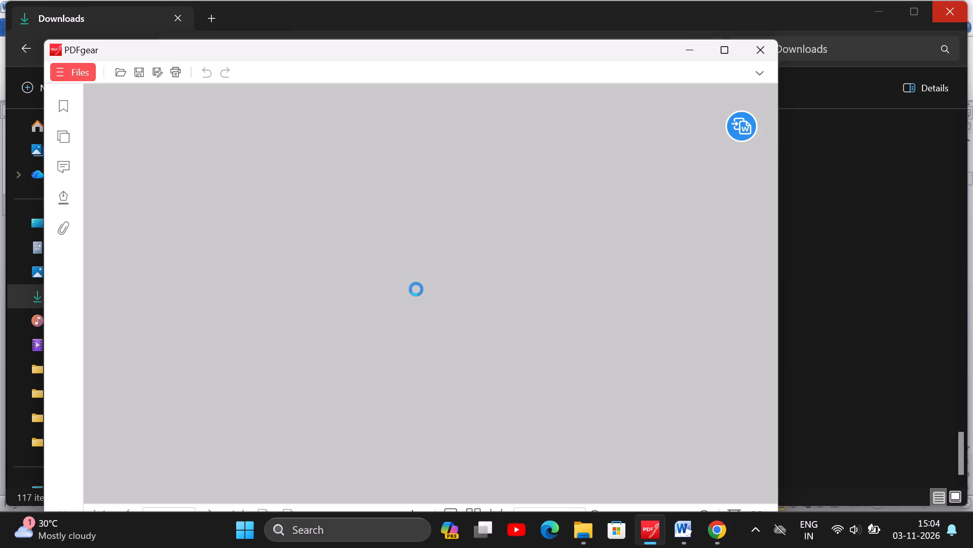
scroll(413, 304, down, 1)
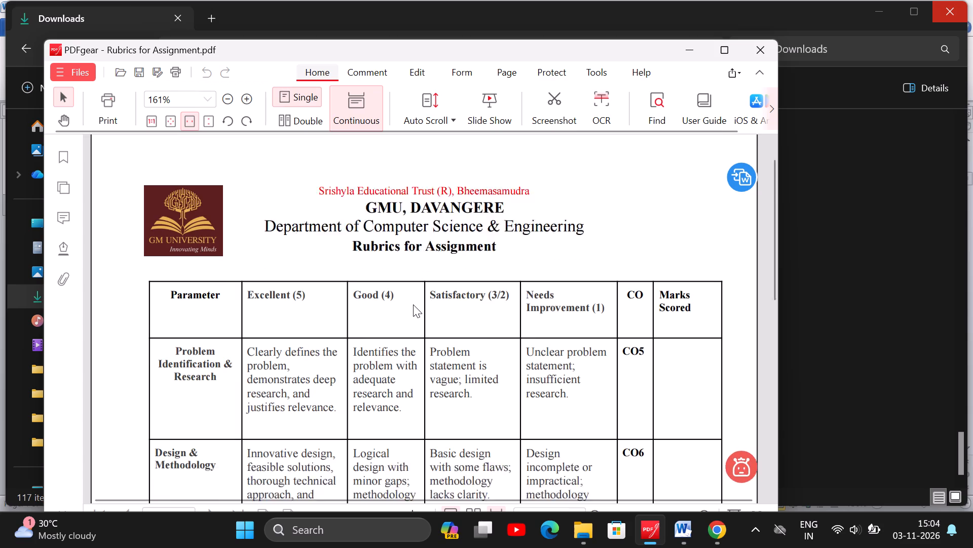
scroll(413, 304, down, 10)
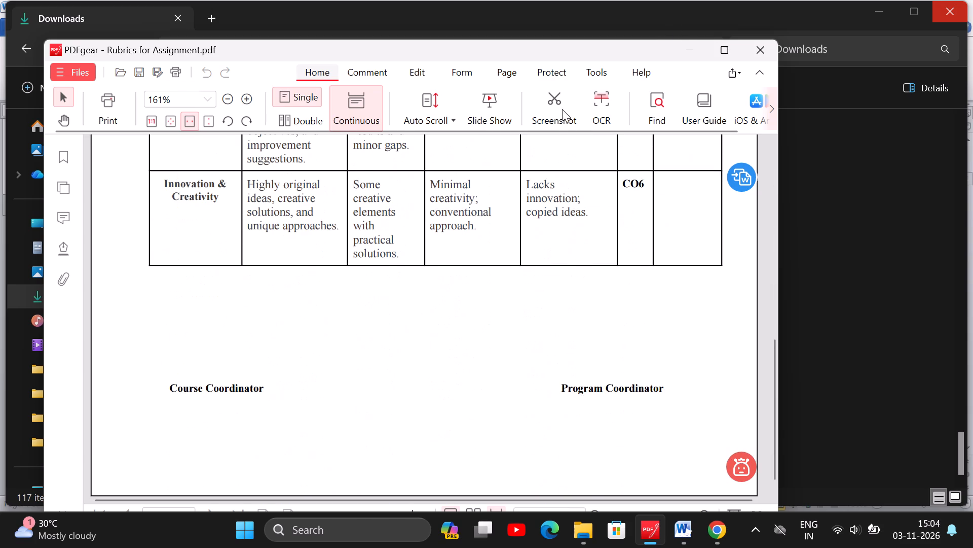
click(762, 45)
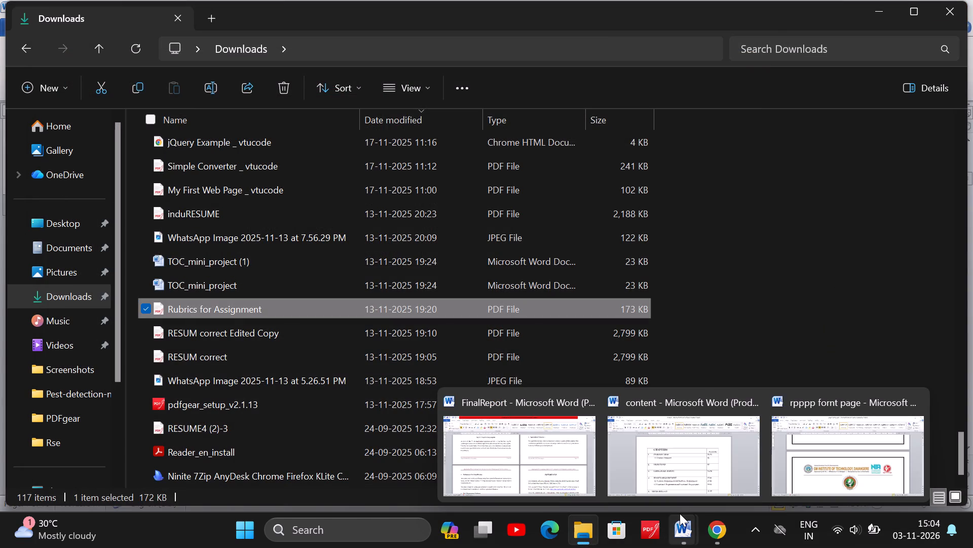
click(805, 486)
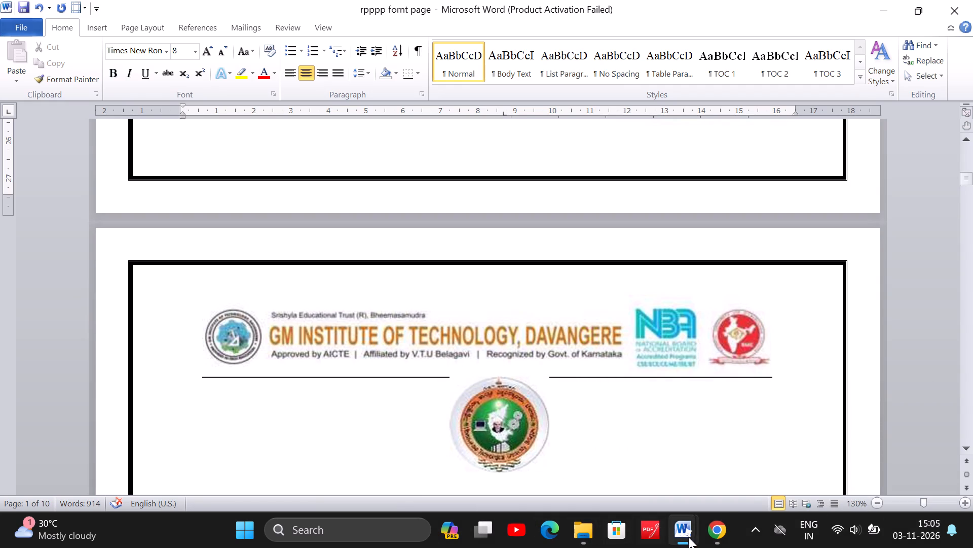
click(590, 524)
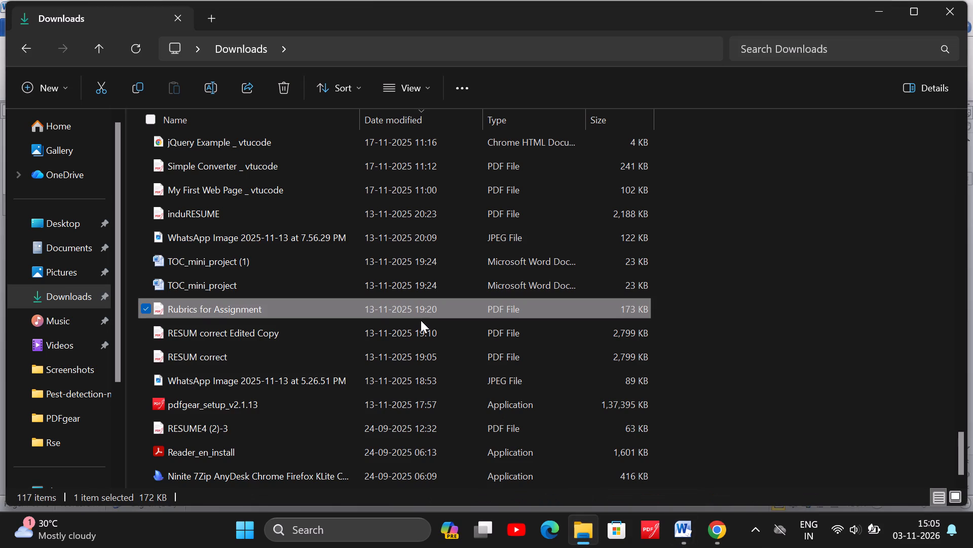
Open the BCS502-module-5-pdf file and the major projecct ppt presentation from Downloads.
scroll(421, 320, up, 5)
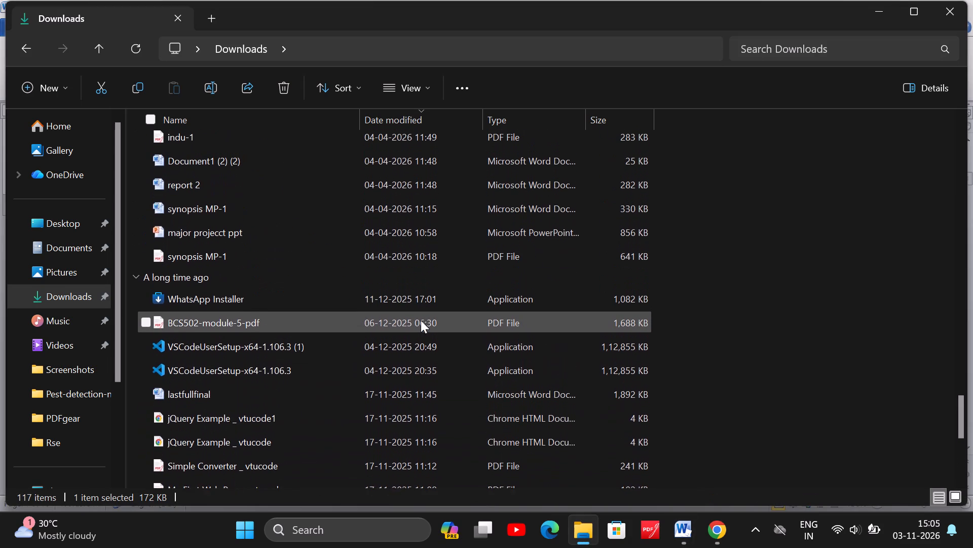
scroll(421, 320, up, 1)
double_click(421, 320)
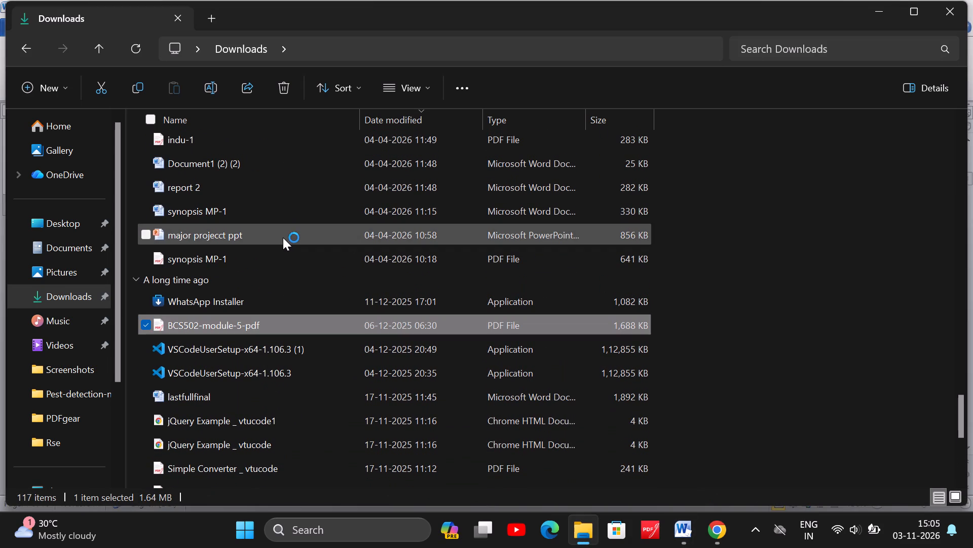
double_click(283, 237)
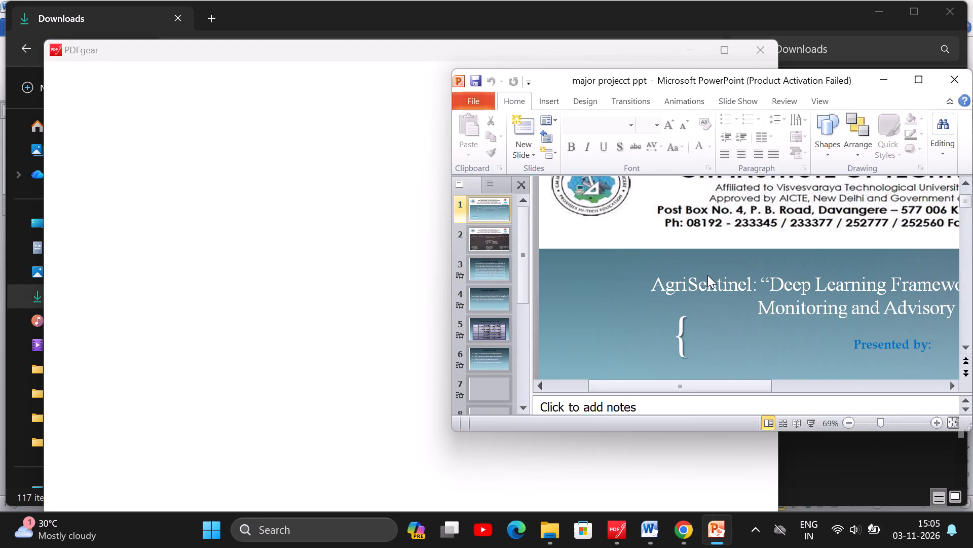
Look over the second slide of the major projecct ppt presentation across its full width, and close the presentation.
scroll(707, 275, up, 1)
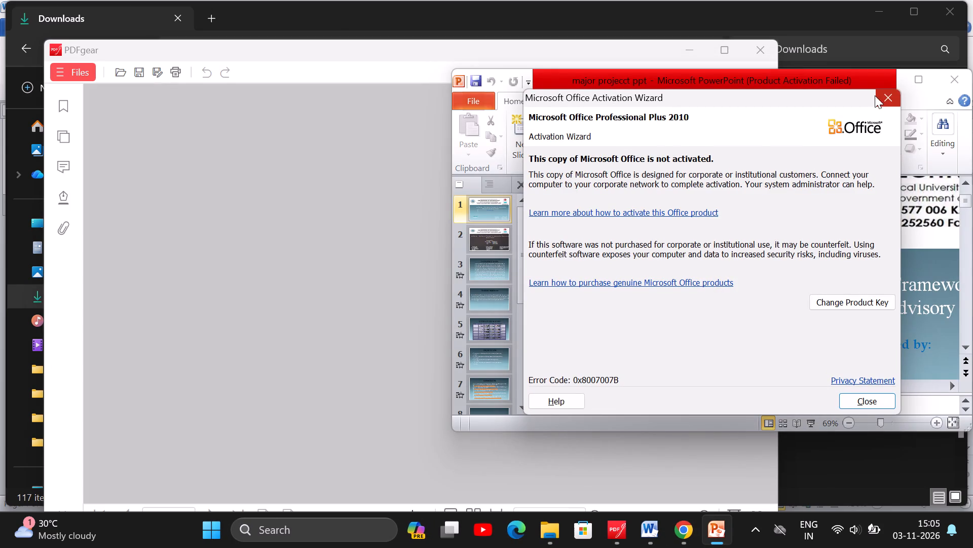
click(877, 98)
click(500, 234)
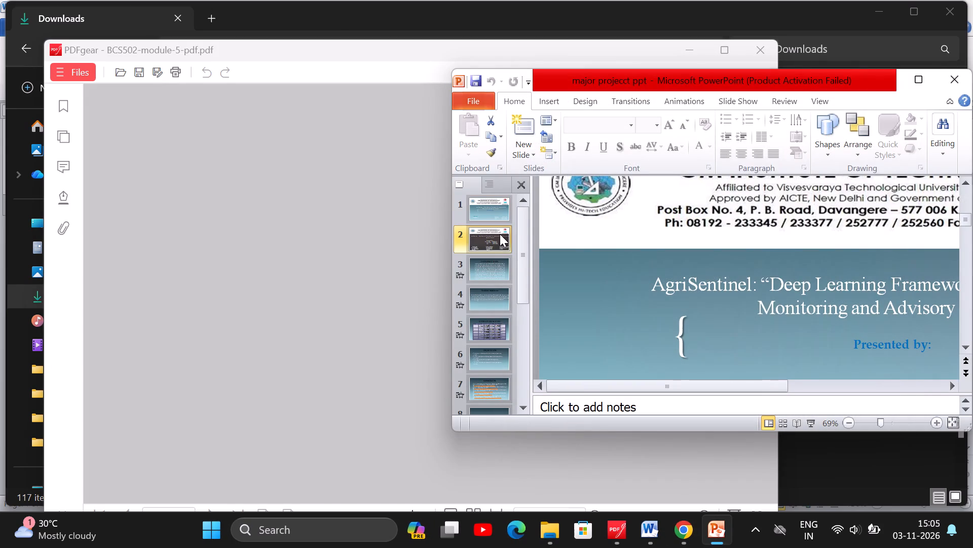
scroll(658, 291, up, 1)
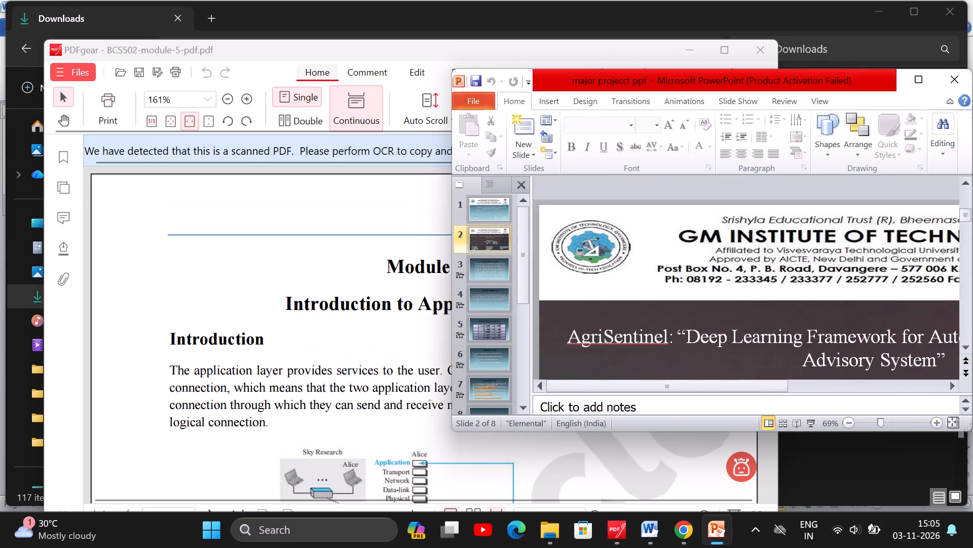
scroll(688, 279, left, 1)
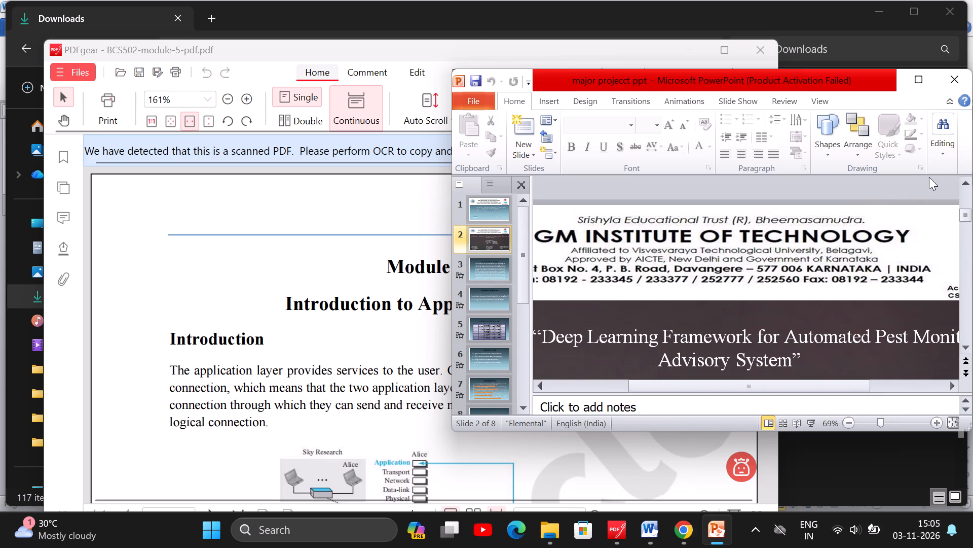
scroll(880, 222, left, 2)
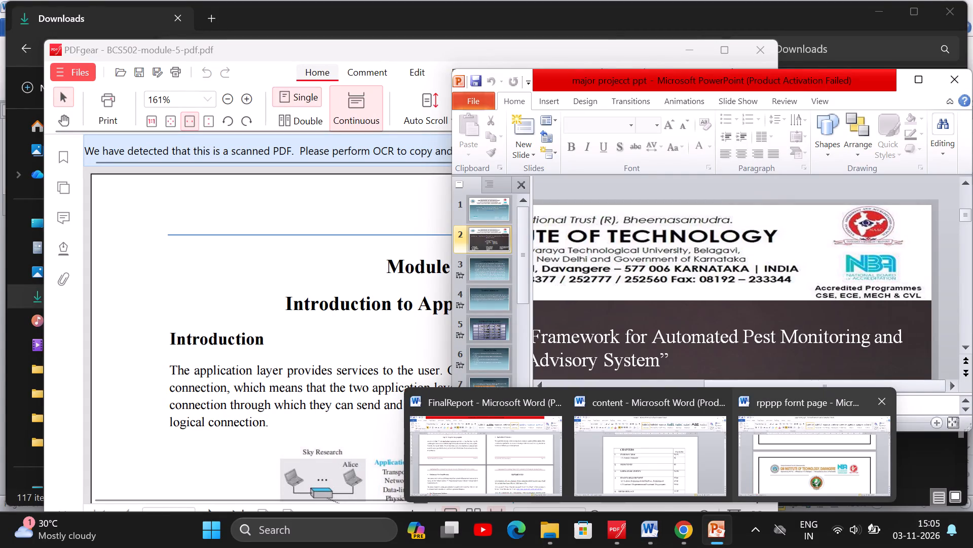
click(955, 86)
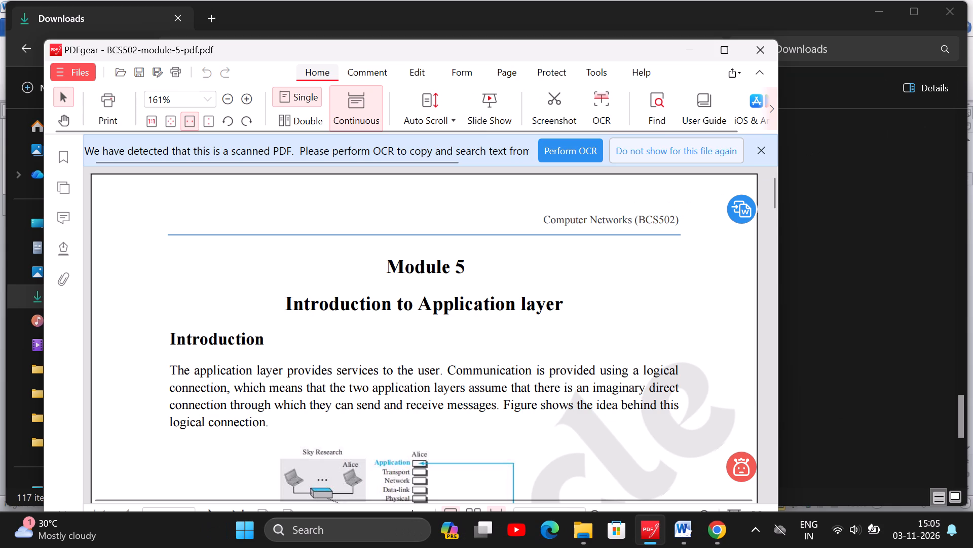
Glance at the first page of the BCS502-module-5-pdf file and close it.
scroll(581, 223, up, 2)
click(761, 46)
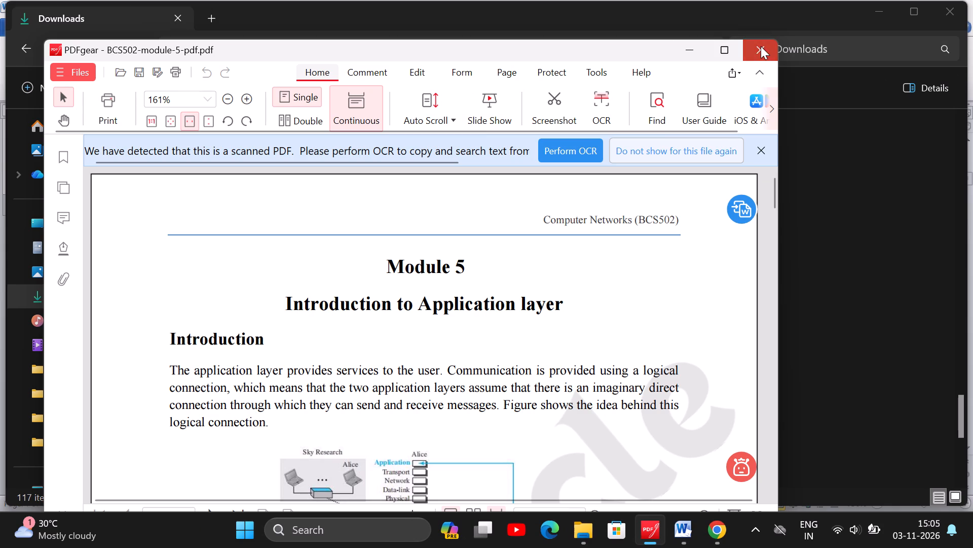
Look back up through the Downloads list, from the oldest files towards the more recent ones, for a related document.
scroll(239, 333, up, 4)
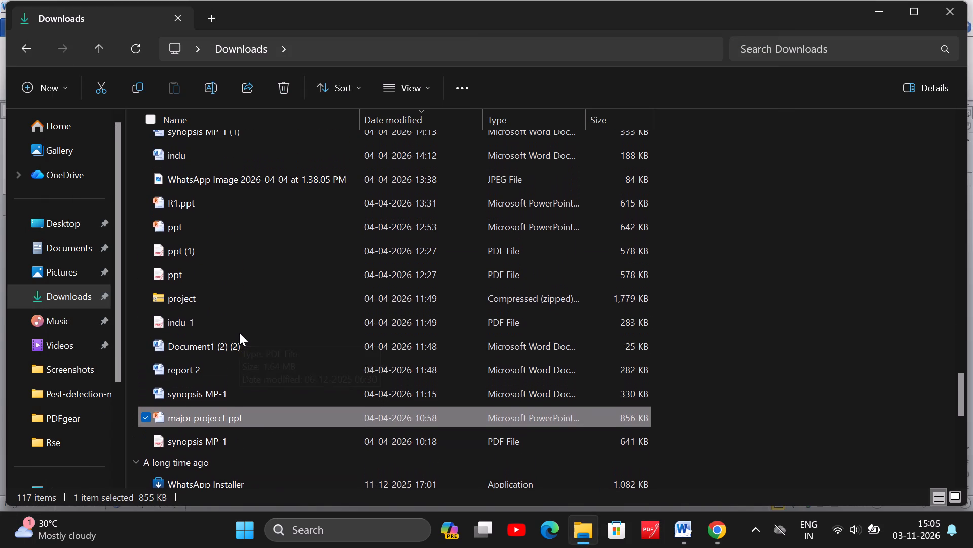
scroll(239, 333, up, 1)
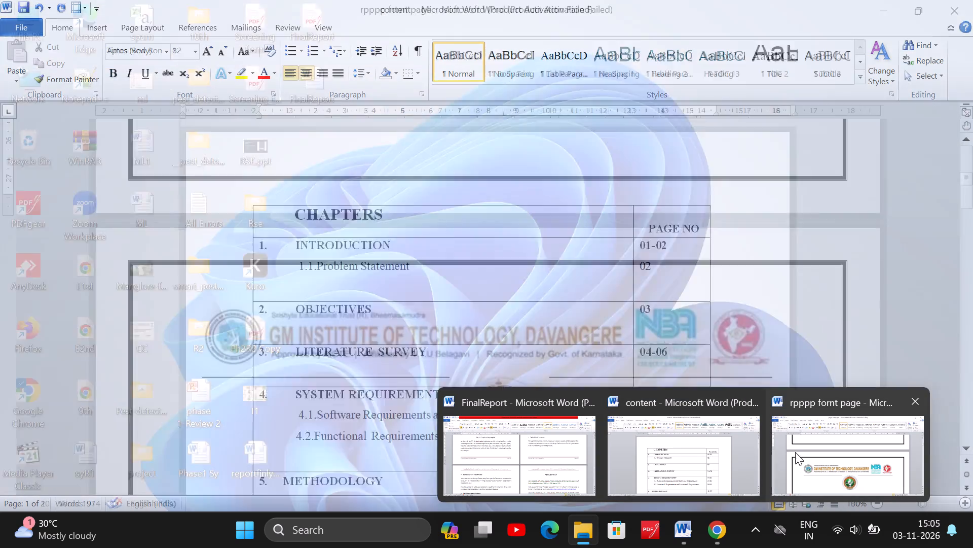
click(651, 245)
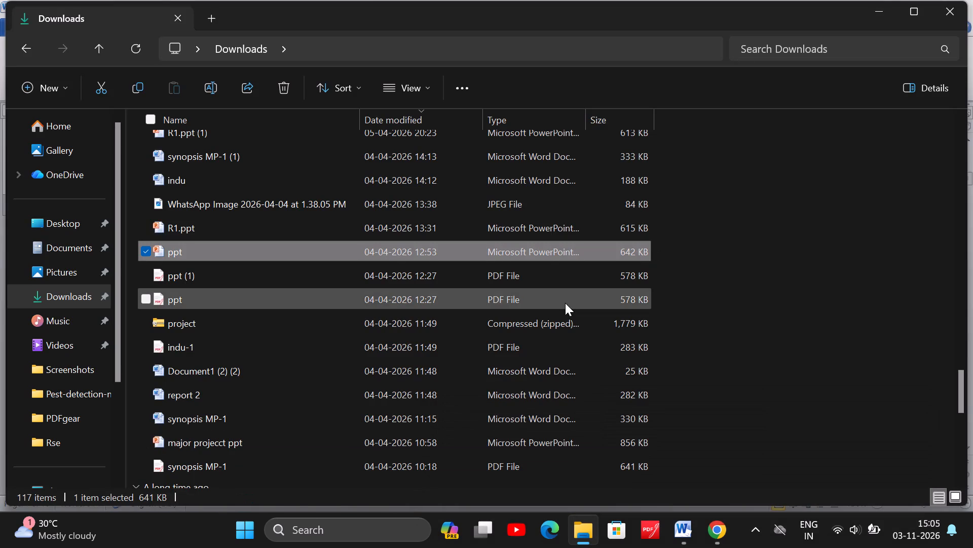
scroll(565, 303, up, 6)
scroll(626, 547, up, 2)
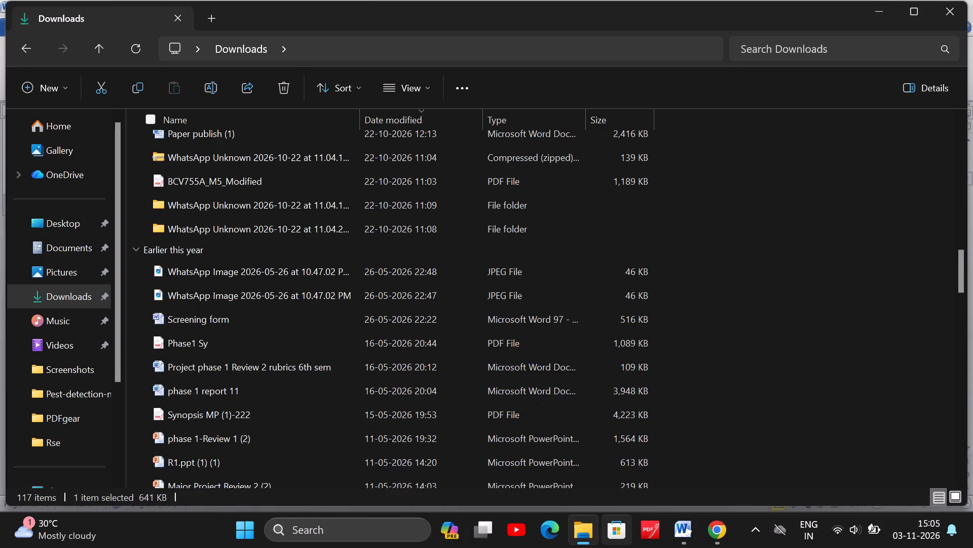
scroll(626, 547, up, 3)
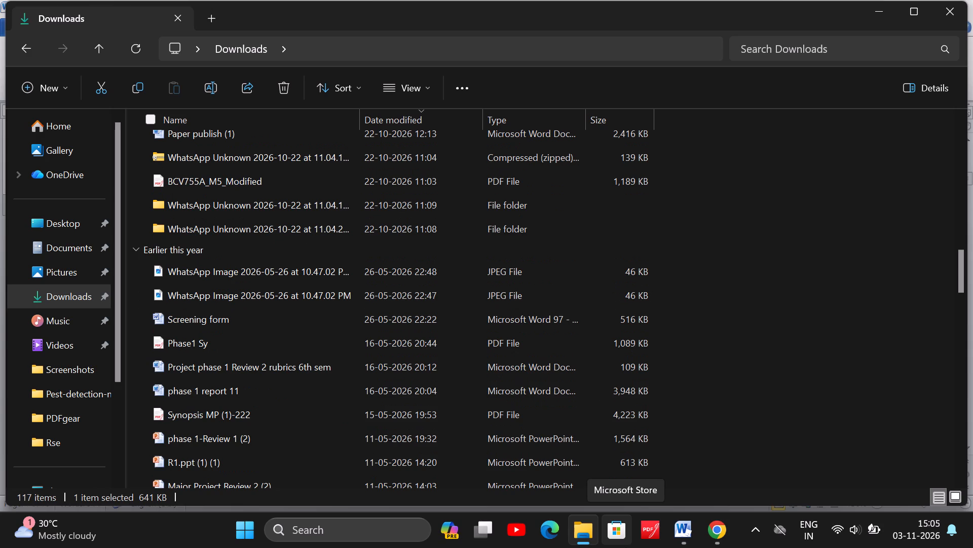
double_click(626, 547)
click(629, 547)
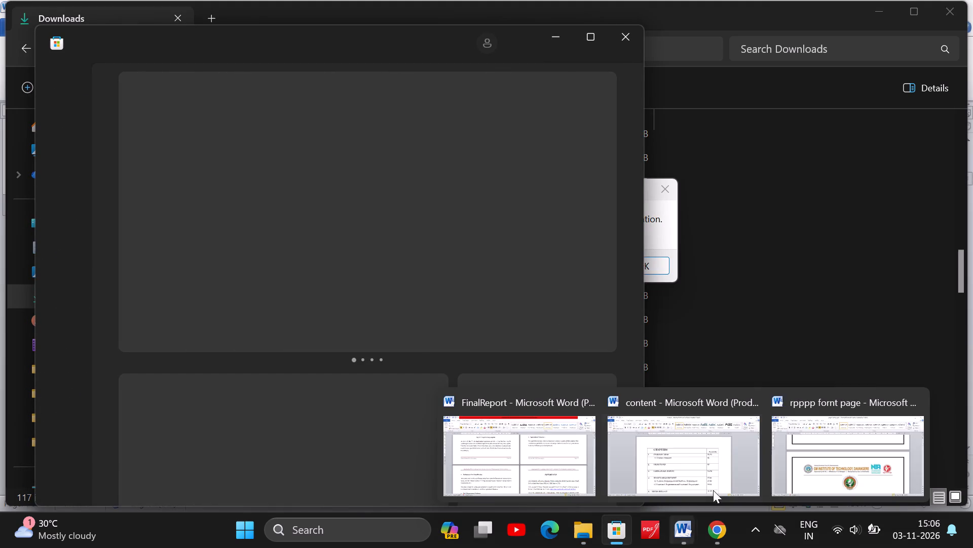
Switch to the rpppp fornt page document and examine its front pages, from the examiners' section through the declaration to the acknowledgement.
click(855, 427)
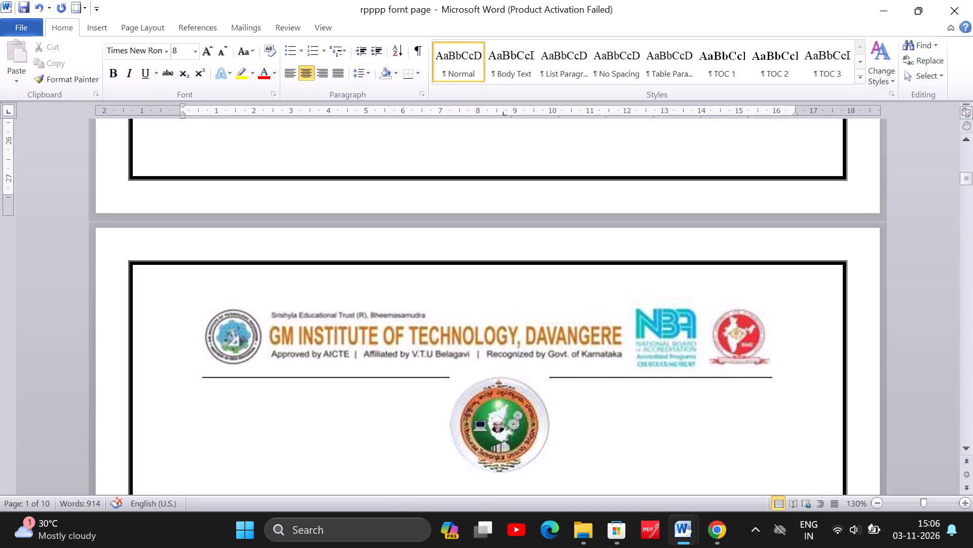
click(585, 355)
scroll(585, 355, down, 7)
click(58, 246)
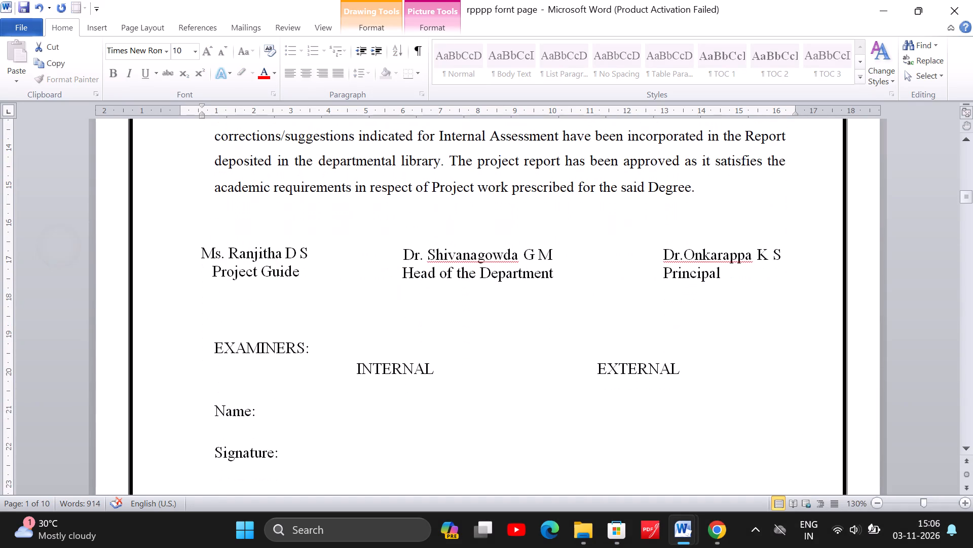
scroll(58, 246, down, 7)
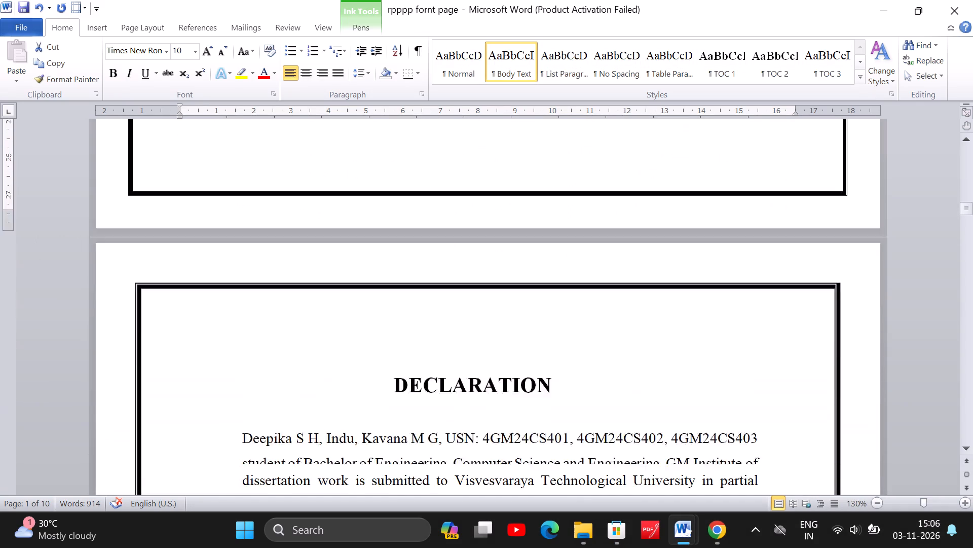
scroll(58, 246, down, 4)
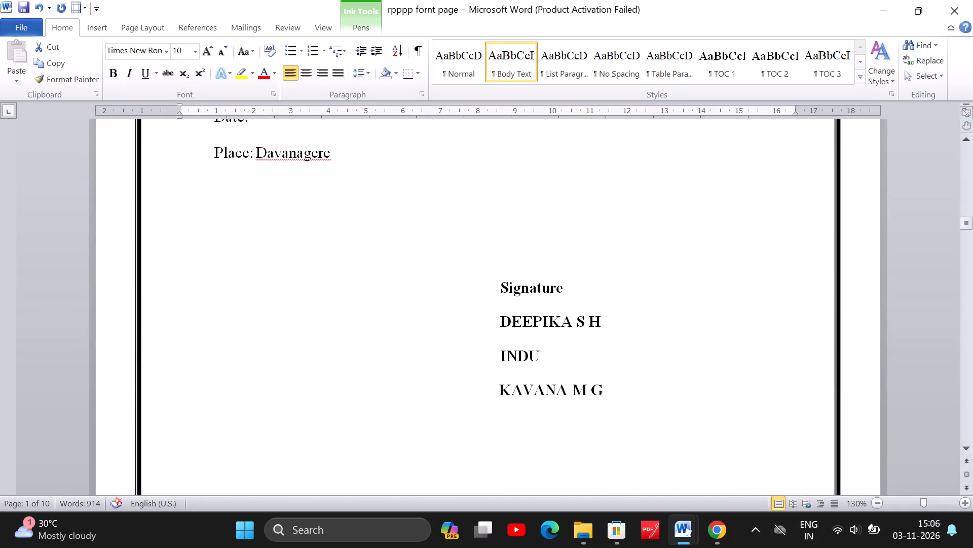
scroll(58, 246, down, 8)
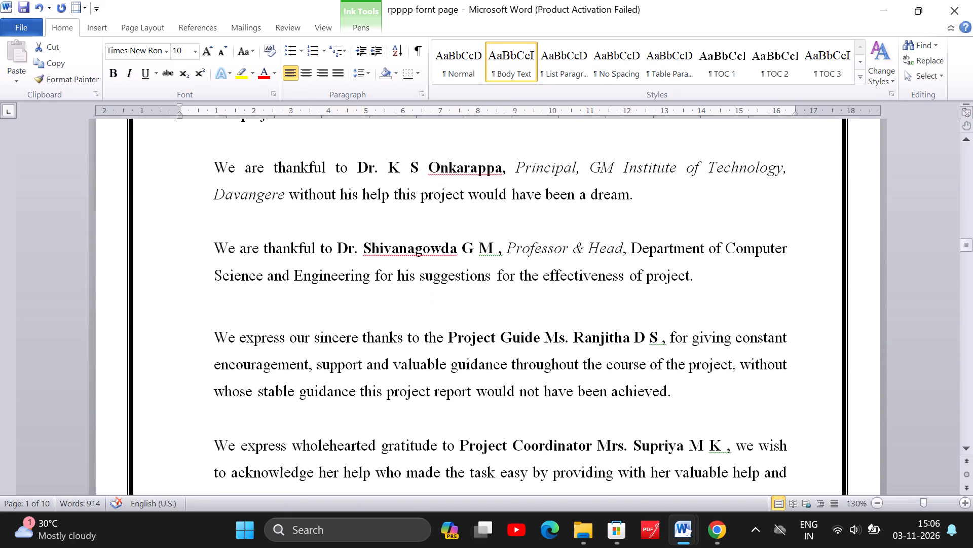
scroll(58, 246, down, 4)
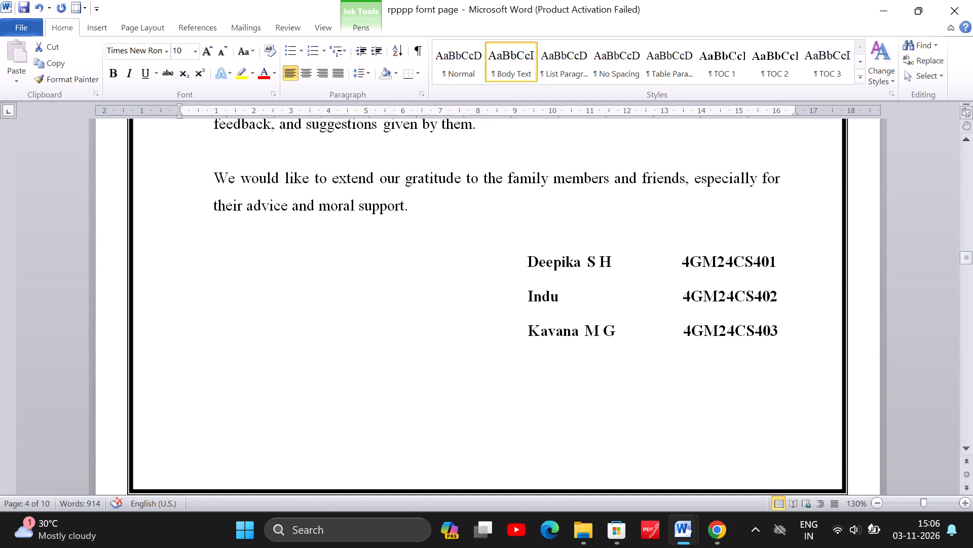
scroll(58, 246, down, 3)
Review the cover page from its title to the institute logo banner, and compare that banner with the page 2 header.
scroll(58, 246, up, 1)
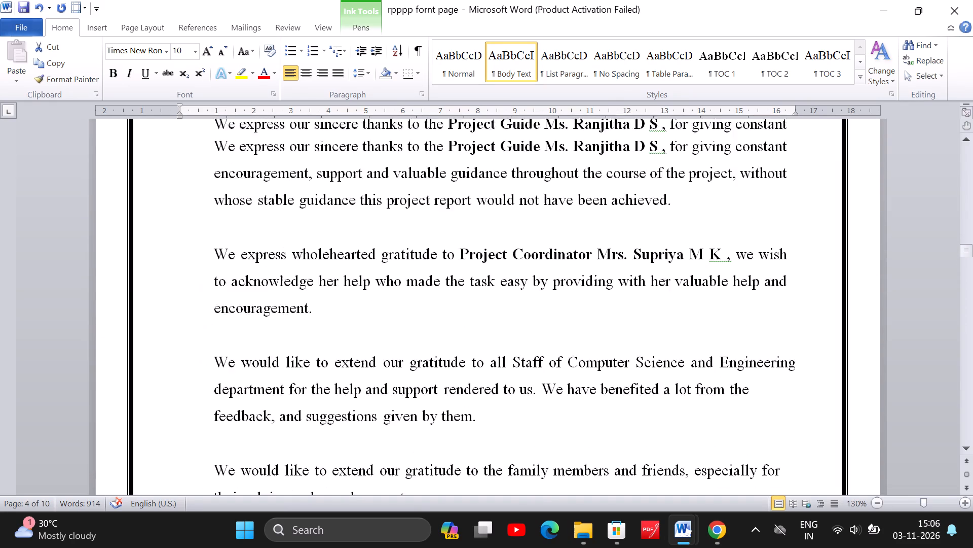
scroll(58, 246, up, 20)
scroll(58, 246, up, 20)
scroll(58, 246, up, 5)
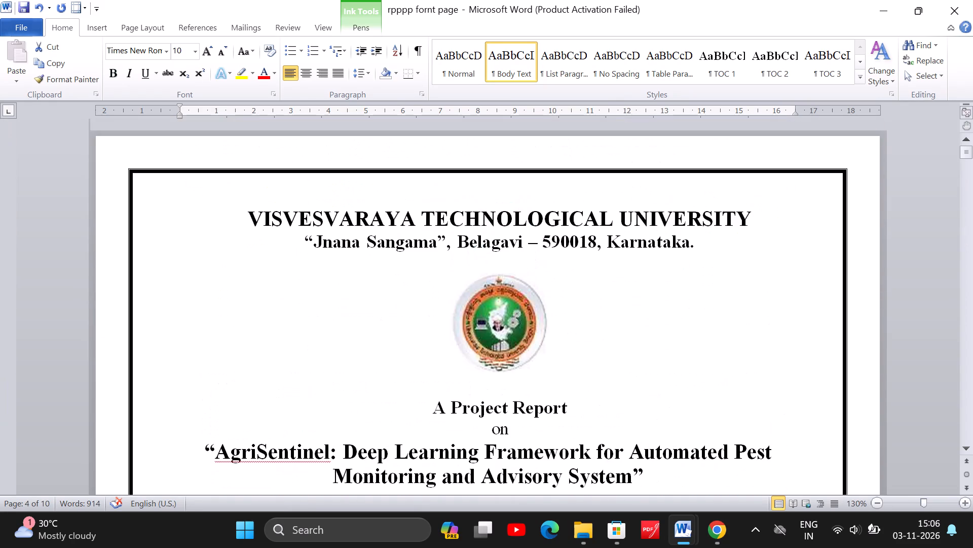
scroll(58, 246, up, 11)
scroll(115, 183, down, 4)
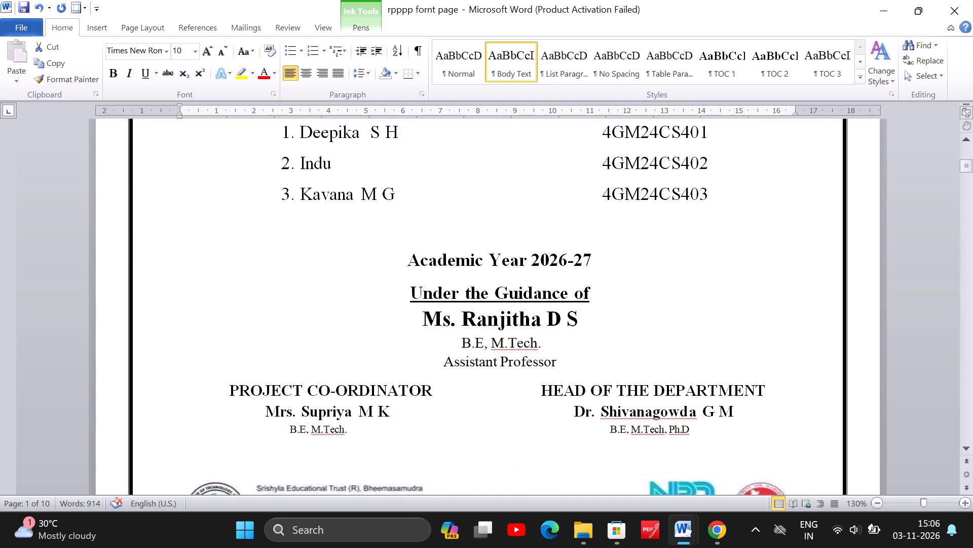
scroll(115, 183, down, 5)
scroll(216, 153, down, 1)
click(273, 180)
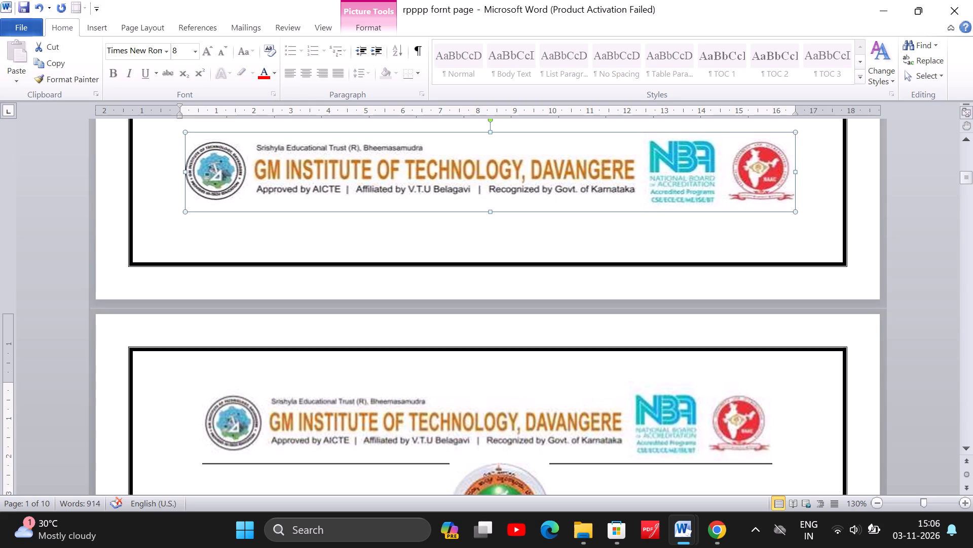
click(716, 177)
click(685, 440)
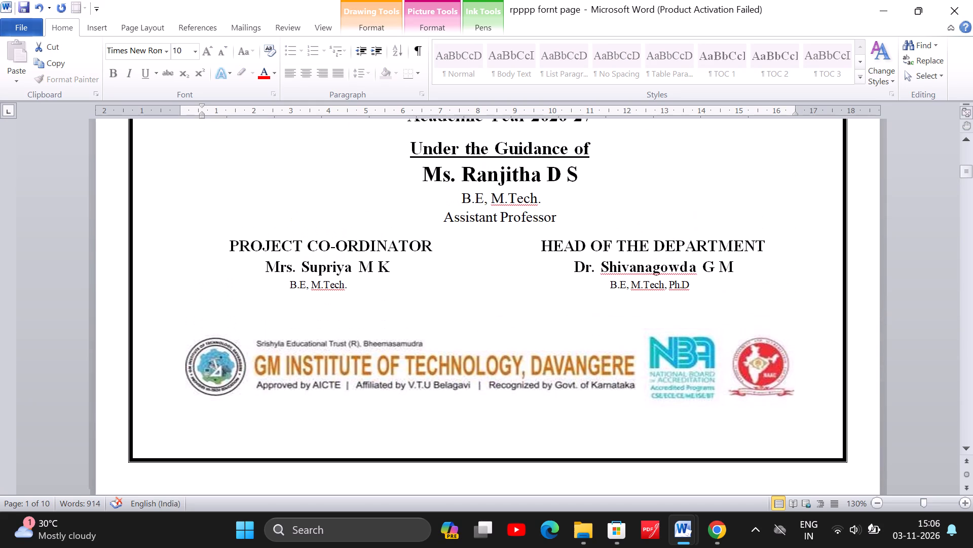
scroll(685, 440, down, 1)
click(685, 440)
scroll(685, 440, down, 4)
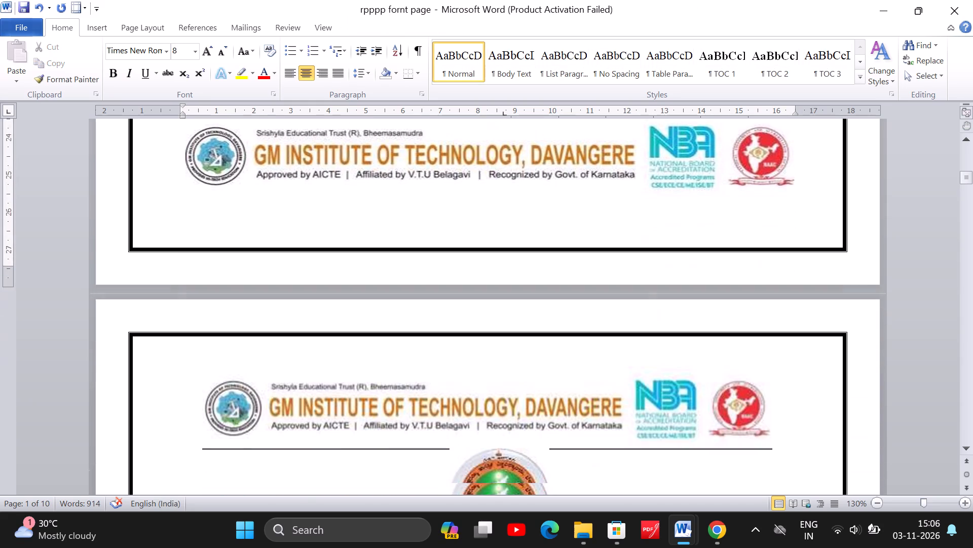
scroll(685, 440, down, 1)
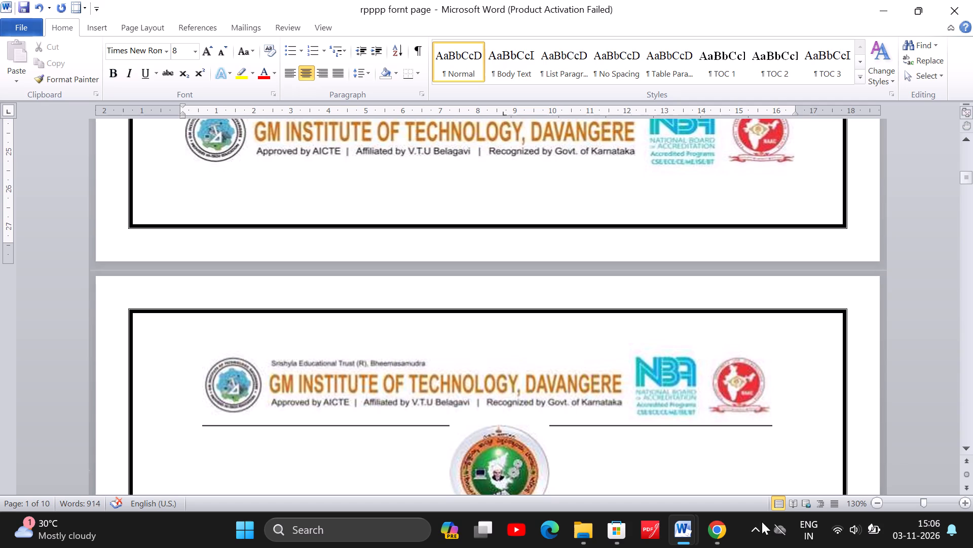
Delete the header graphic with the institute banner and university emblem at the top of page 2.
click(677, 416)
scroll(638, 390, down, 1)
scroll(638, 390, up, 1)
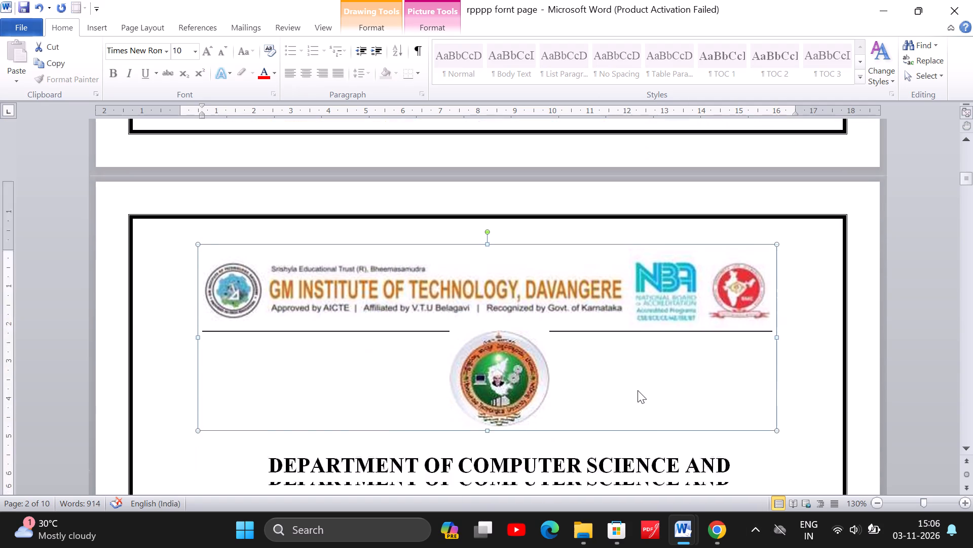
scroll(638, 390, up, 1)
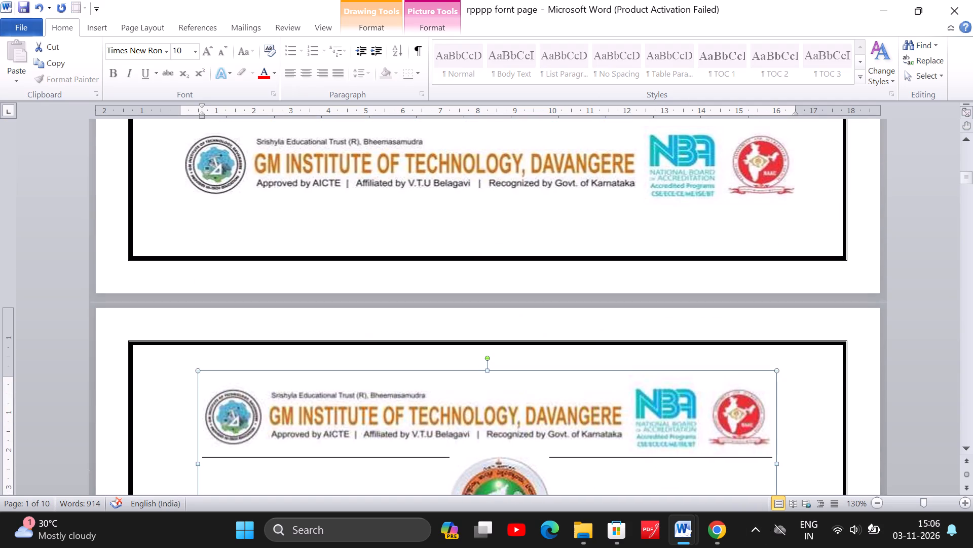
key(Delete)
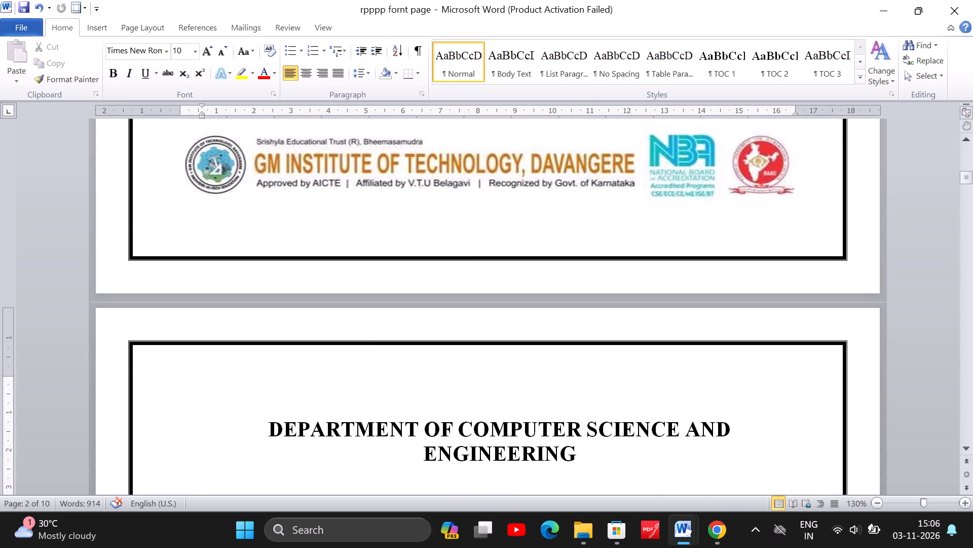
Copy the institute logo banner from the bottom of the cover page and paste it into page 2.
click(582, 161)
key(ctrl+c)
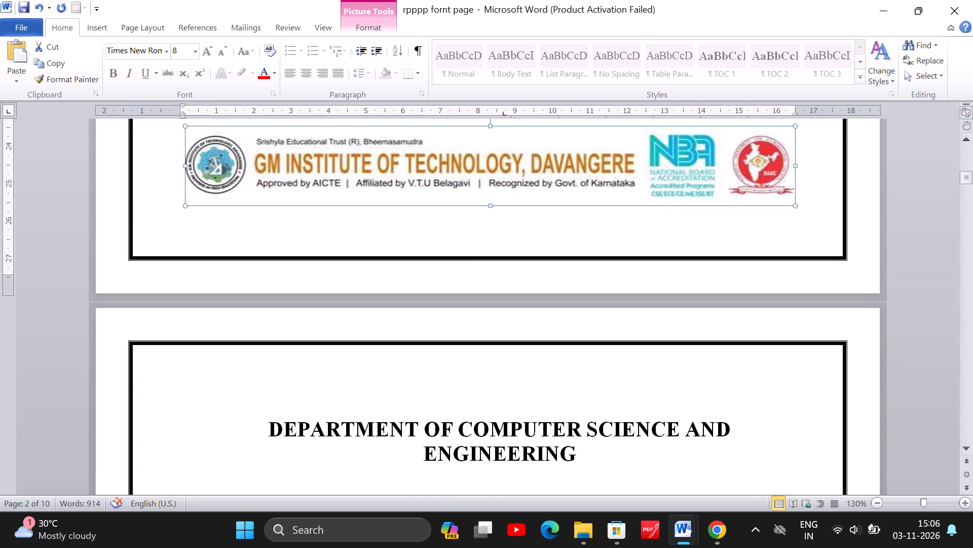
click(467, 373)
key(ctrl+v)
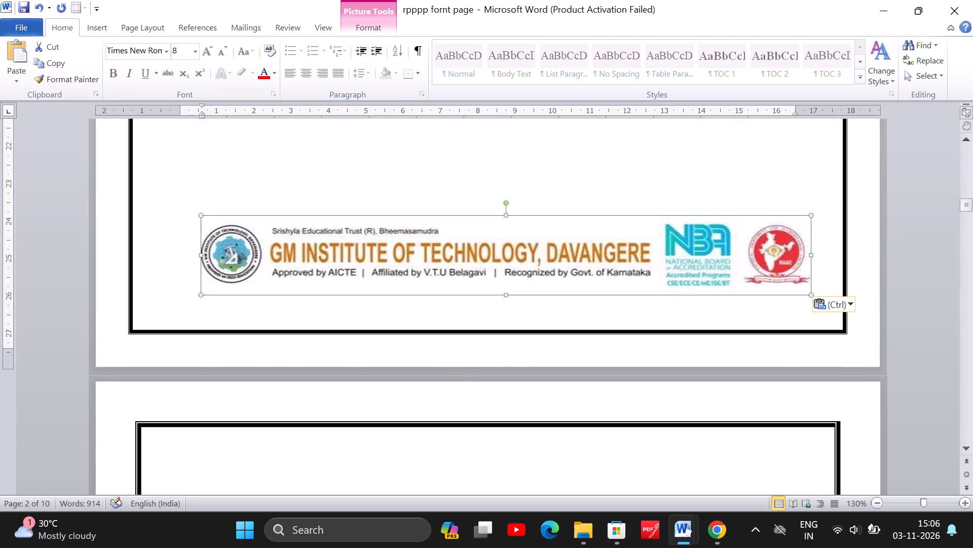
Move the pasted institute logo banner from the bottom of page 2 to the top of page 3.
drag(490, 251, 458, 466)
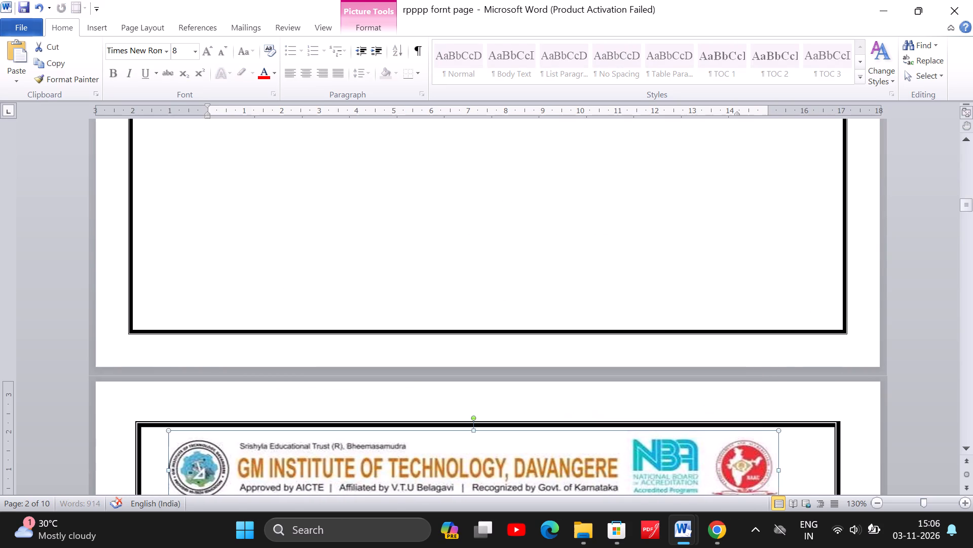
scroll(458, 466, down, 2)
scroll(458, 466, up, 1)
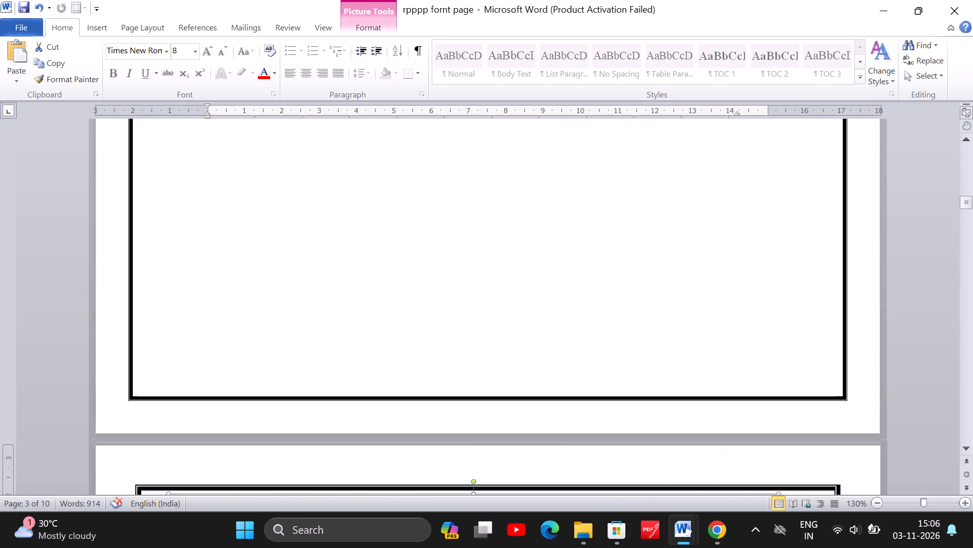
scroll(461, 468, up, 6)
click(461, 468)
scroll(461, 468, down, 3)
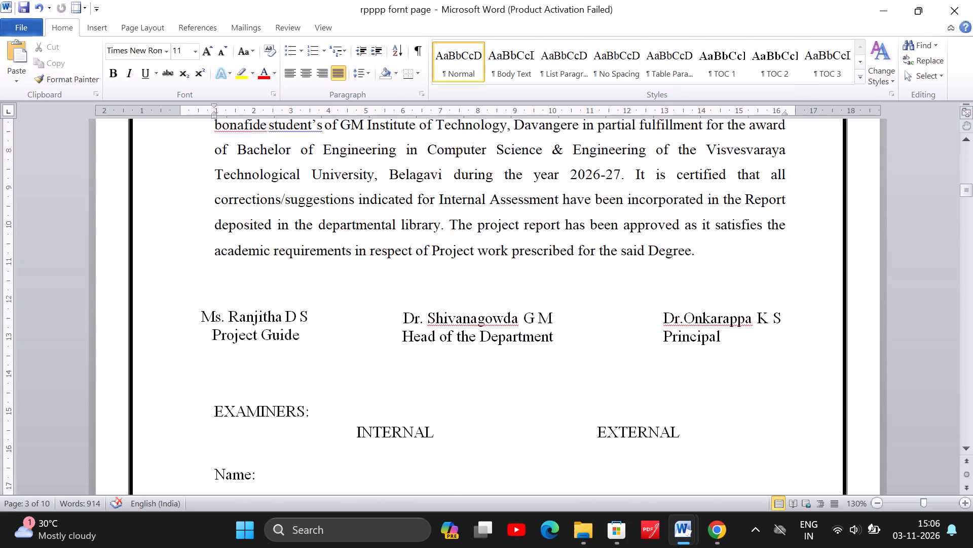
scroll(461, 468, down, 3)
Bring the institute logo banner back from page 3 and move it up page 2 to the opening certificate text.
drag(461, 468, 460, 269)
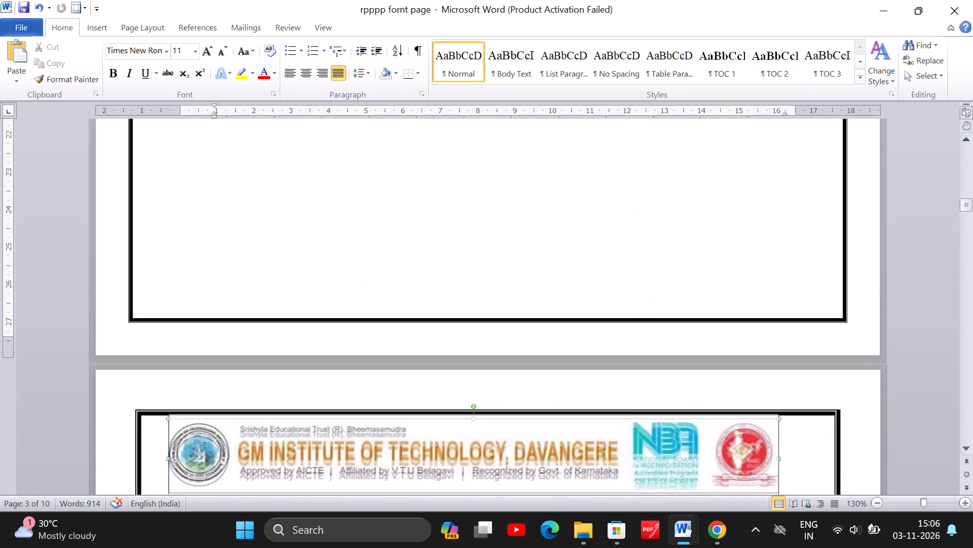
drag(460, 269, 462, 181)
scroll(462, 181, up, 2)
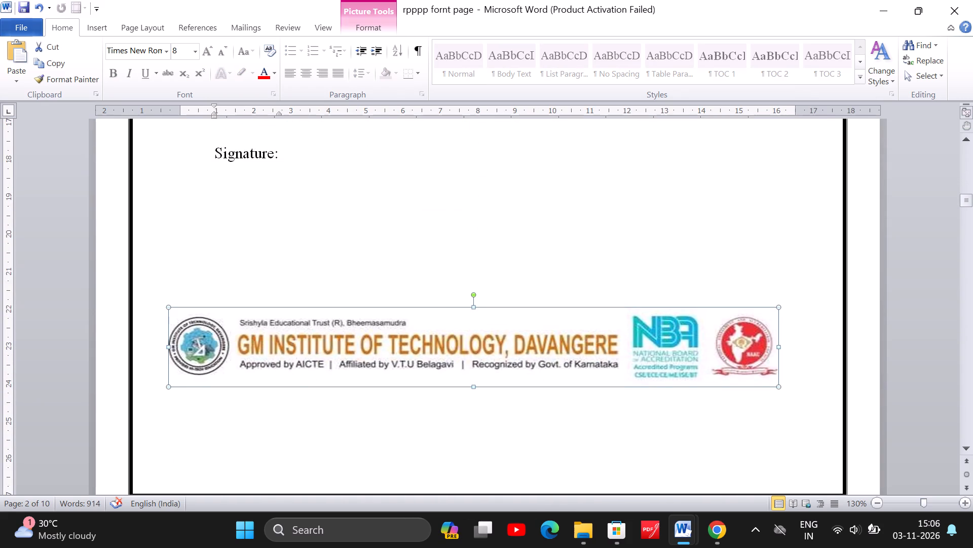
drag(460, 339, 466, 139)
scroll(466, 139, up, 4)
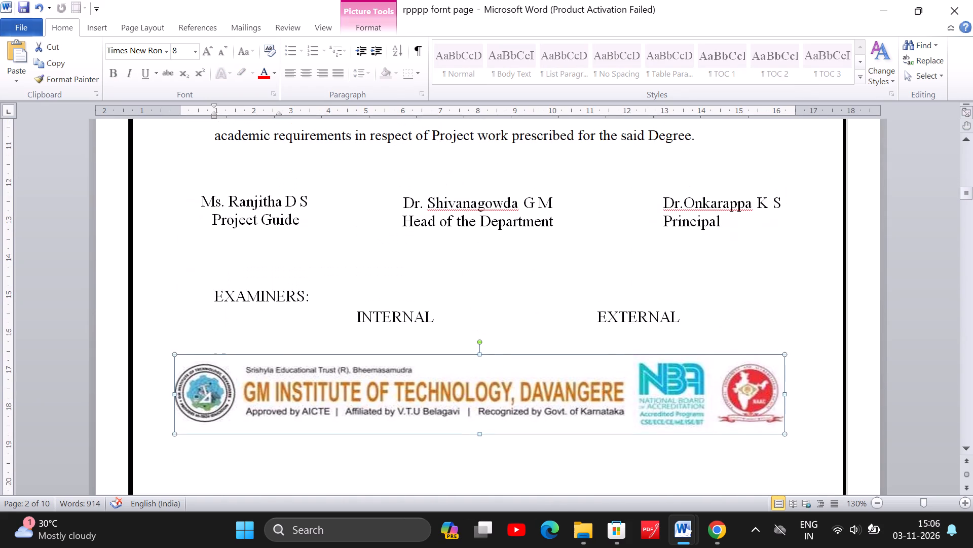
drag(458, 395, 462, 164)
scroll(462, 164, up, 1)
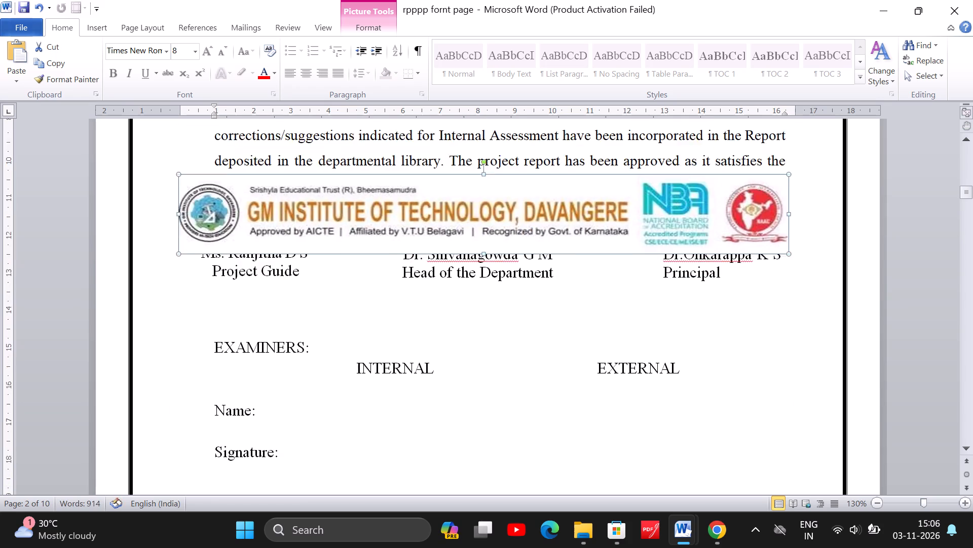
scroll(462, 164, up, 2)
drag(448, 425, 490, 182)
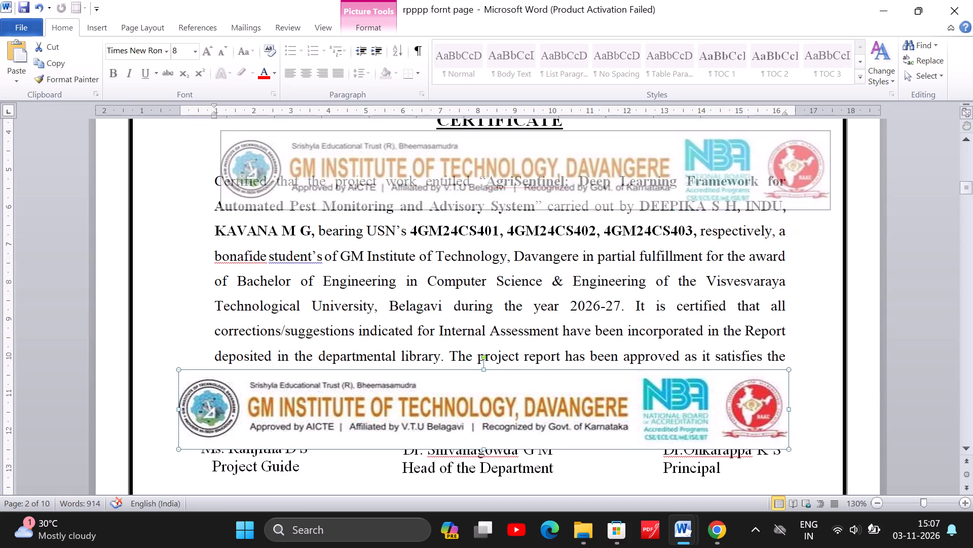
drag(490, 182, 490, 181)
Move the institute logo banner from the certificate text to the top of page 2, just inside the page border.
scroll(490, 181, up, 4)
click(490, 181)
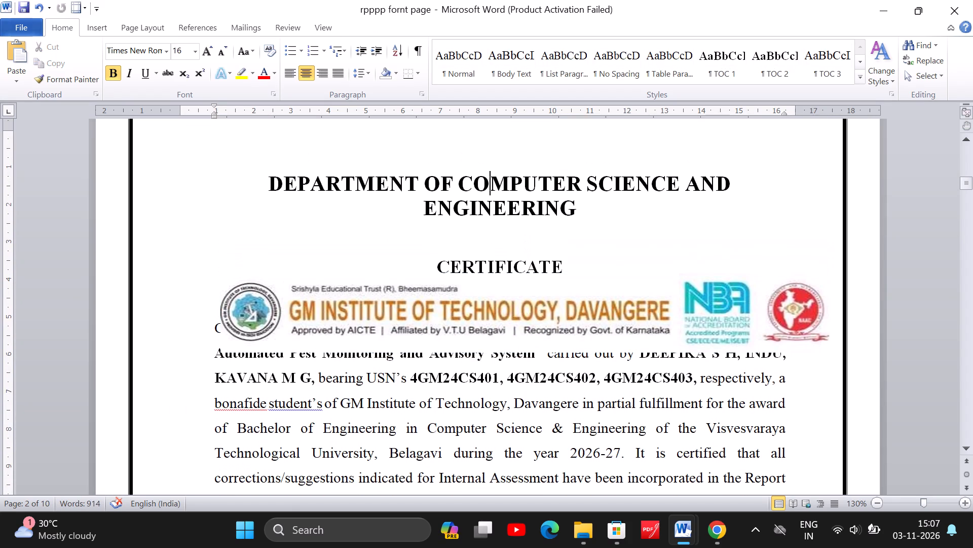
click(469, 300)
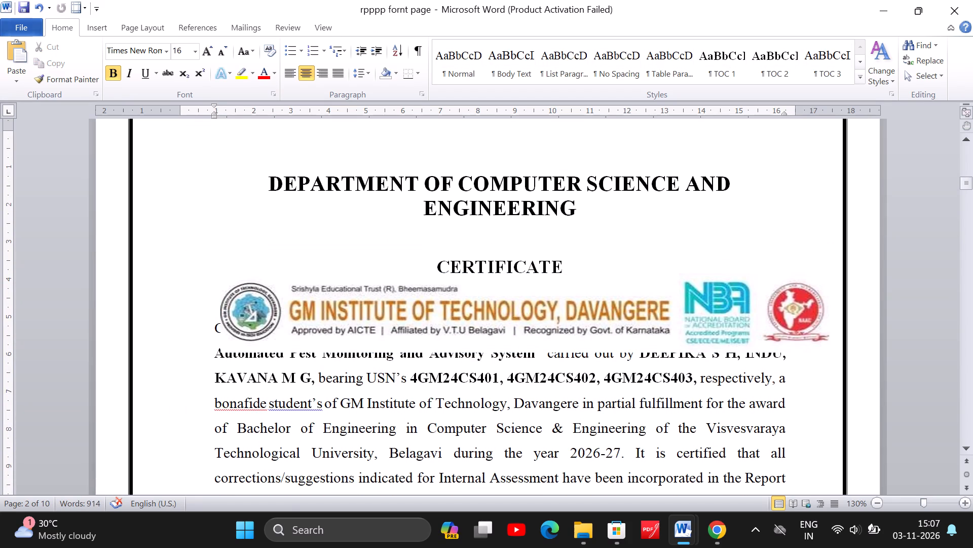
drag(469, 300, 454, 154)
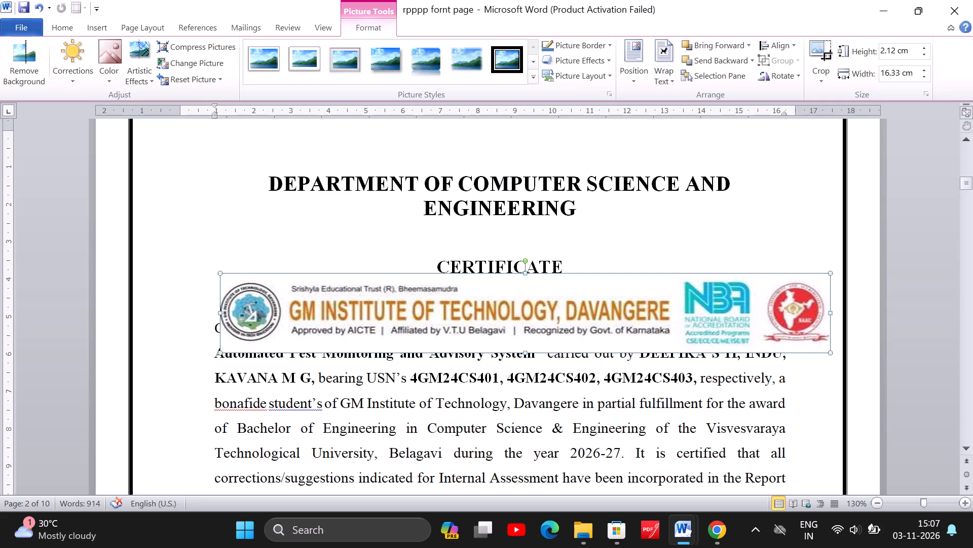
drag(470, 337, 431, 161)
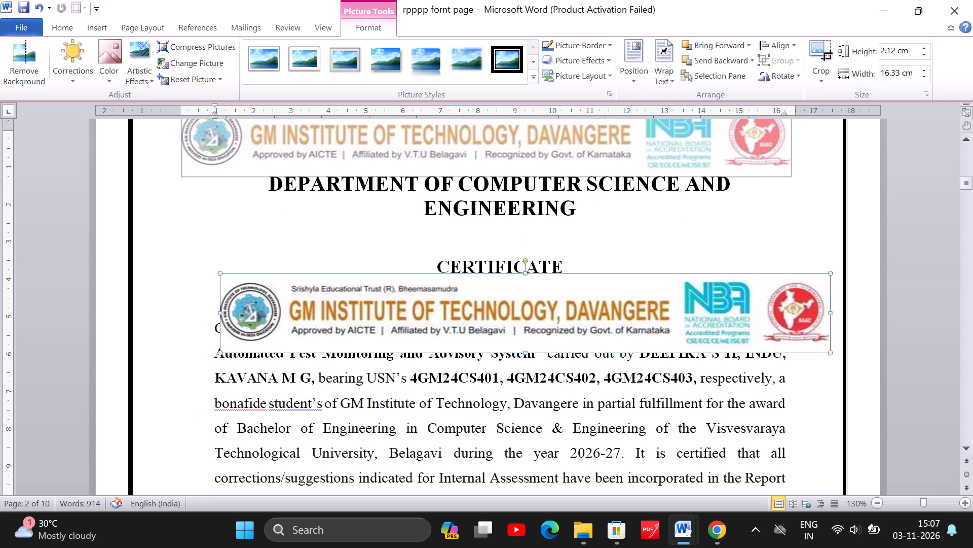
drag(431, 161, 434, 149)
scroll(434, 149, up, 1)
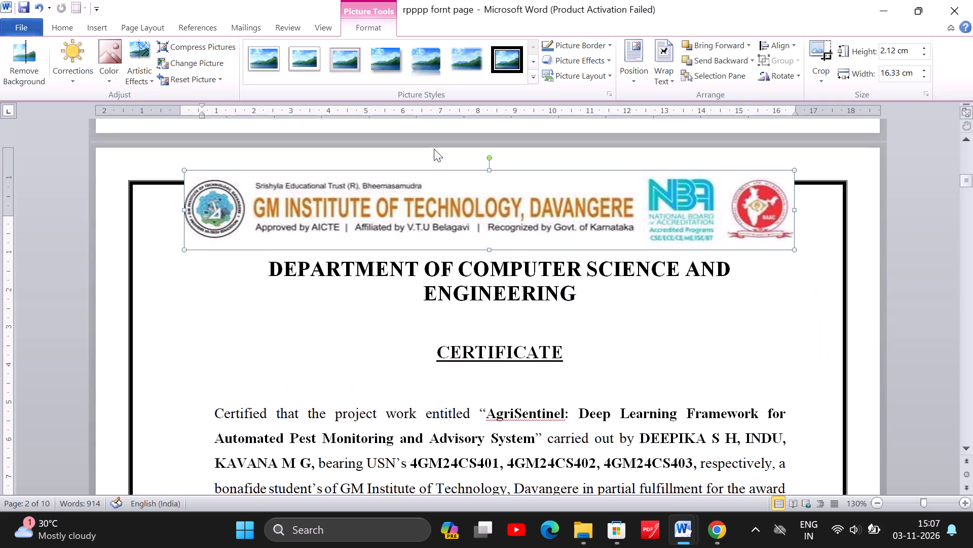
scroll(434, 149, up, 1)
drag(444, 239, 444, 255)
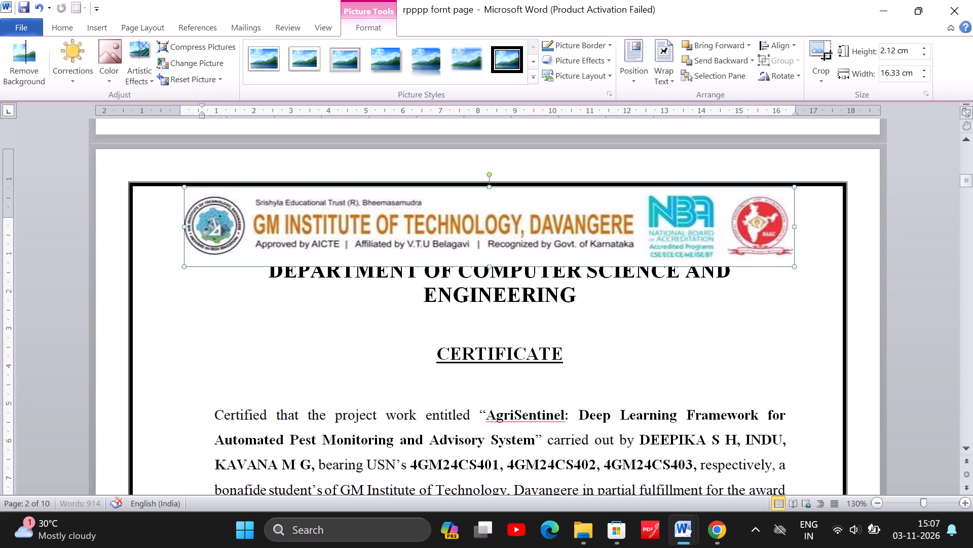
Insert two blank lines above the department heading to clear the banner, and one blank line before ENGINEERING.
click(266, 270)
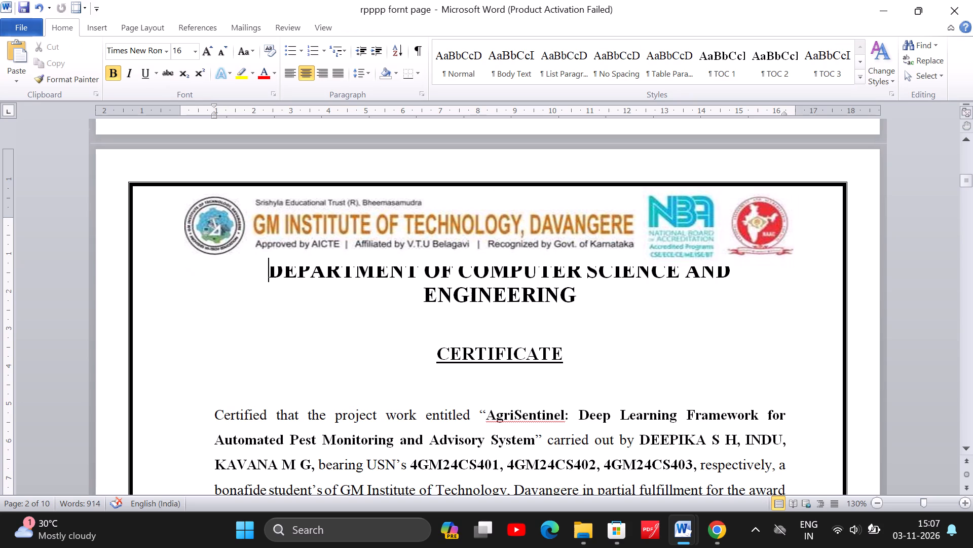
click(266, 282)
key(Return)
key(Return)
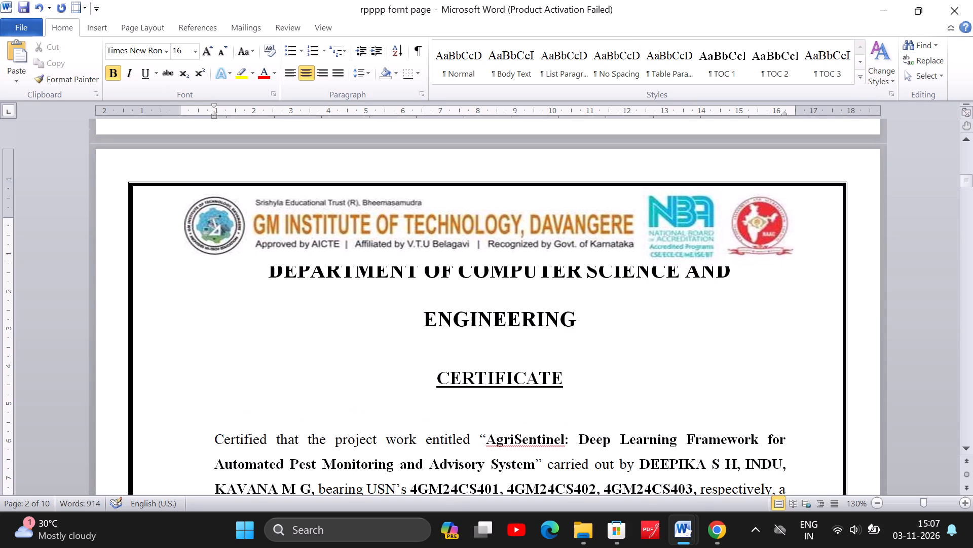
click(257, 287)
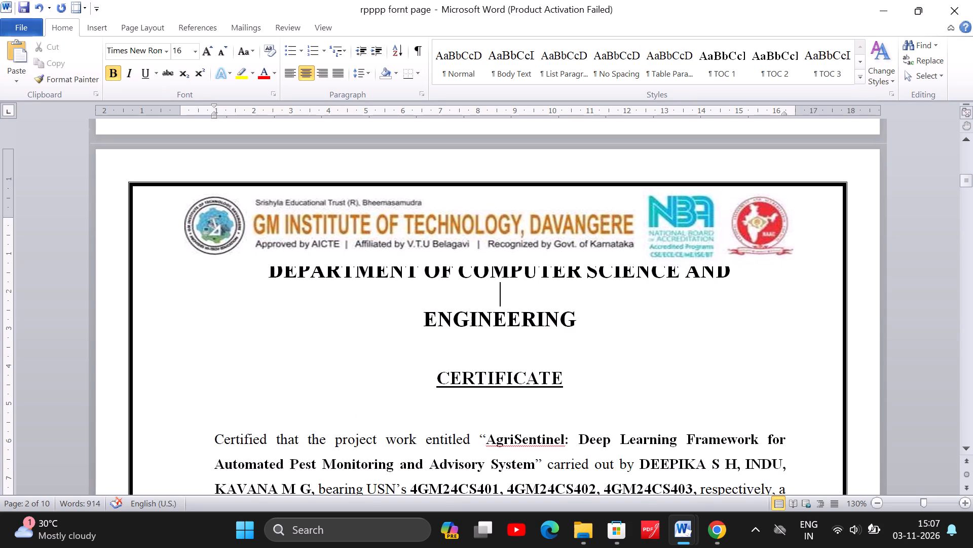
click(257, 274)
key(Return)
key(Return)
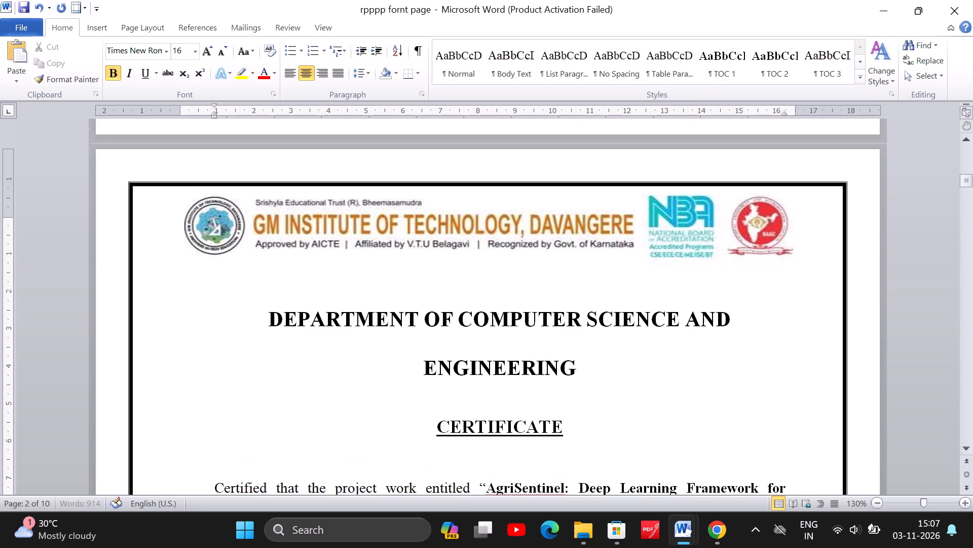
Nudge the institute logo banner slightly lower and further left inside page 2's top border, above the department heading.
drag(359, 215, 351, 223)
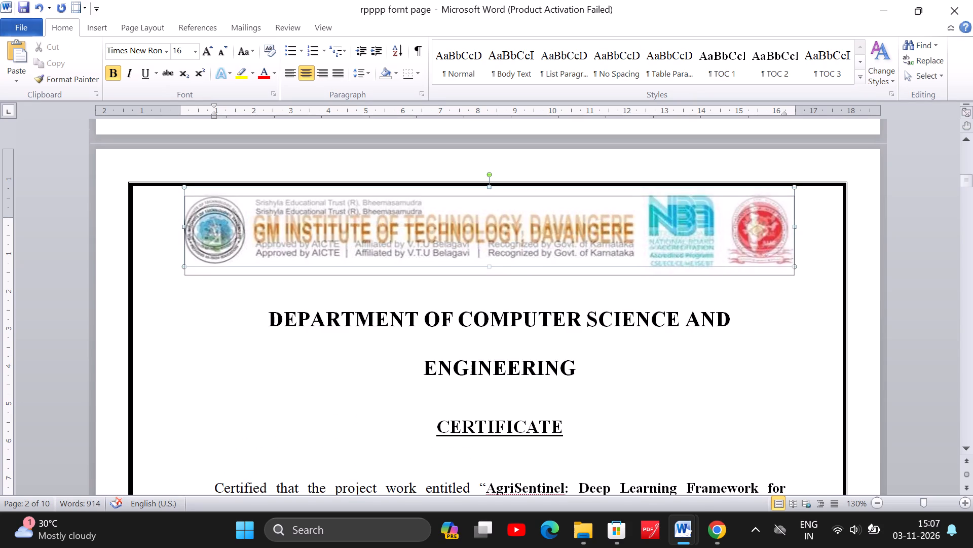
drag(351, 223, 346, 223)
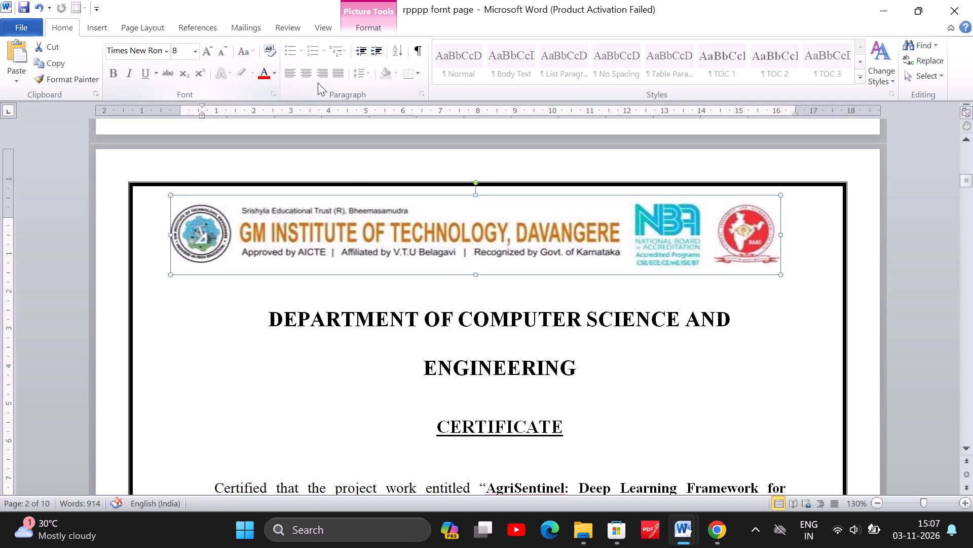
click(309, 66)
click(350, 219)
drag(350, 219, 353, 212)
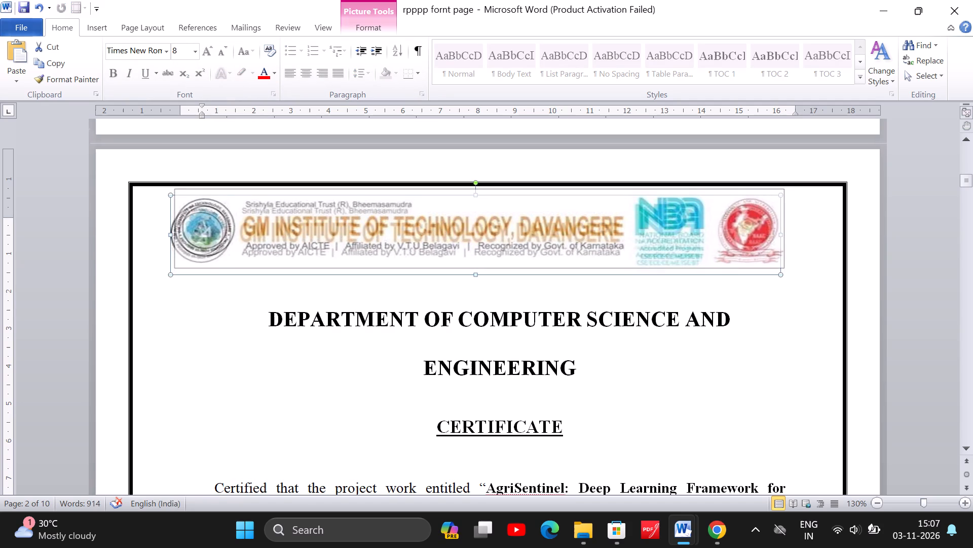
drag(353, 212, 354, 215)
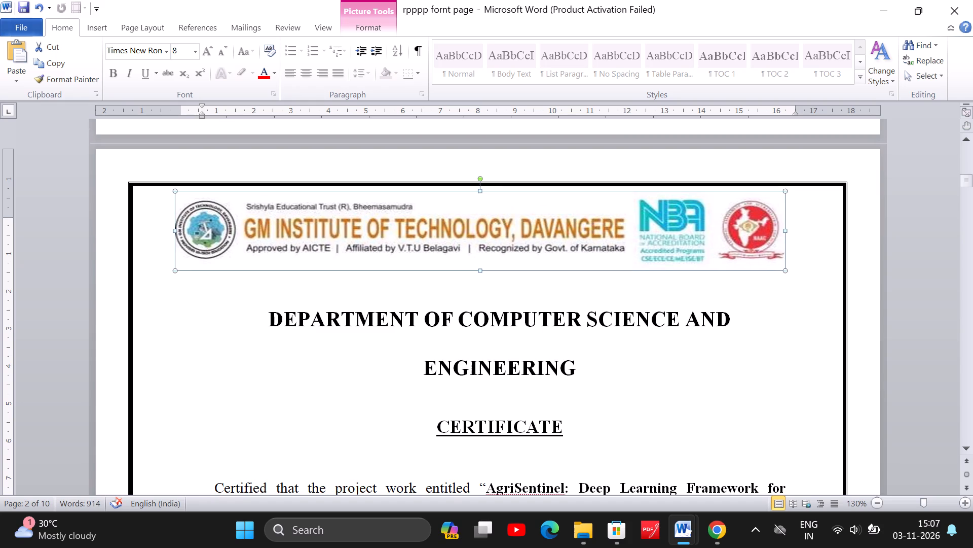
click(363, 288)
click(415, 233)
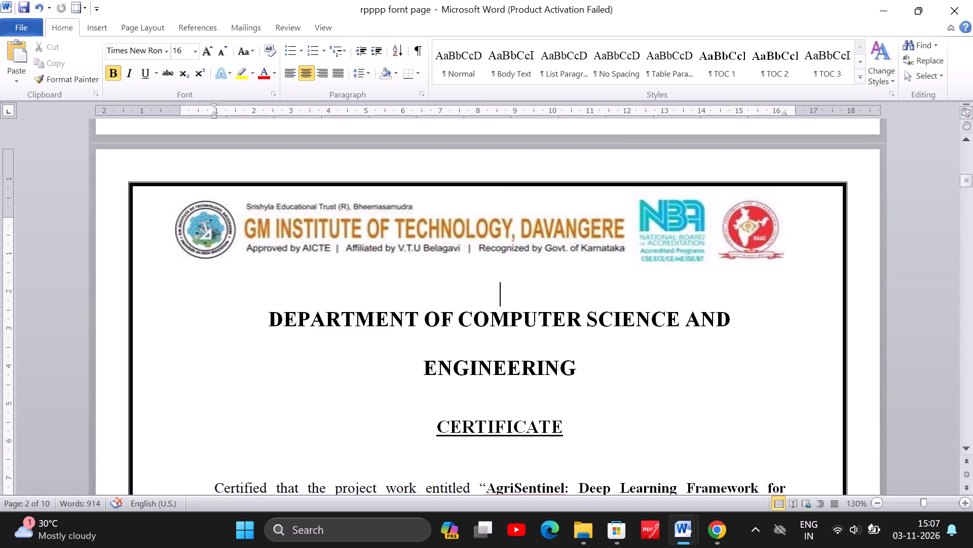
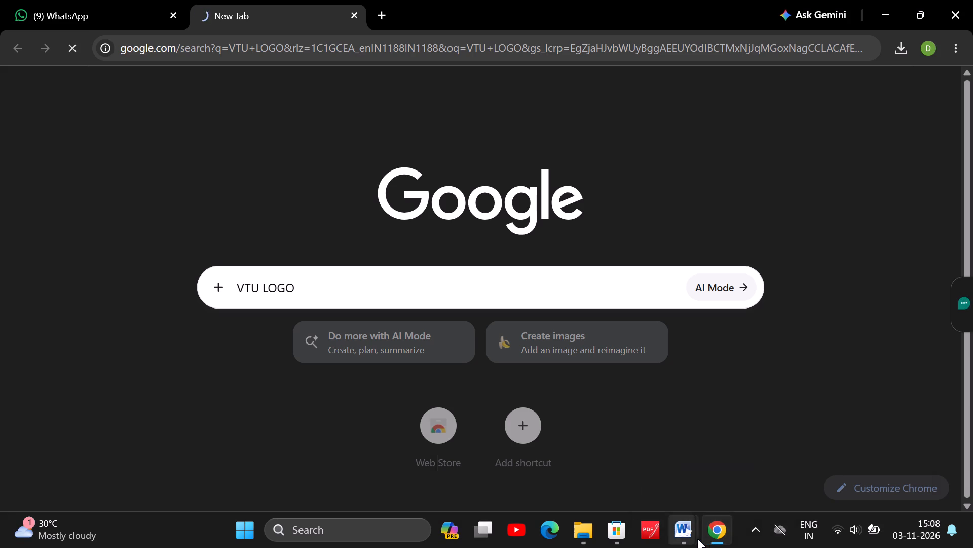
Switch to the front-page report in Word and examine the certificate page and the declaration text on page 3.
click(806, 480)
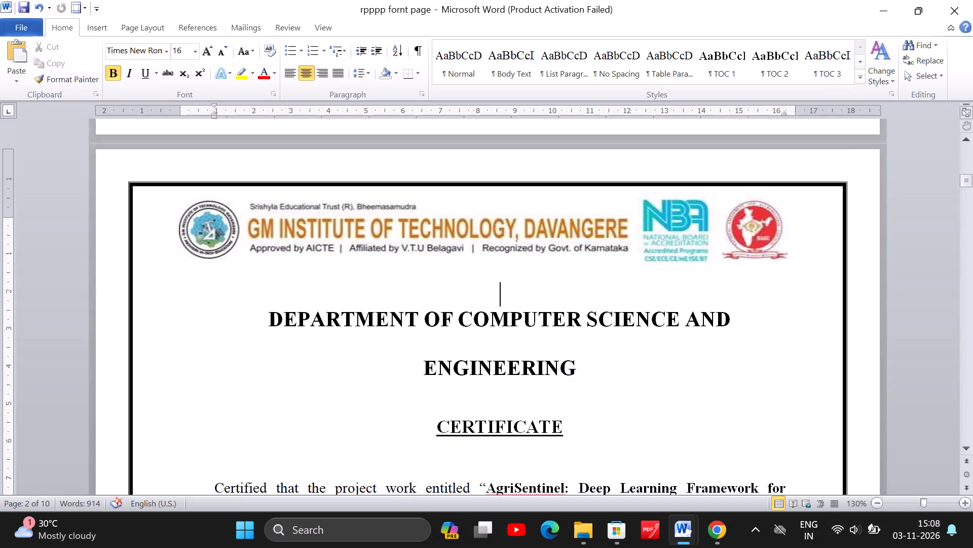
scroll(651, 295, down, 1)
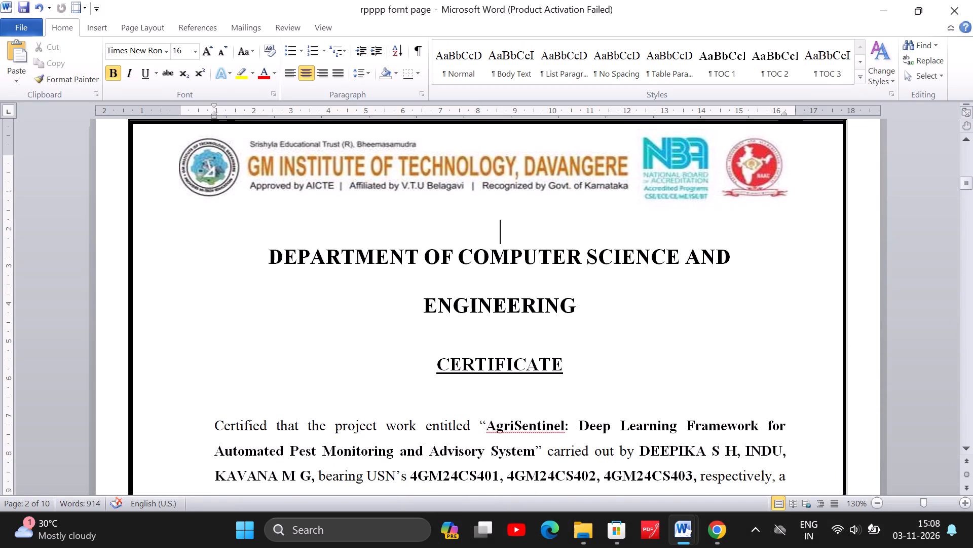
scroll(276, 253, down, 8)
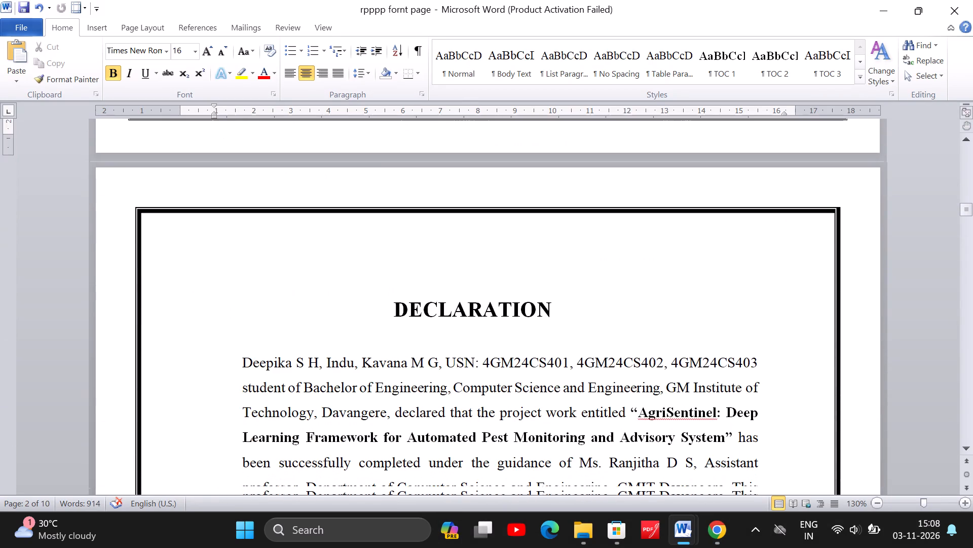
scroll(276, 253, down, 2)
scroll(276, 253, up, 1)
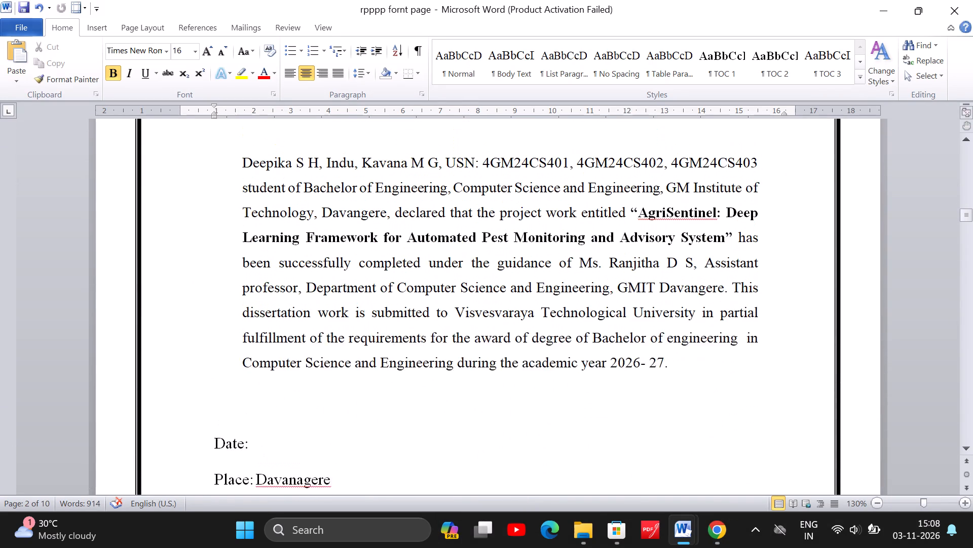
scroll(276, 253, up, 2)
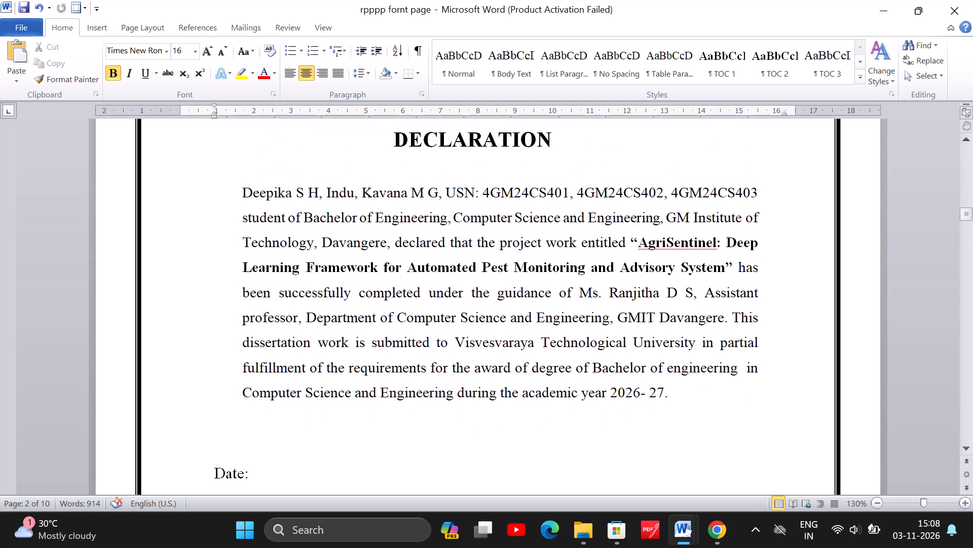
scroll(328, 214, up, 1)
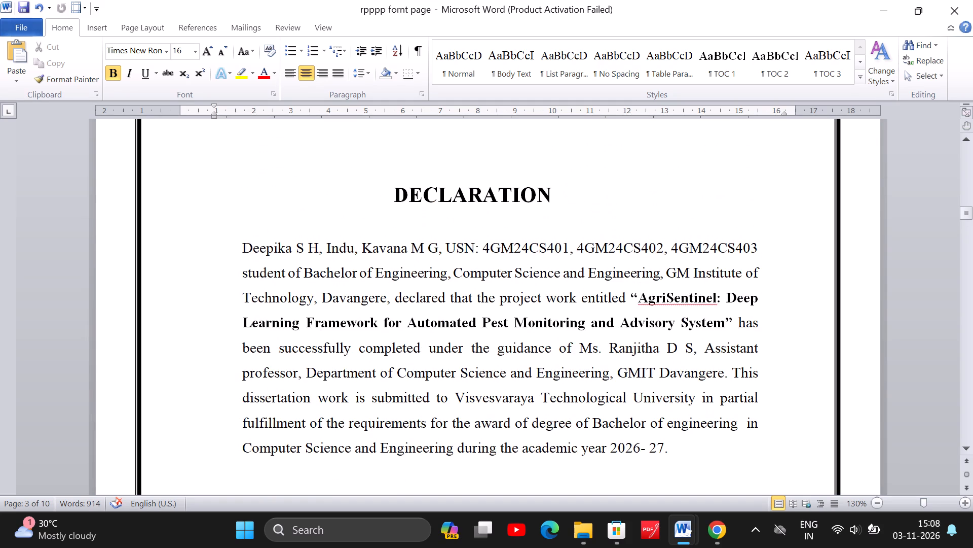
drag(240, 243, 655, 449)
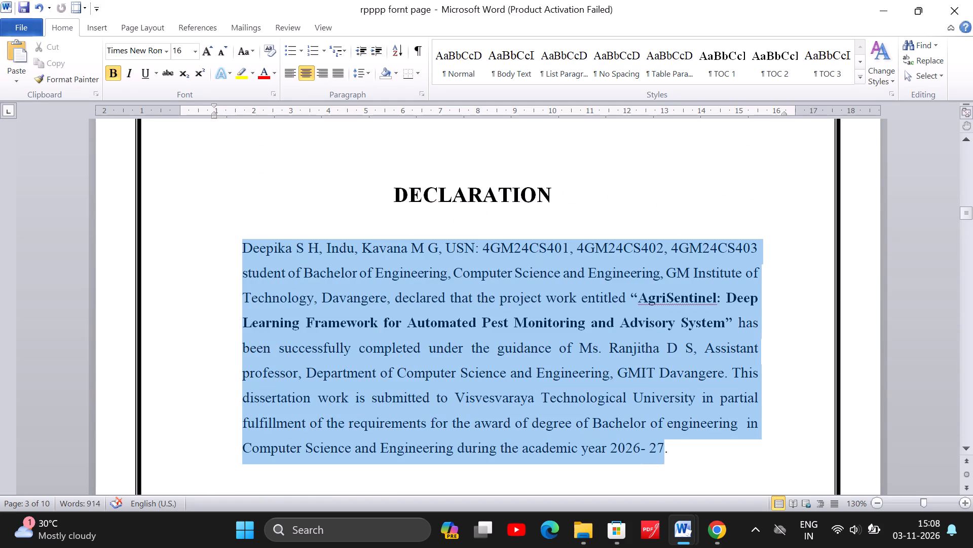
drag(655, 449, 656, 449)
click(411, 358)
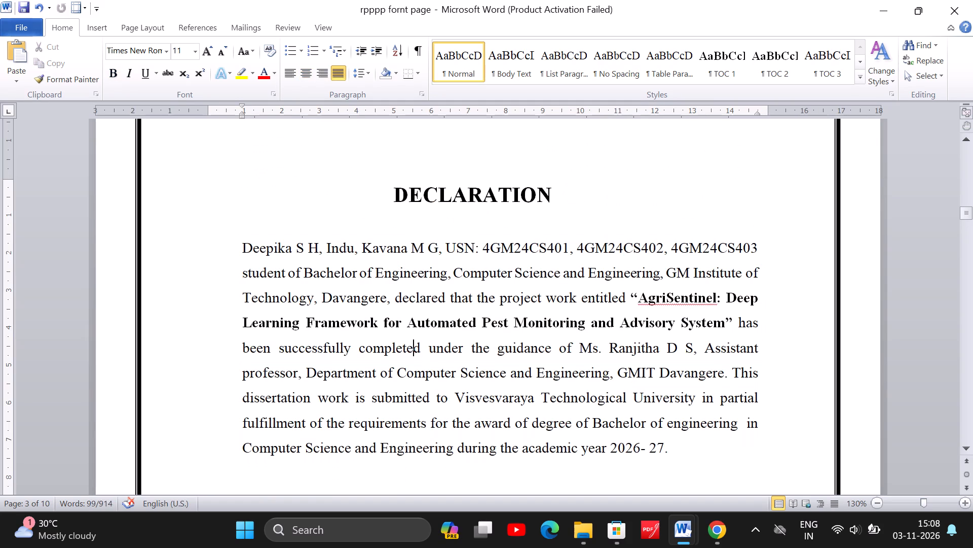
scroll(411, 358, up, 6)
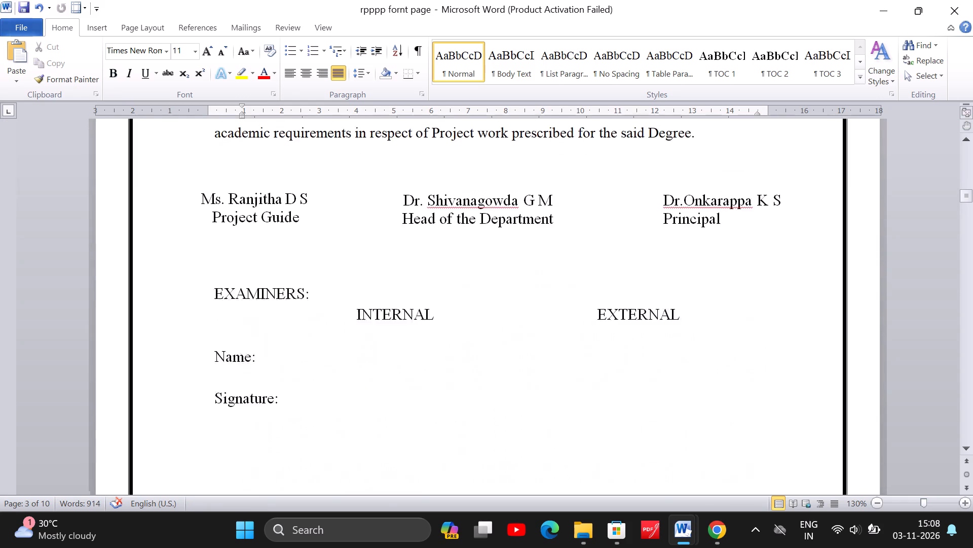
scroll(411, 358, up, 4)
drag(422, 349, 332, 194)
click(332, 194)
scroll(350, 253, up, 1)
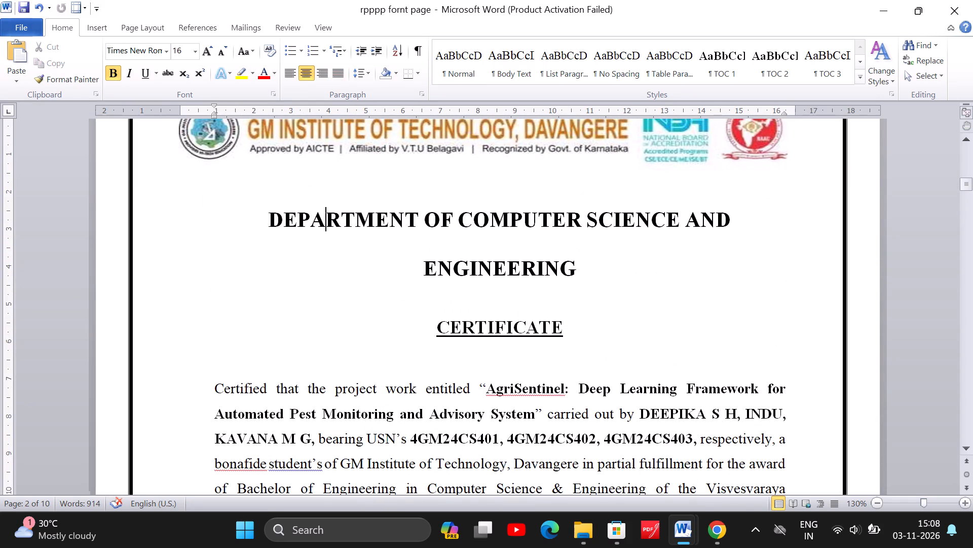
Add one more blank line above the certificate page's department heading and remove the blank line before ENGINEERING.
click(264, 219)
key(BackSpace)
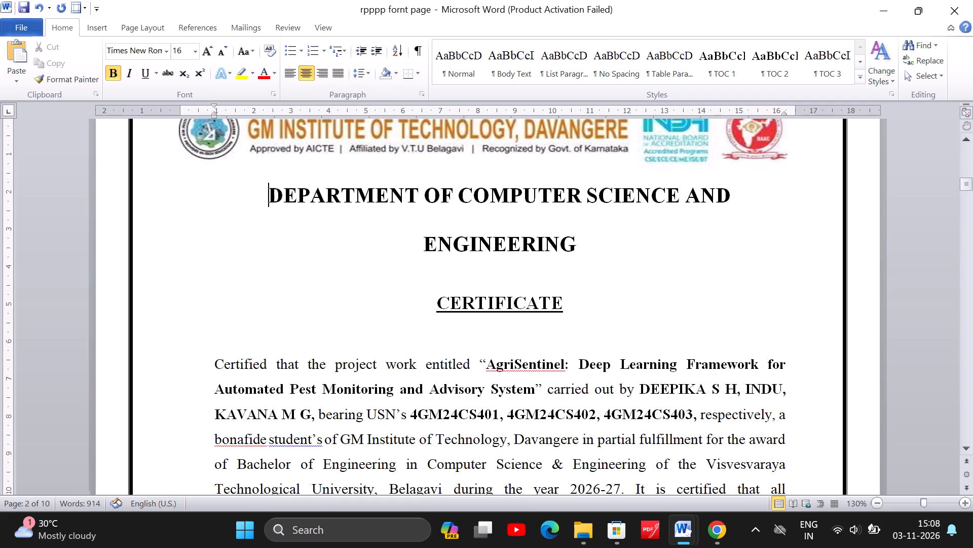
key(Return)
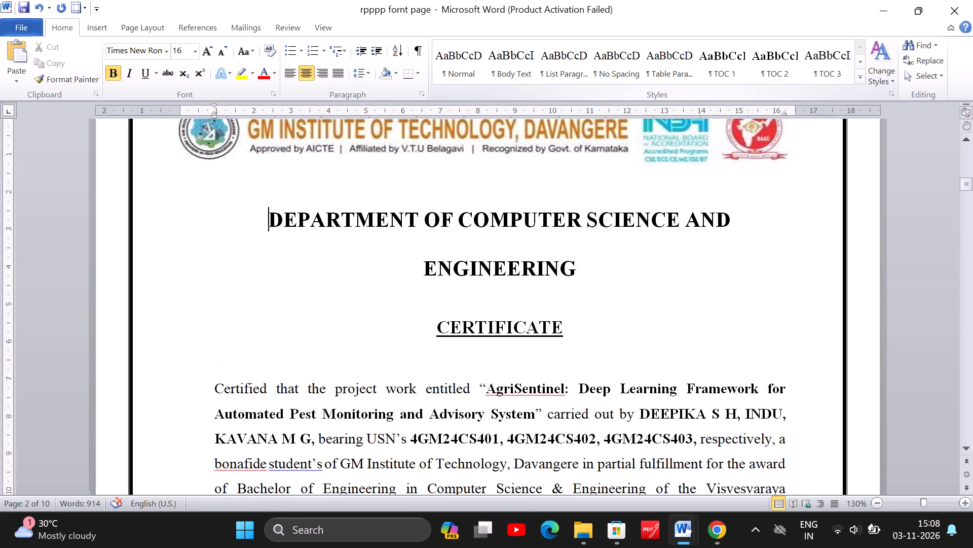
key(Return)
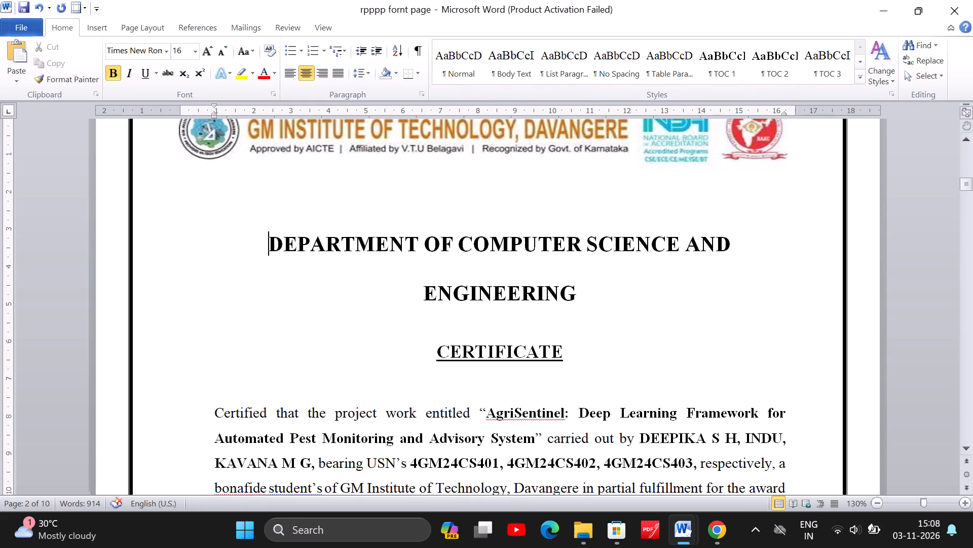
click(422, 299)
key(BackSpace)
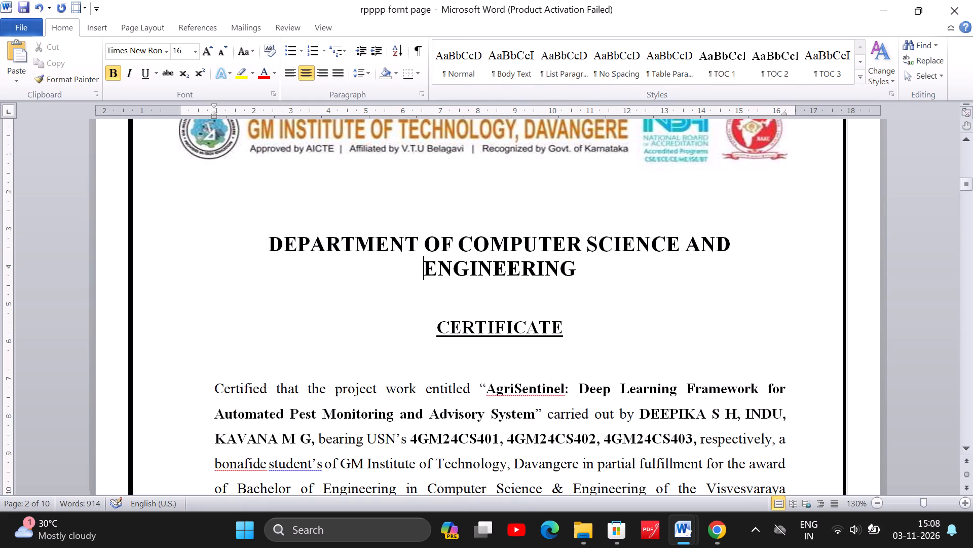
scroll(422, 299, up, 2)
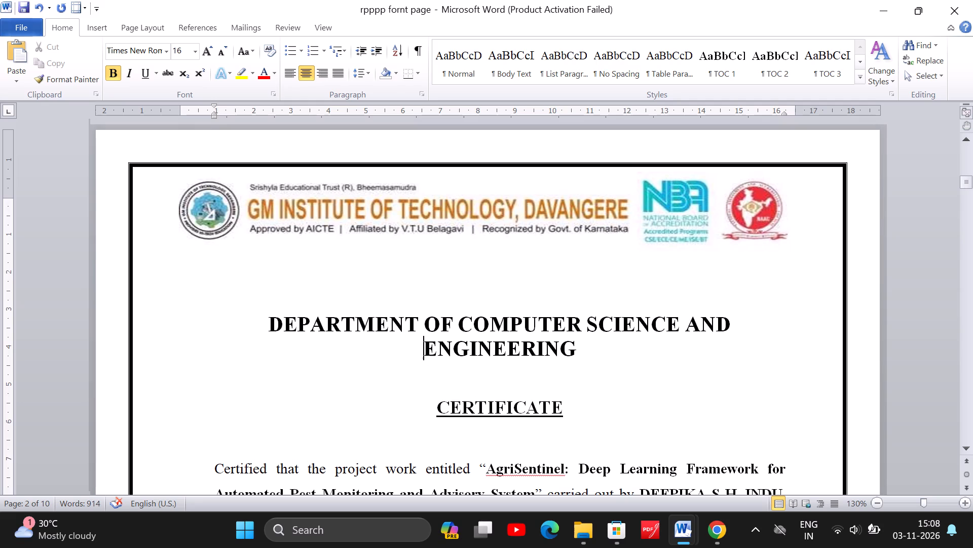
Switch to Chrome and connect the computer to the GMU Wi-Fi network so the VTU logo search can load.
click(720, 531)
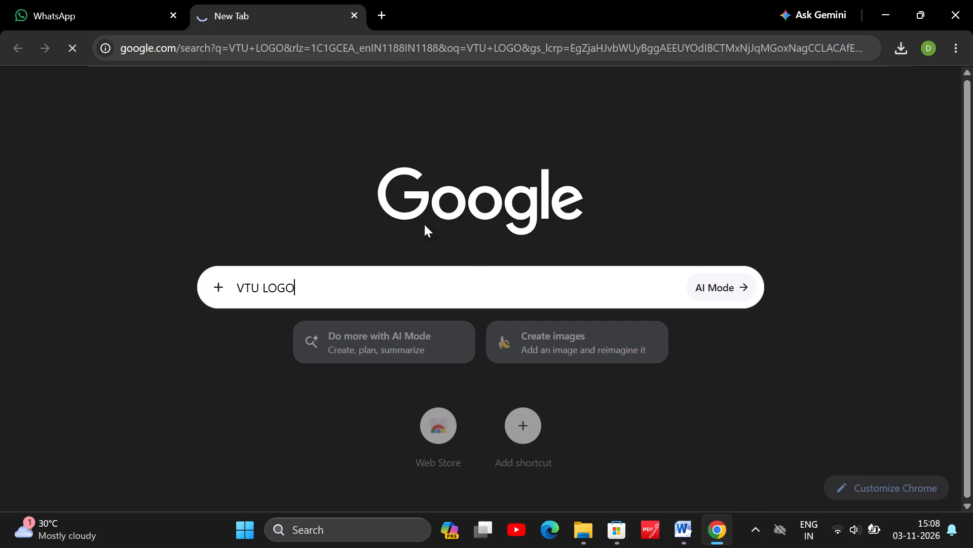
click(850, 536)
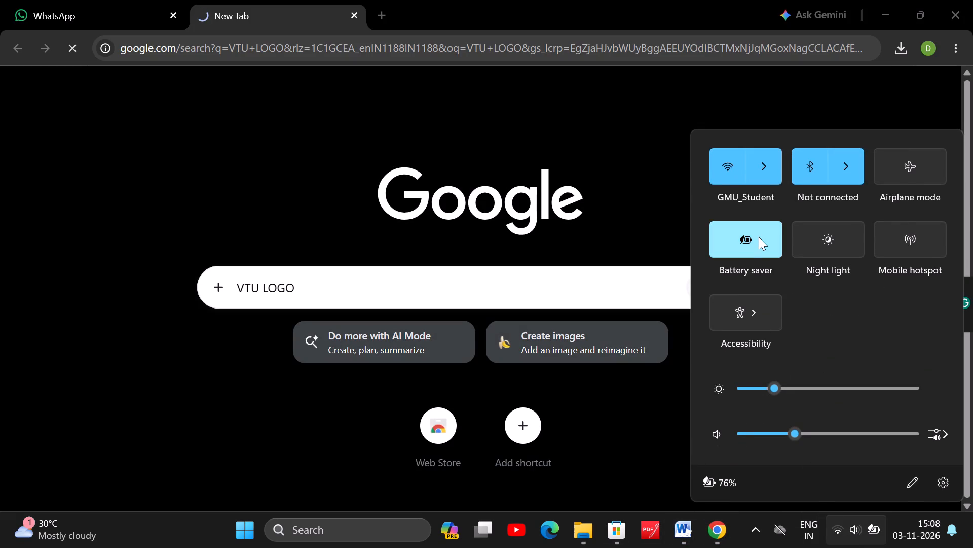
double_click(759, 183)
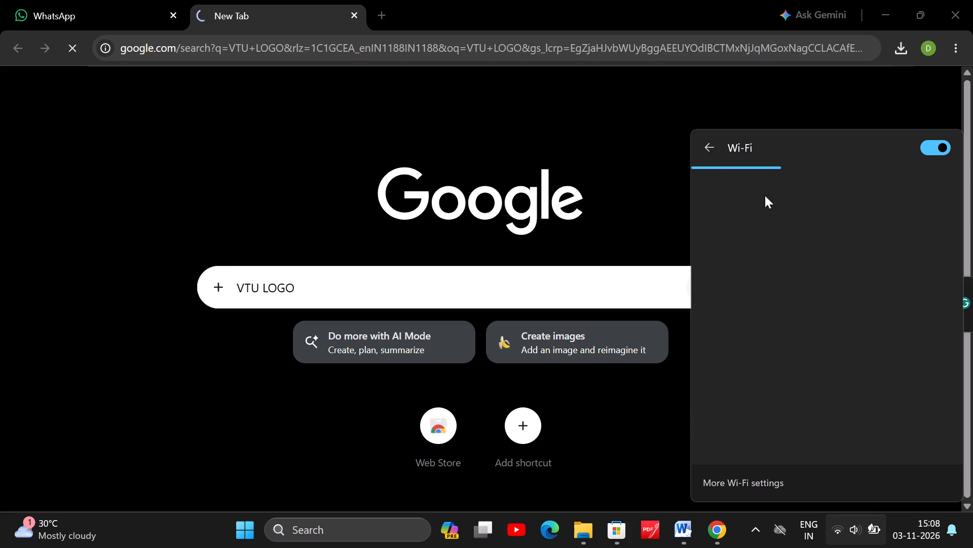
click(782, 258)
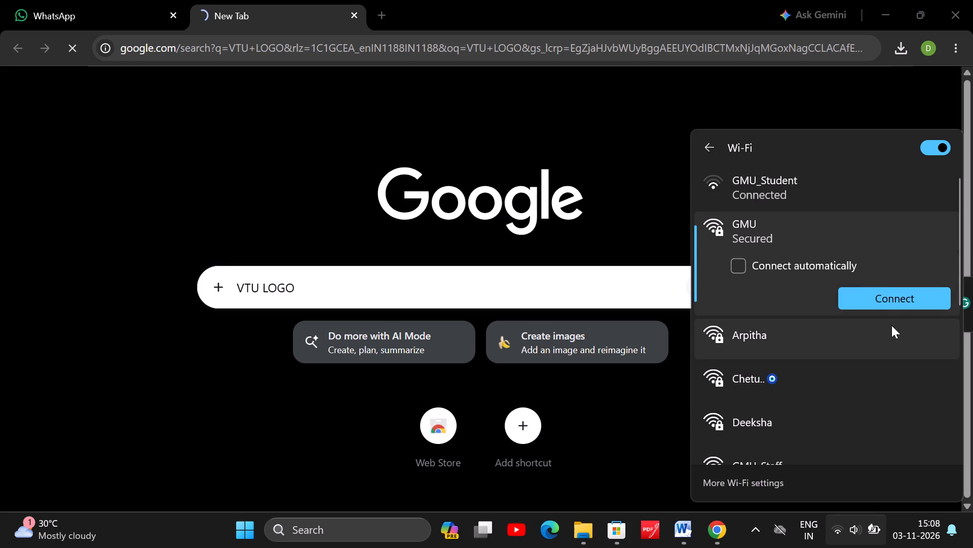
click(888, 288)
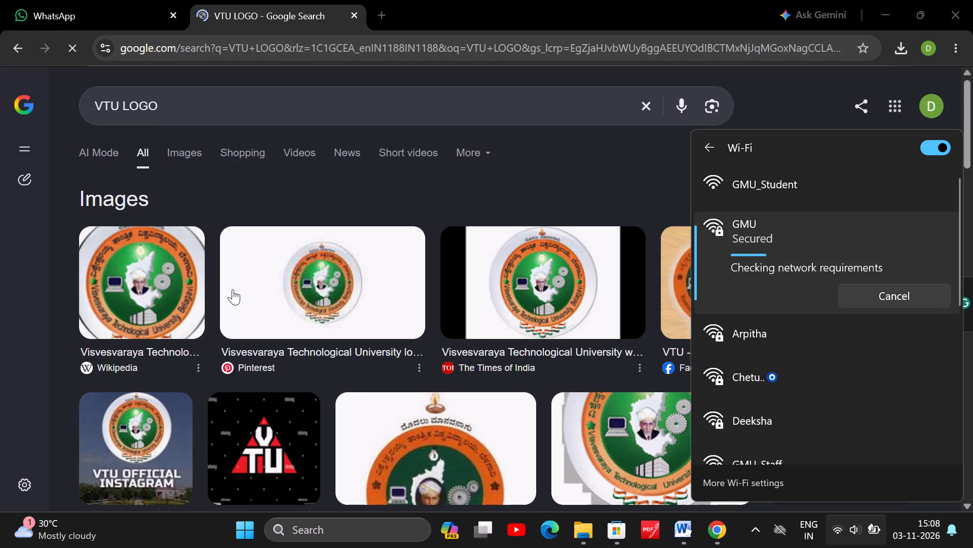
Preview the Wikipedia version of the Visvesvaraya Technological University logo among the image results.
click(146, 288)
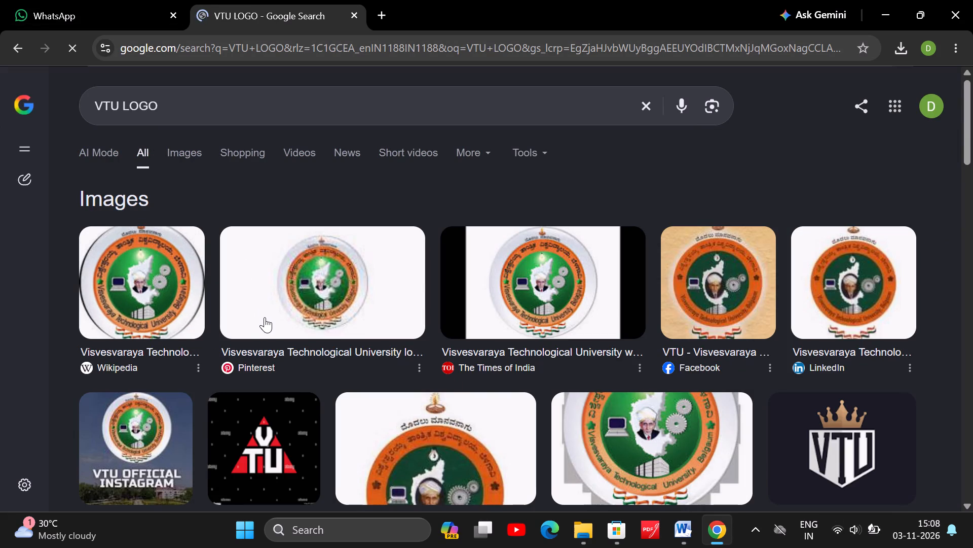
scroll(265, 318, down, 2)
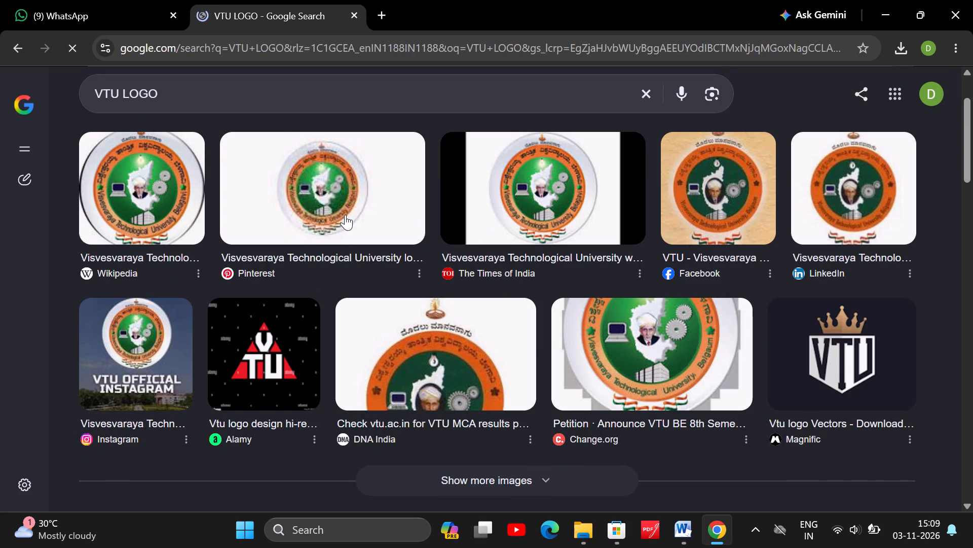
click(638, 357)
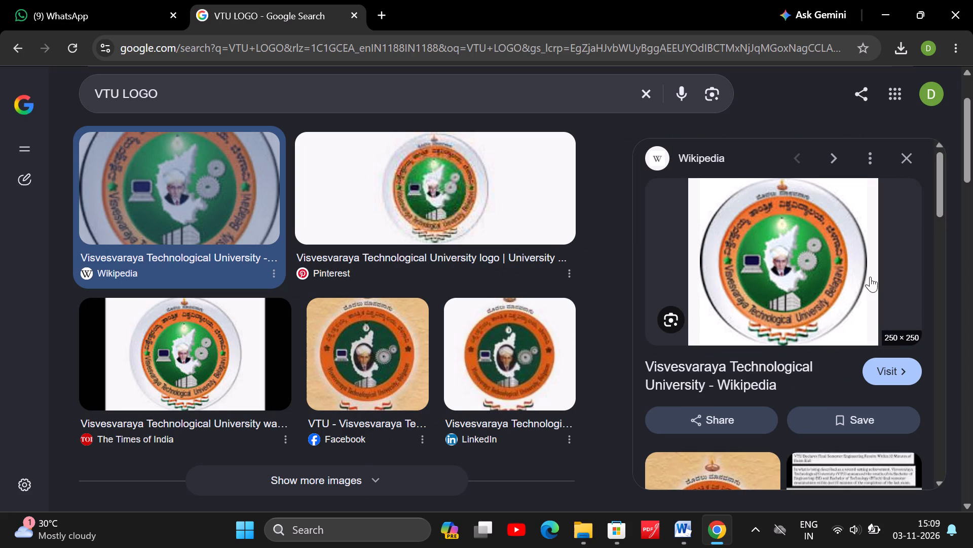
Refine the Google search to VTU LOGO 4K.
click(295, 101)
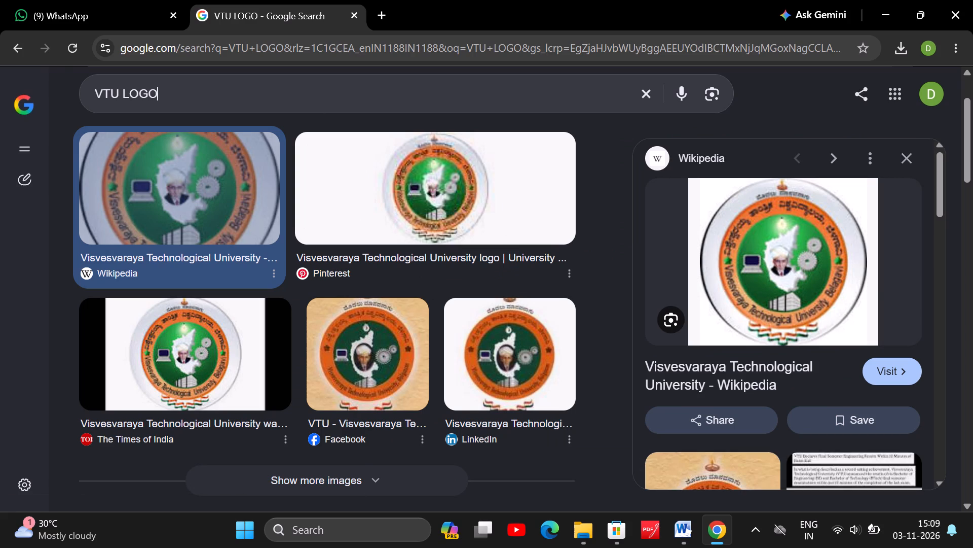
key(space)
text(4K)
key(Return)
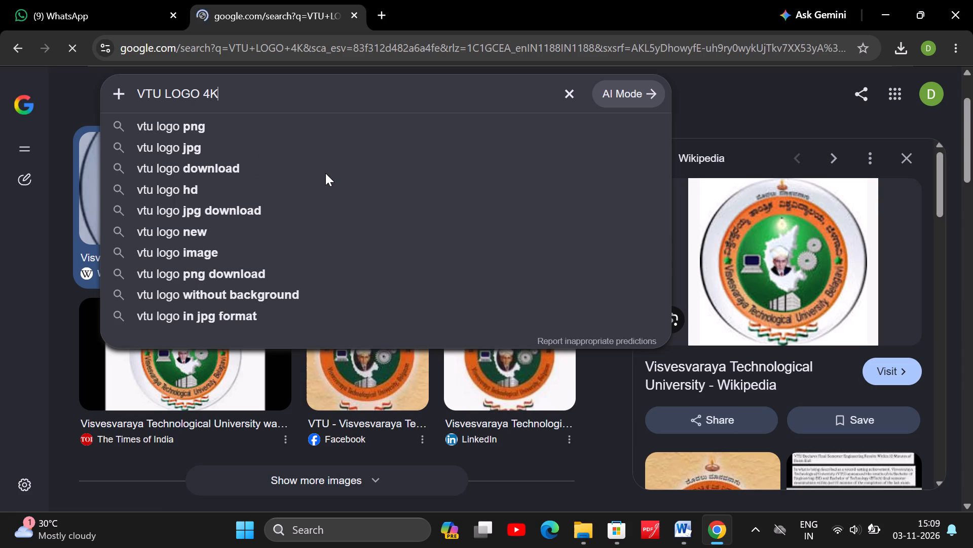
In Chrome, search for VTU LOGO 4K and copy the Wikipedia image of the Visvesvaraya Technological University emblem.
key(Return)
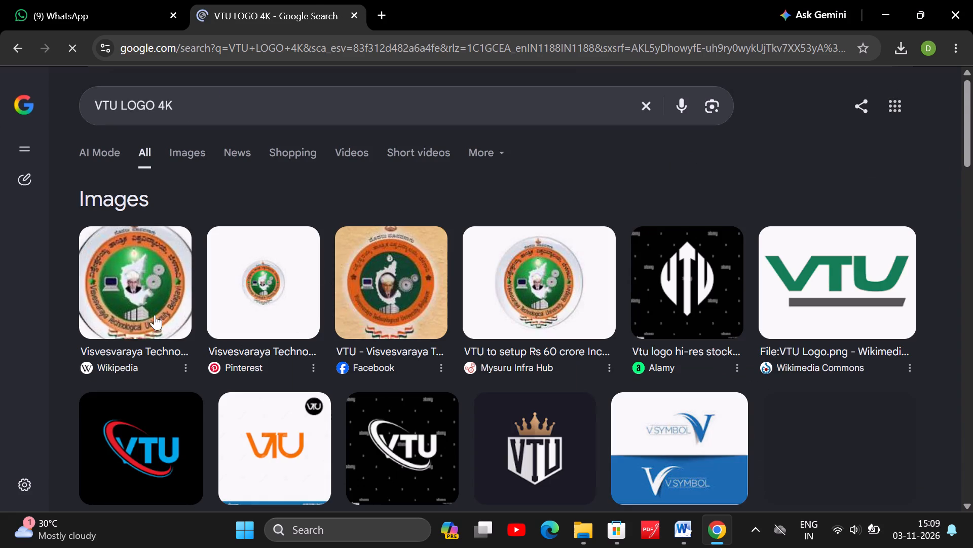
click(129, 276)
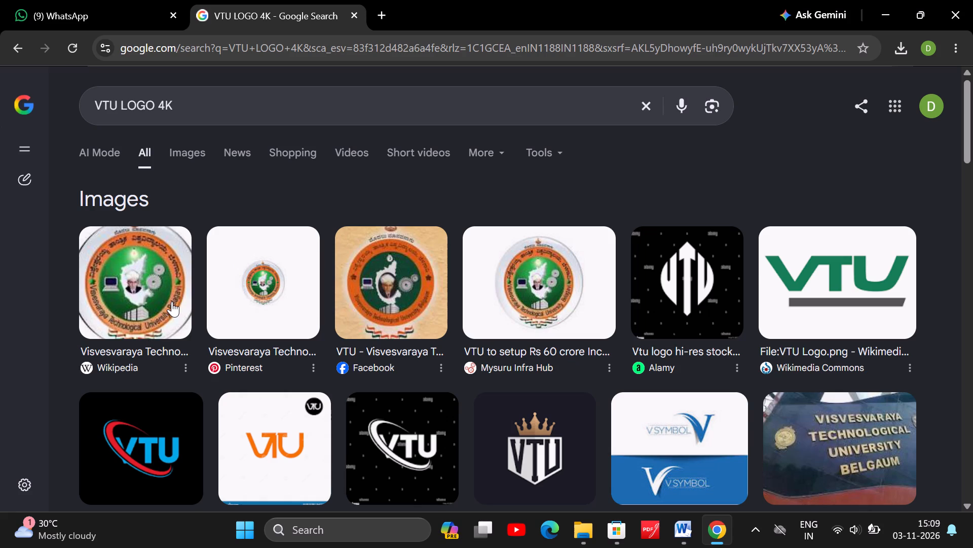
right_click(756, 310)
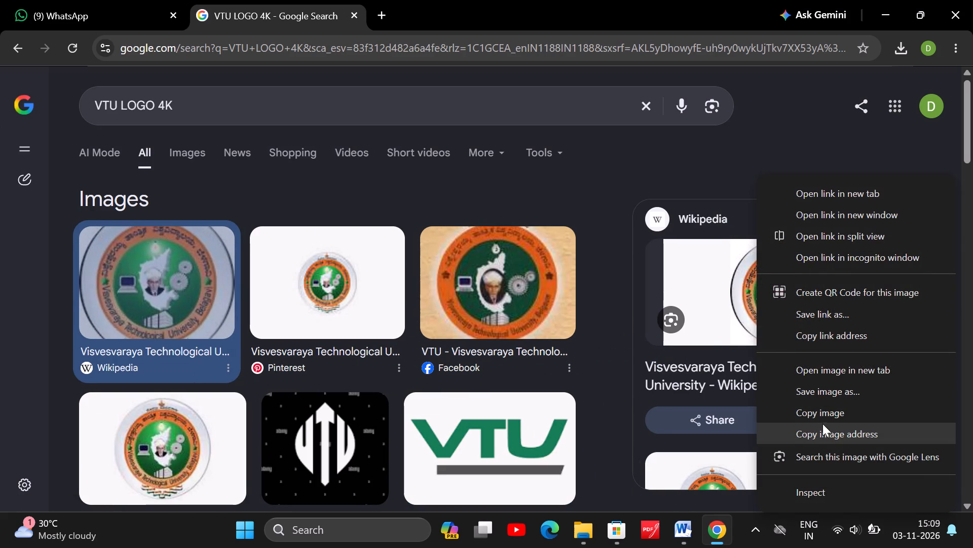
click(814, 404)
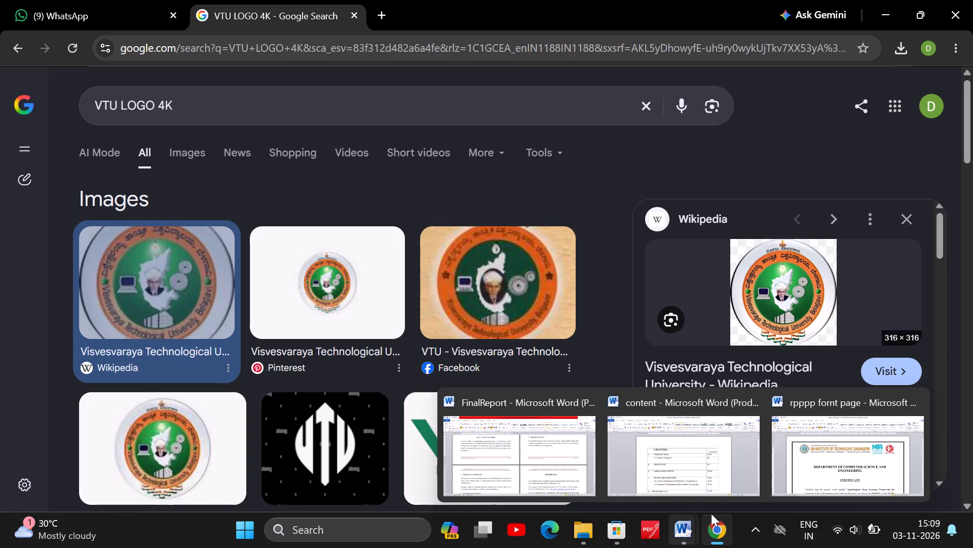
Switch to the front-page report in Word and paste the university emblem between the banner and department heading on page 2.
click(840, 474)
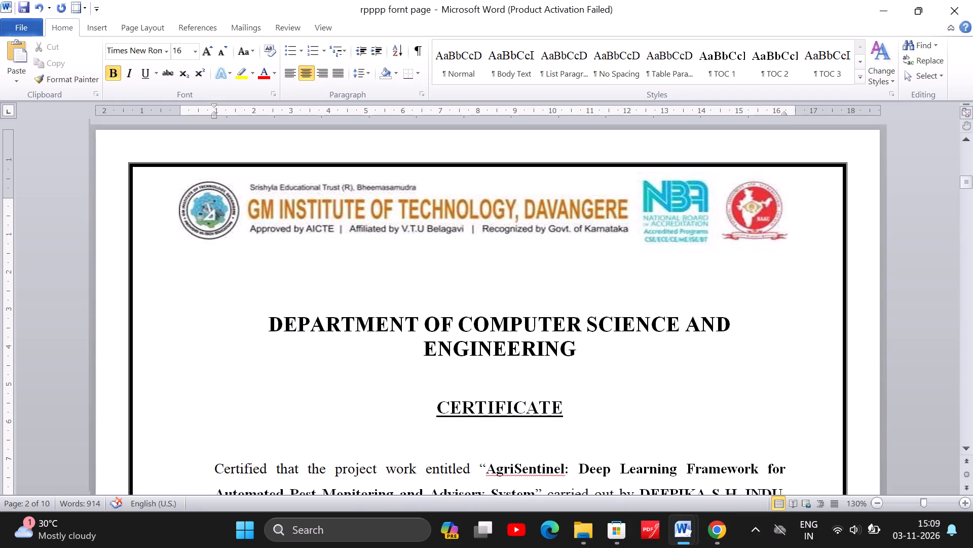
click(580, 271)
key(ctrl+v)
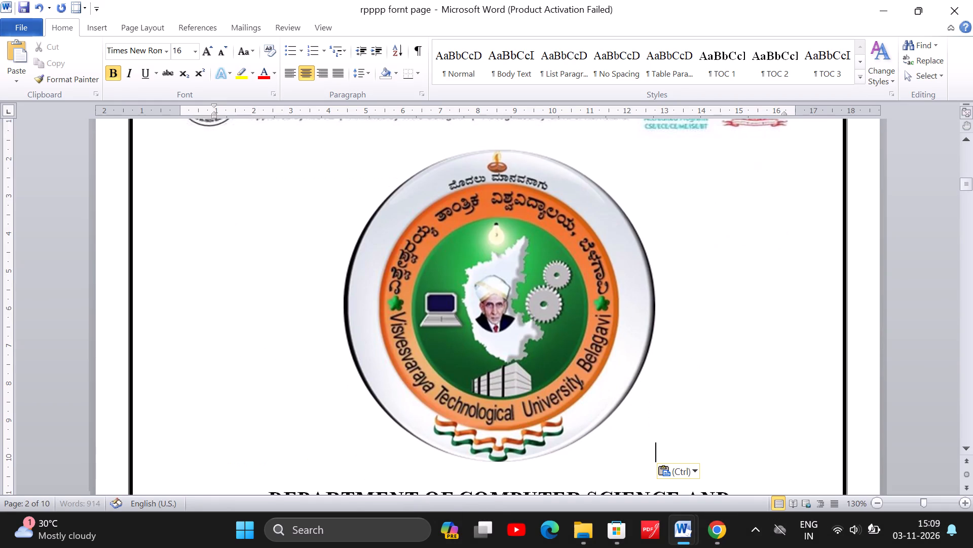
Shrink the pasted university emblem proportionally to about 2.5 cm by 2.5 cm, keeping it centred above the department heading.
click(514, 323)
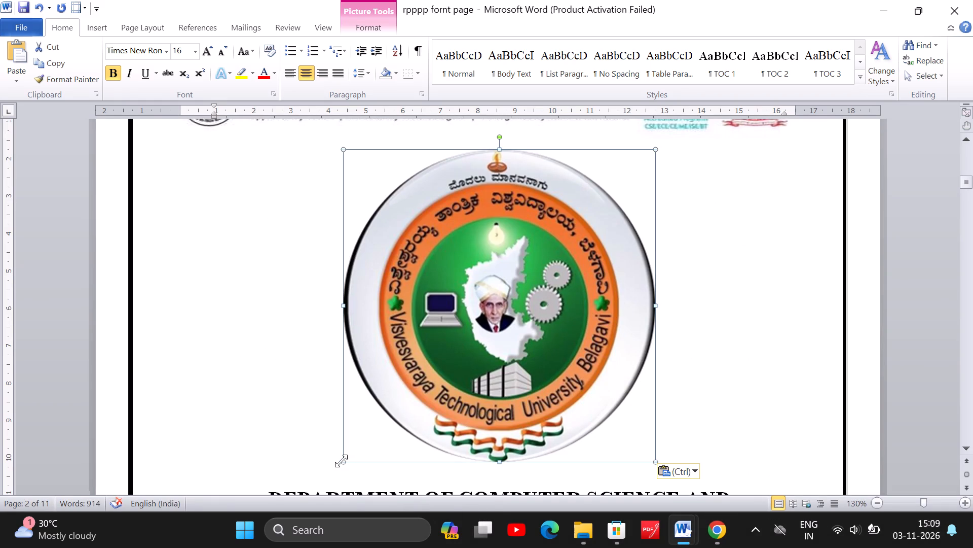
drag(341, 461, 381, 429)
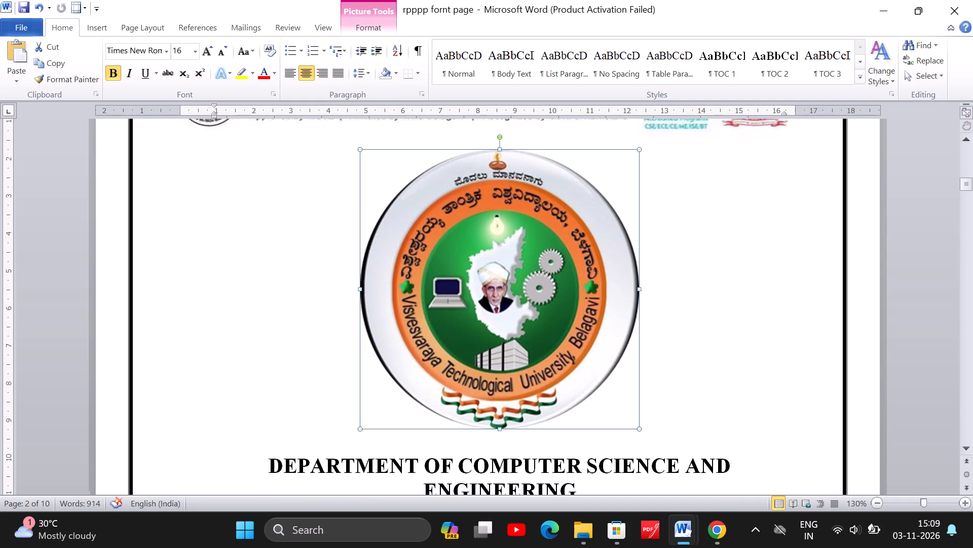
drag(637, 427, 595, 277)
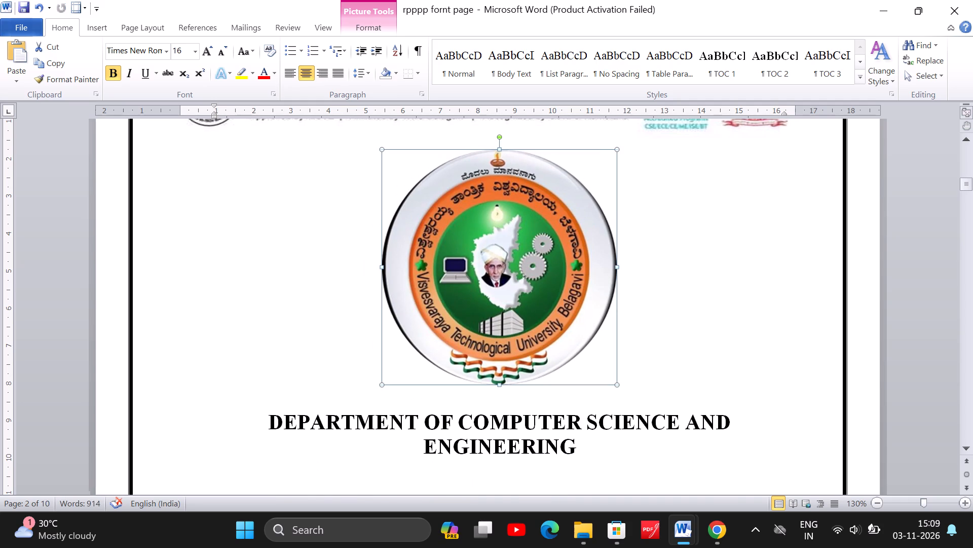
click(613, 381)
drag(614, 387, 538, 302)
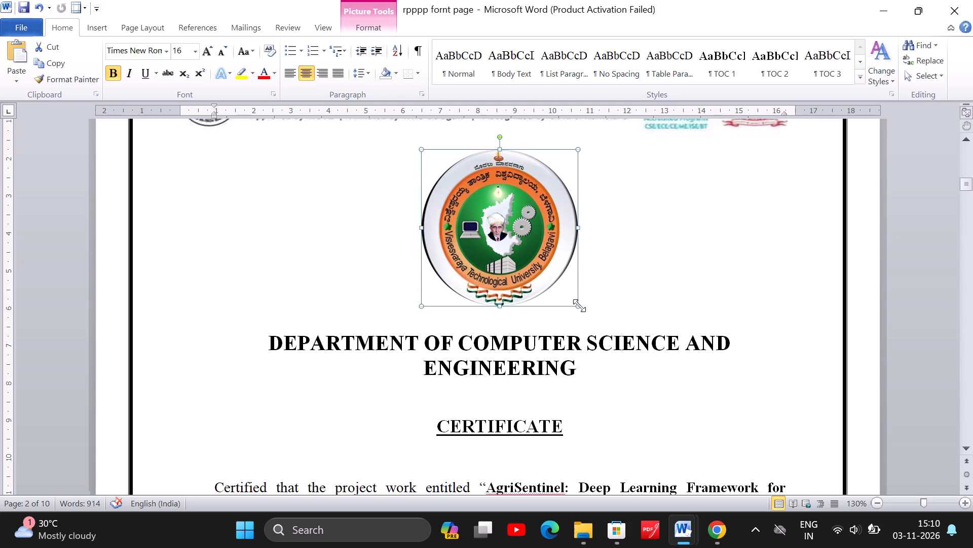
drag(579, 305, 534, 218)
scroll(518, 236, up, 1)
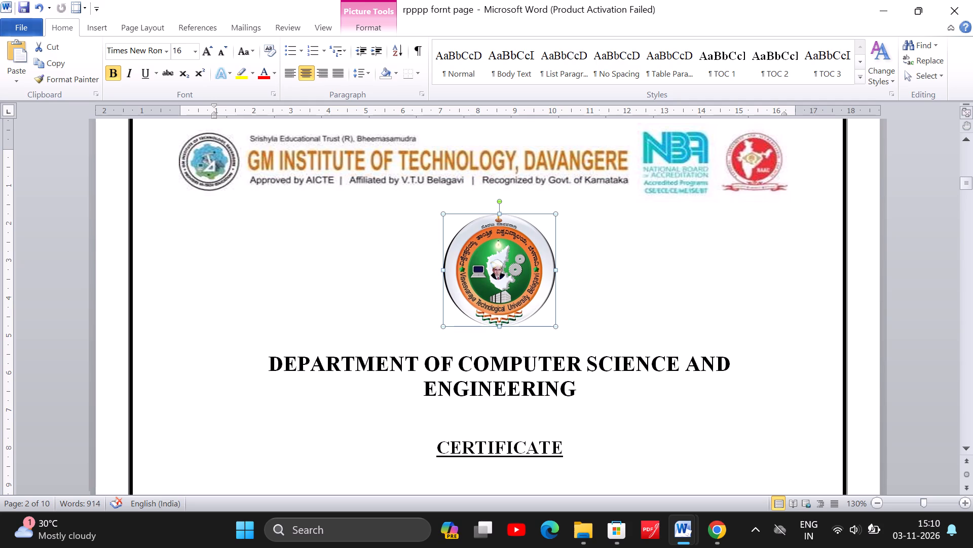
drag(445, 326, 463, 307)
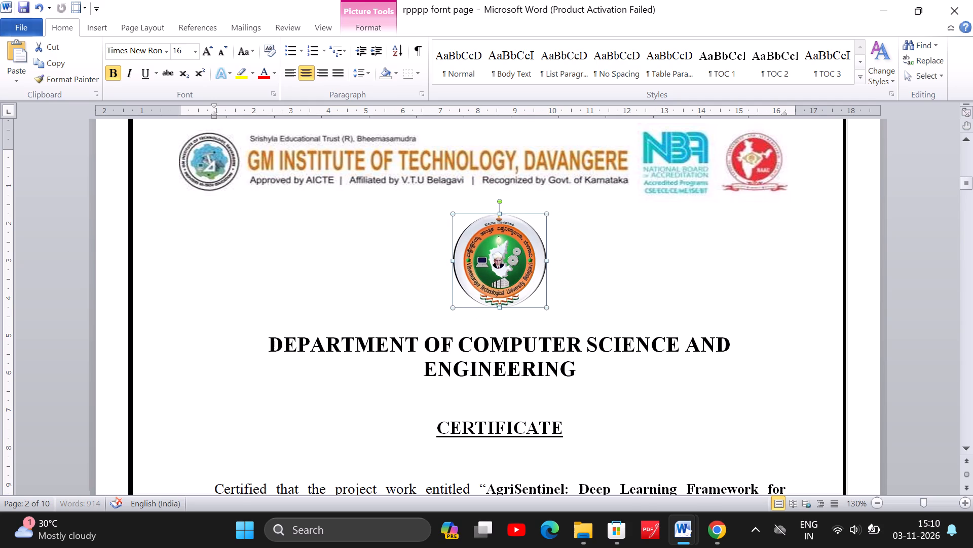
click(588, 308)
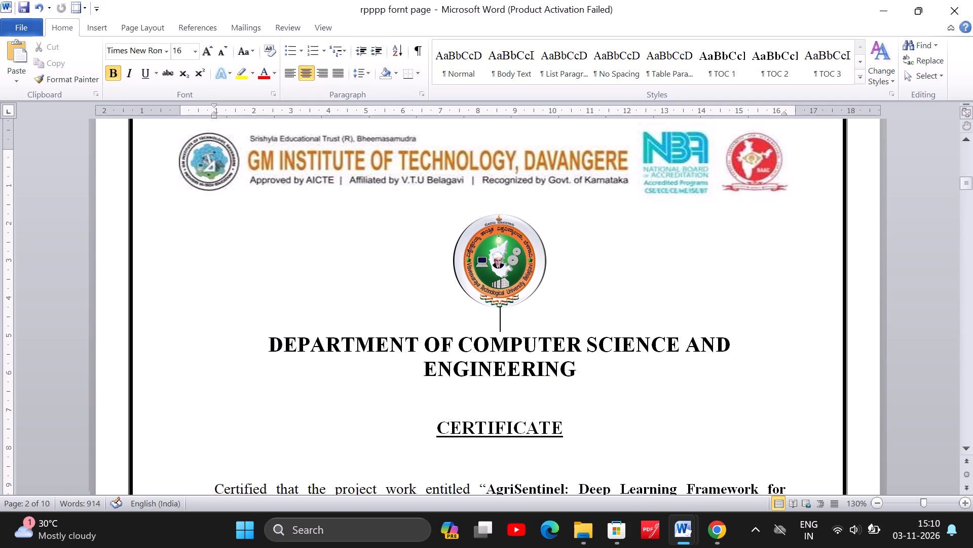
Shift the institute logo banner on page 2 slightly to the right, above the university emblem.
click(476, 176)
drag(476, 176, 511, 177)
drag(511, 177, 534, 179)
drag(500, 193, 482, 195)
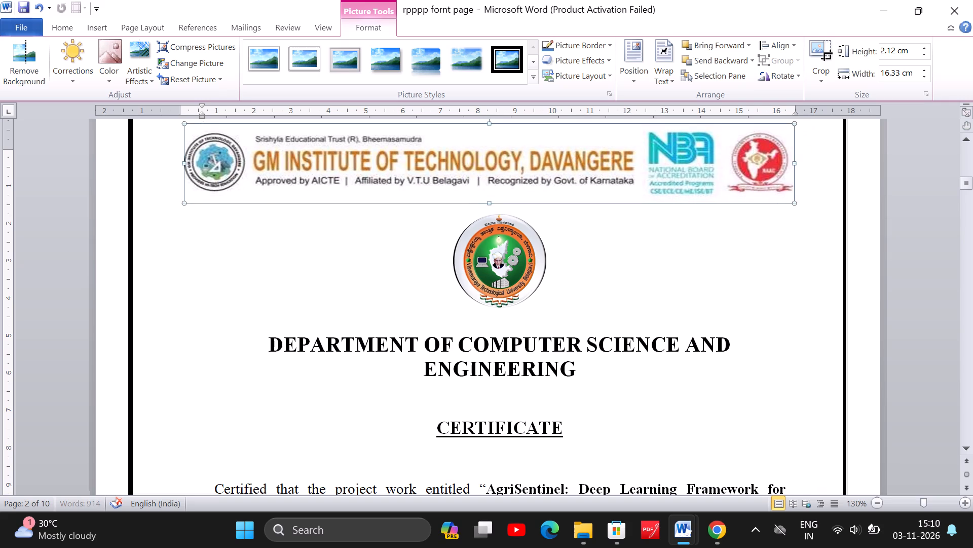
click(474, 283)
click(418, 295)
Examine the layout of the cover, certificate and declaration pages side by side at 50% zoom.
scroll(418, 295, up, 1)
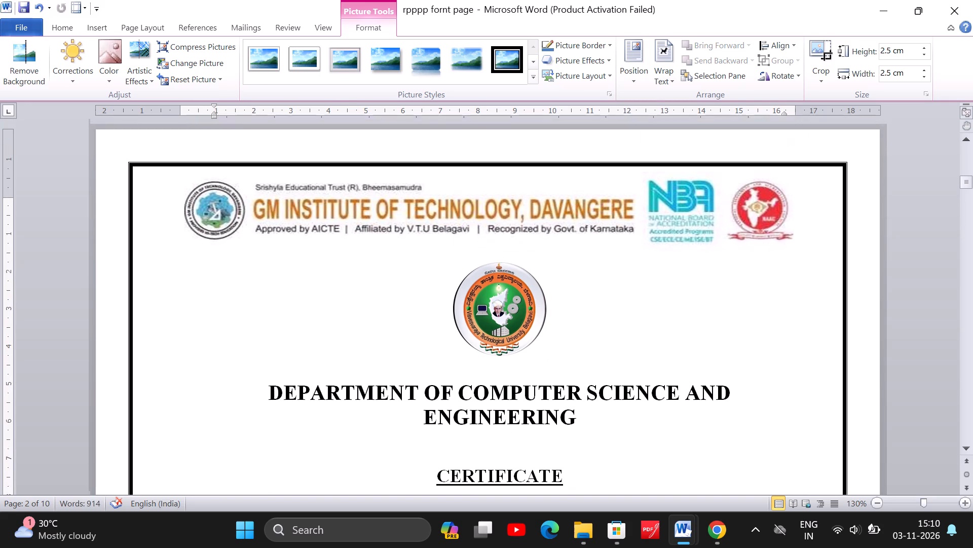
scroll(418, 295, up, 1)
scroll(418, 295, down, 5)
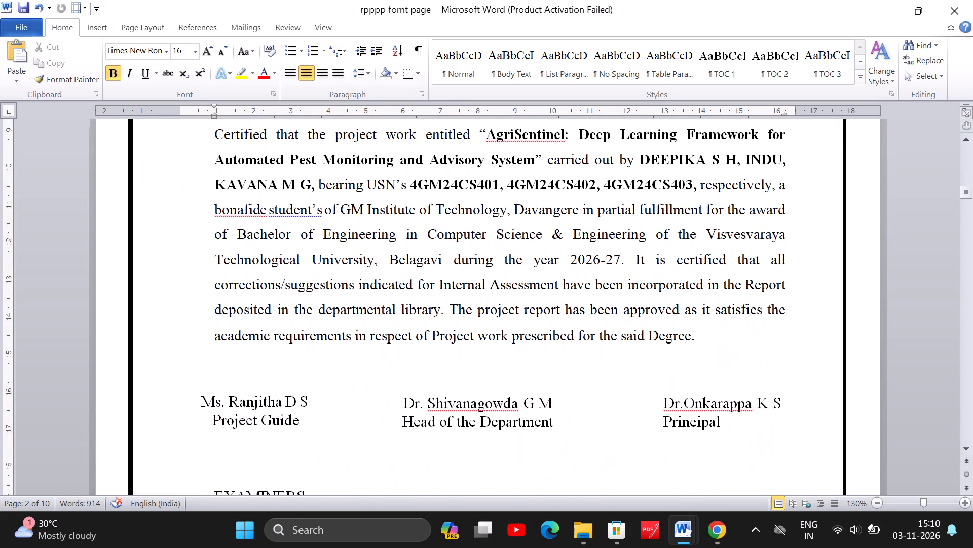
scroll(418, 295, down, 5)
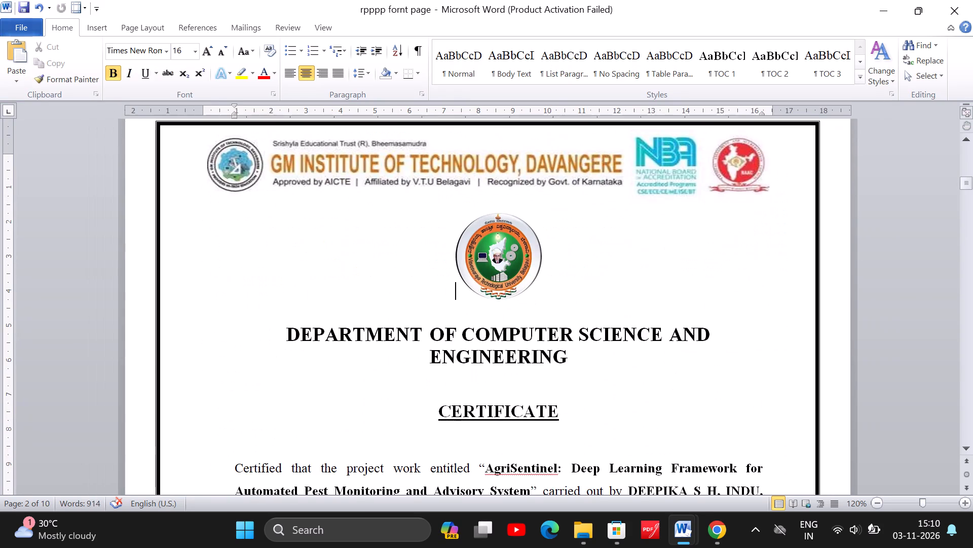
ctrl+scroll(418, 295, down, 4)
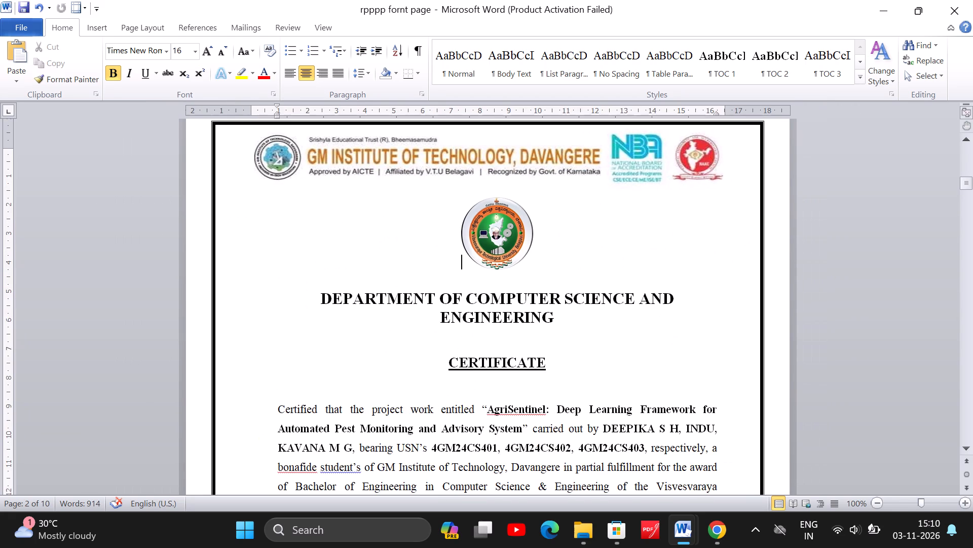
ctrl+scroll(418, 295, down, 4)
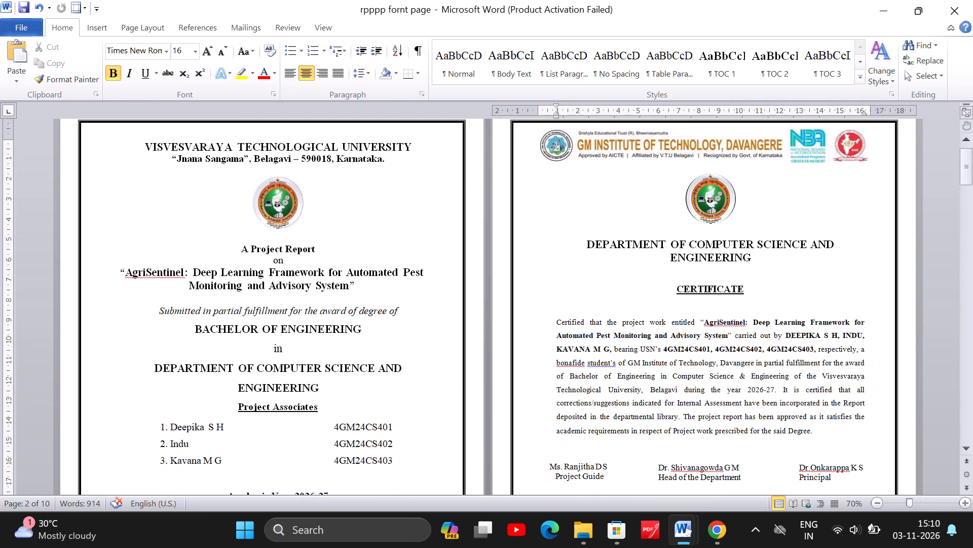
ctrl+scroll(472, 294, down, 2)
scroll(472, 293, down, 1)
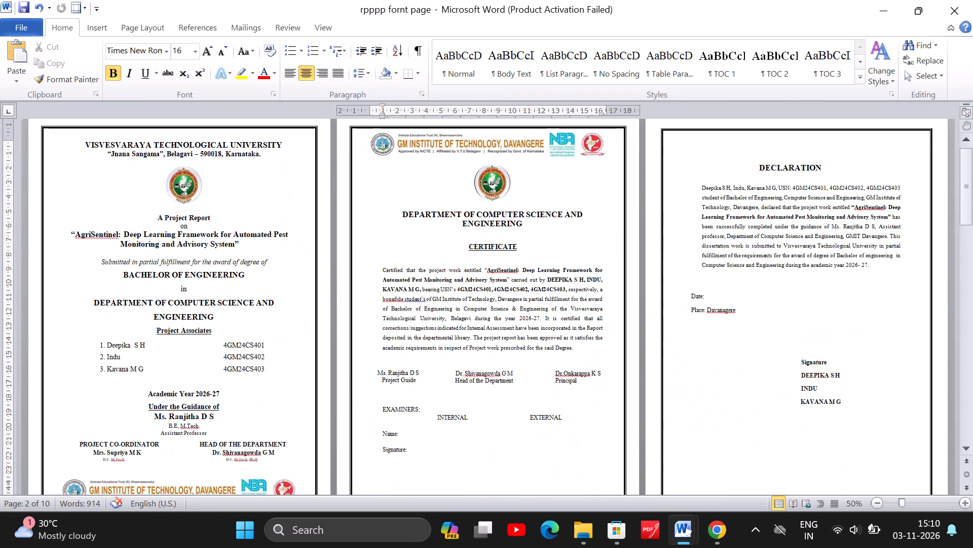
scroll(472, 293, down, 2)
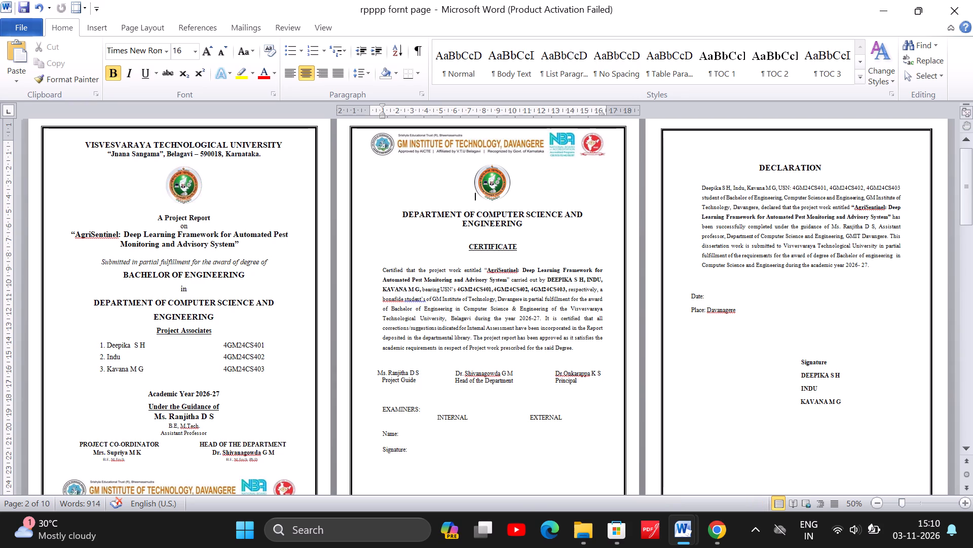
ctrl+scroll(211, 195, up, 1)
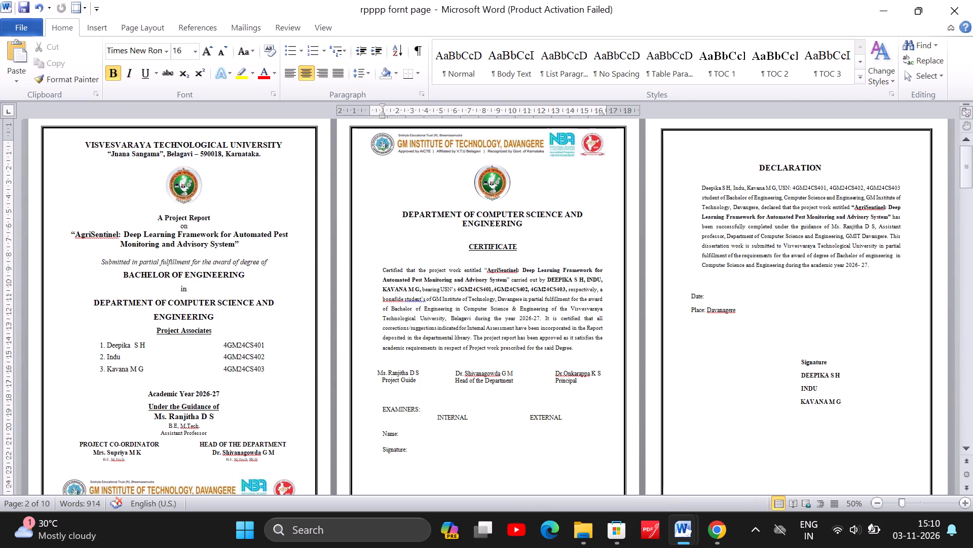
Delete the old university emblem on the cover page and paste the copied emblem in its place under the university address.
ctrl+scroll(211, 195, up, 7)
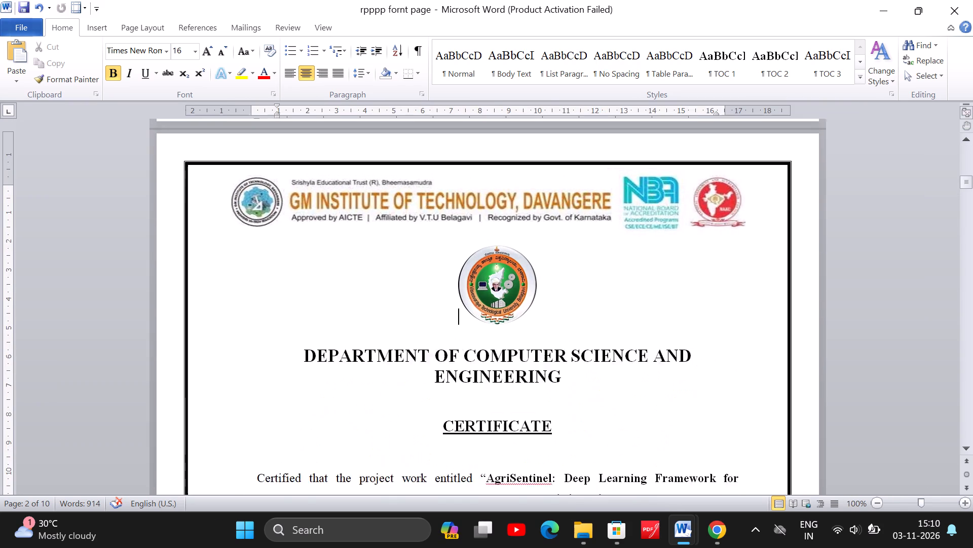
ctrl+scroll(502, 345, up, 4)
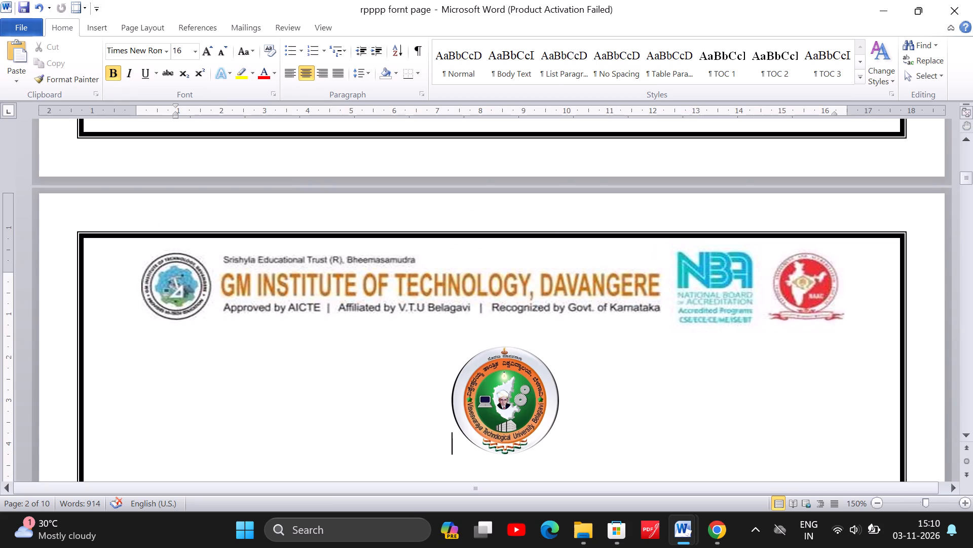
scroll(508, 362, up, 8)
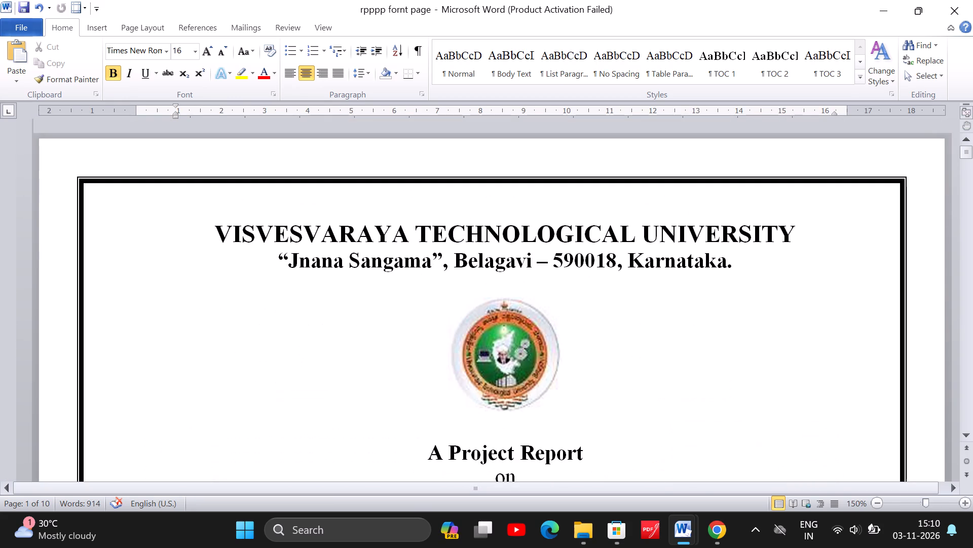
click(518, 362)
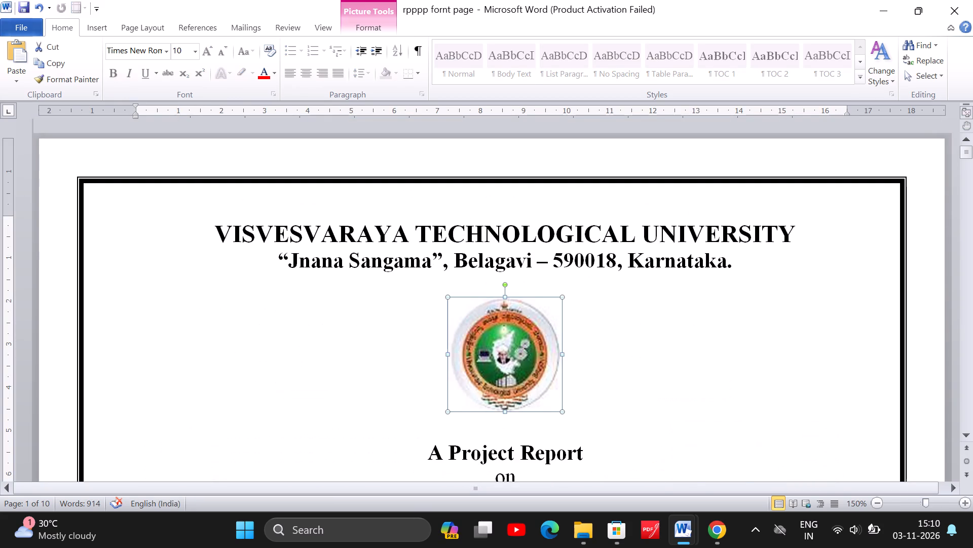
key(Delete)
scroll(518, 362, down, 1)
click(488, 272)
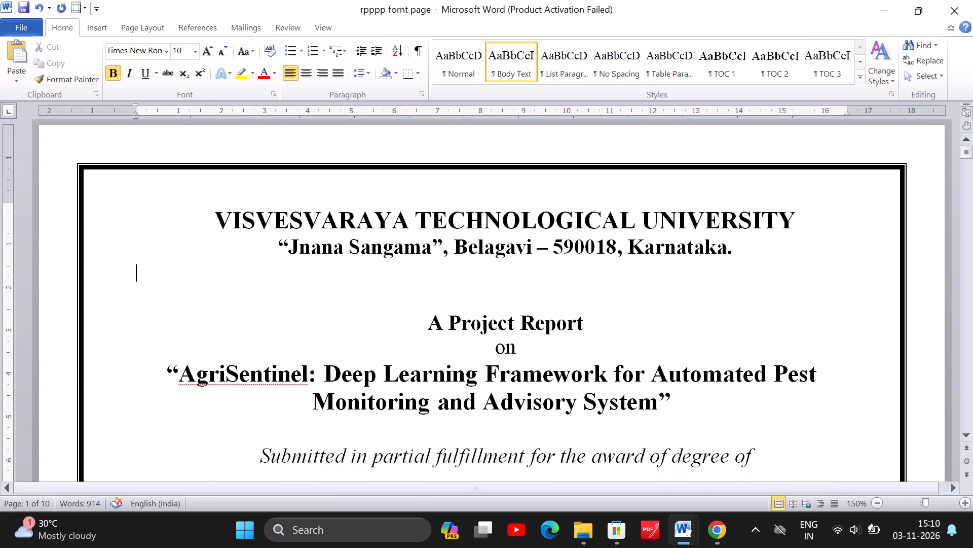
key(ctrl+v)
Shrink the pasted cover-page emblem proportionally to about 2.6 cm by 2.6 cm and centre it above "A Project Report".
click(366, 328)
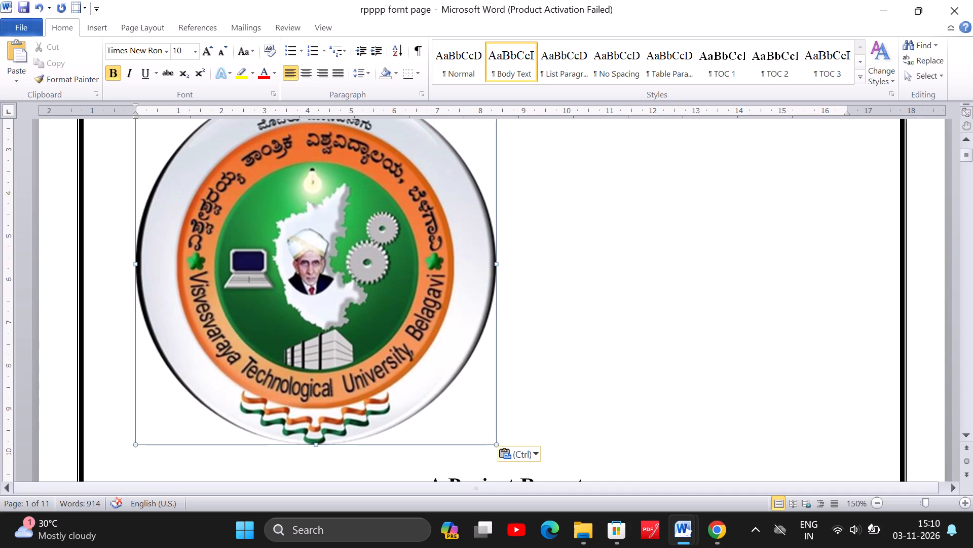
drag(136, 446, 334, 259)
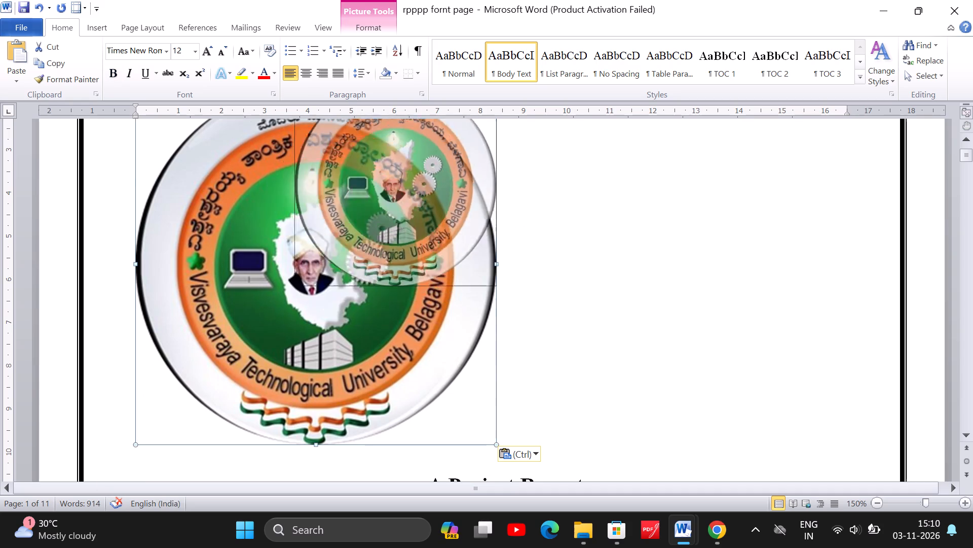
drag(334, 259, 336, 243)
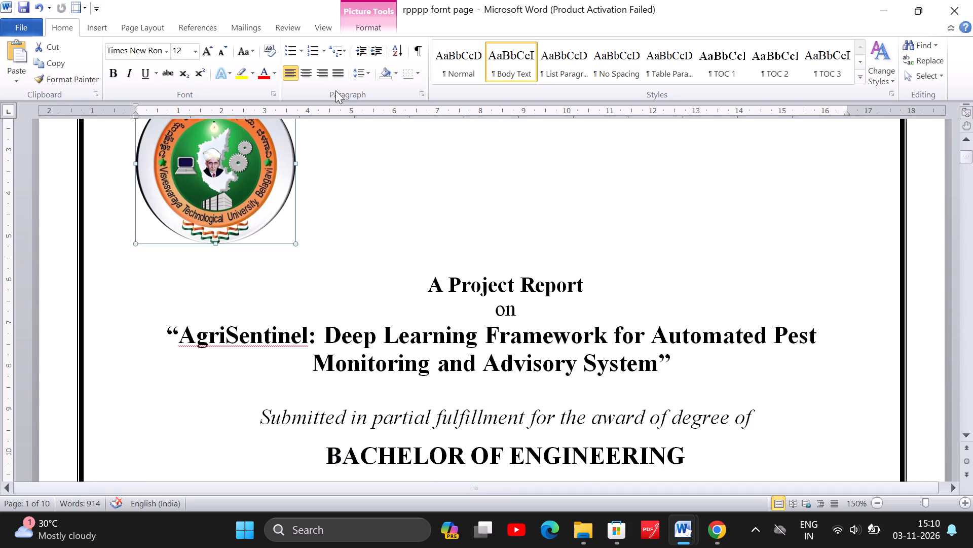
click(304, 68)
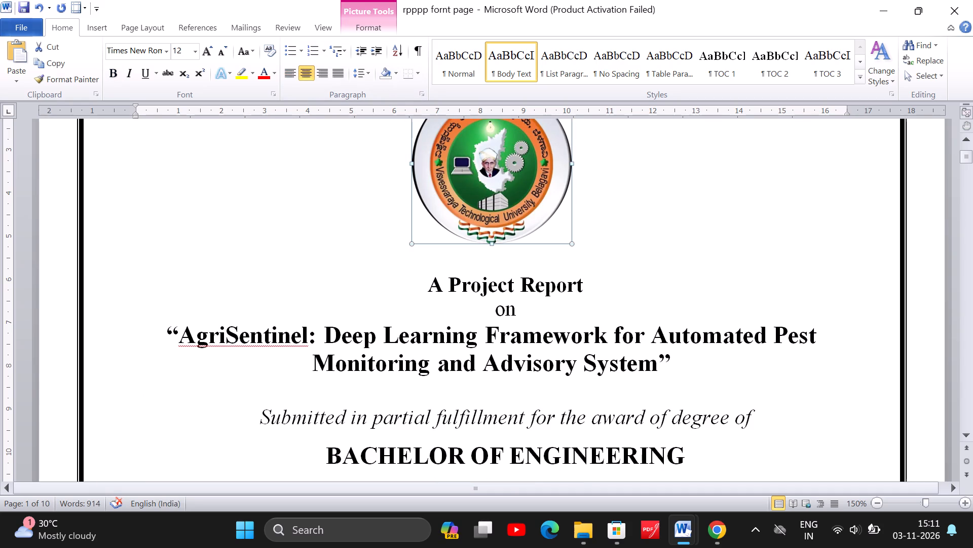
drag(410, 245, 426, 234)
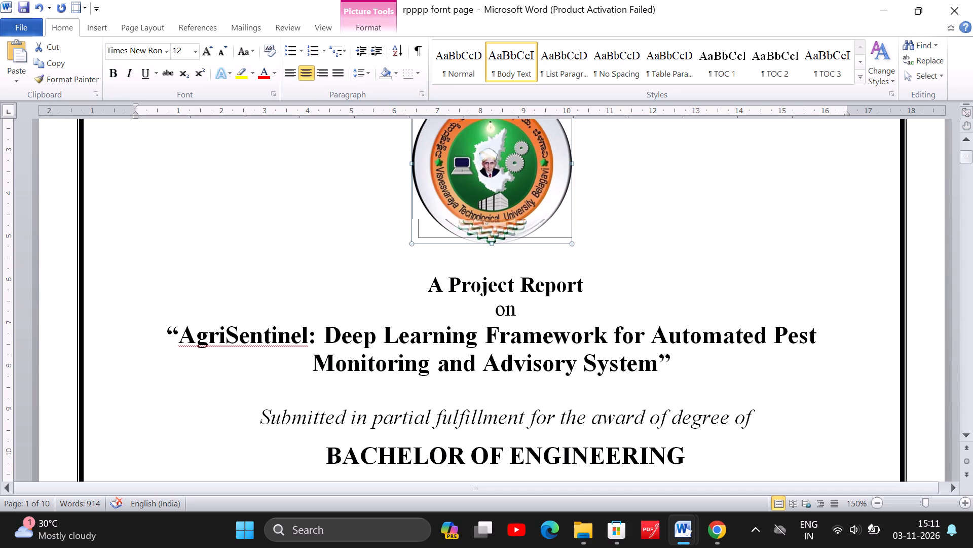
drag(426, 234, 440, 217)
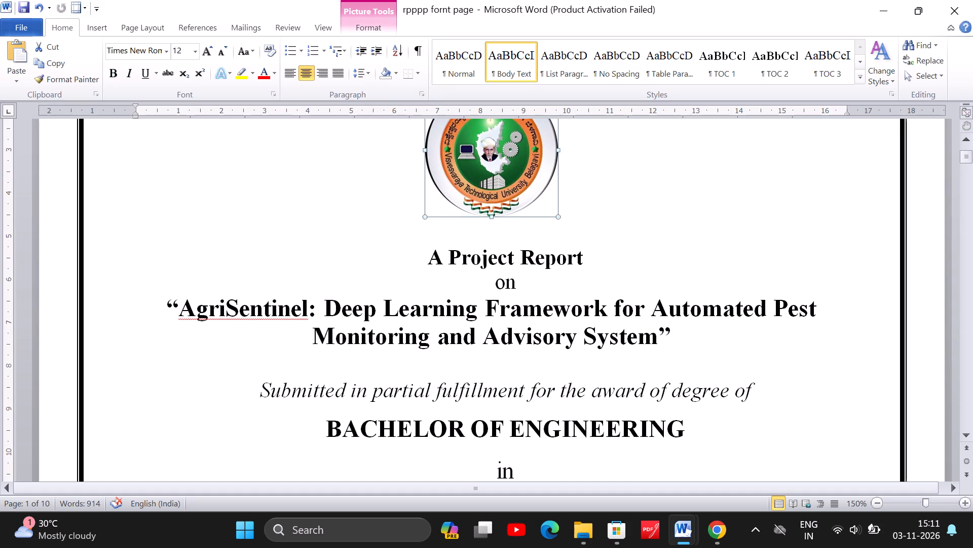
drag(424, 218, 437, 211)
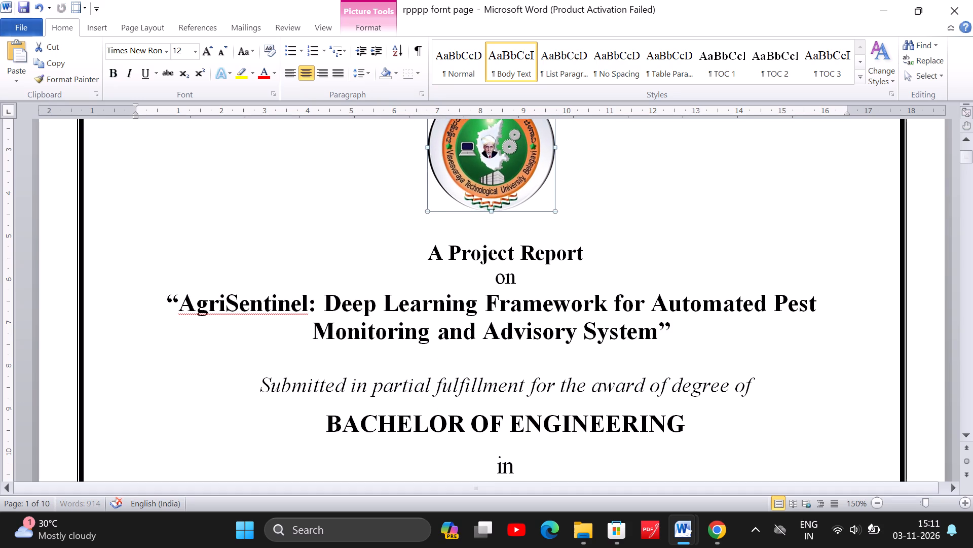
drag(426, 209, 438, 200)
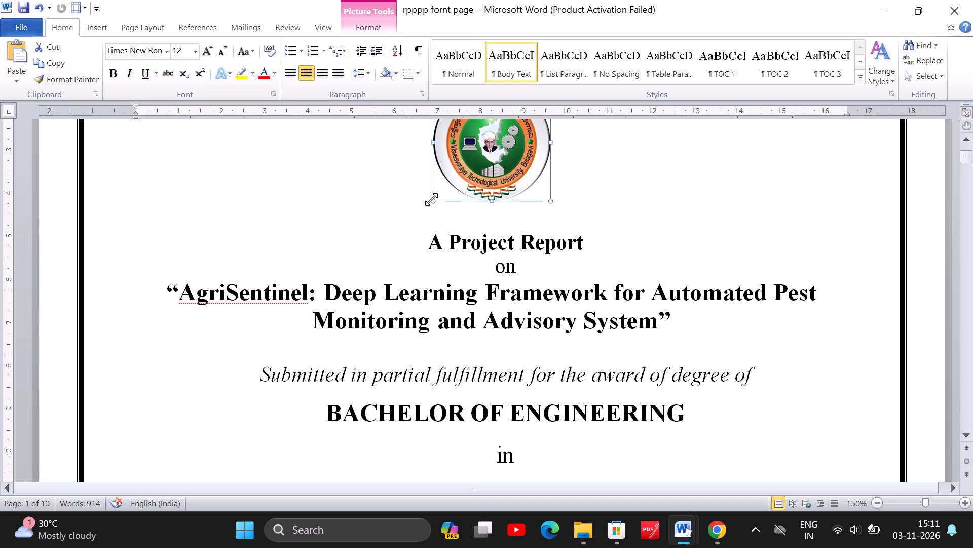
drag(431, 199, 443, 195)
scroll(422, 222, up, 1)
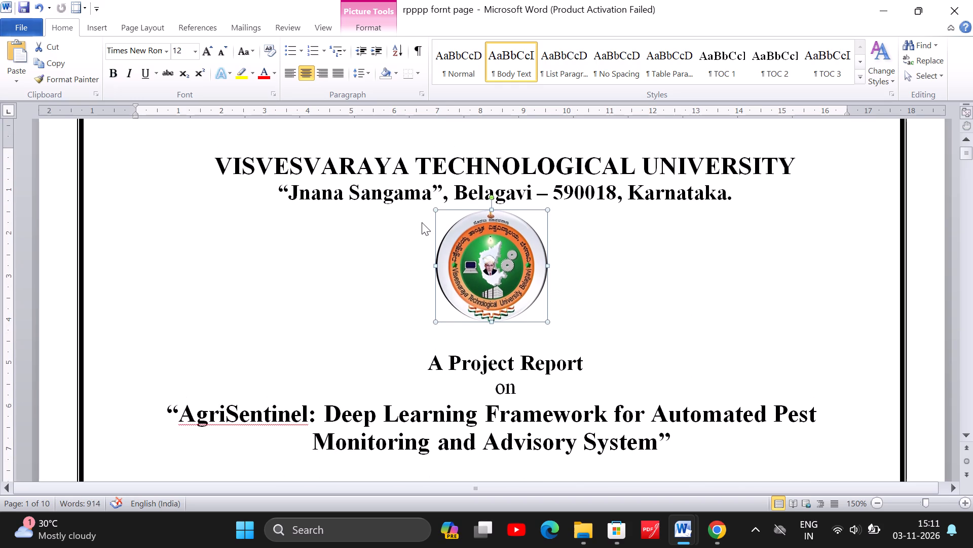
scroll(422, 222, up, 1)
click(405, 242)
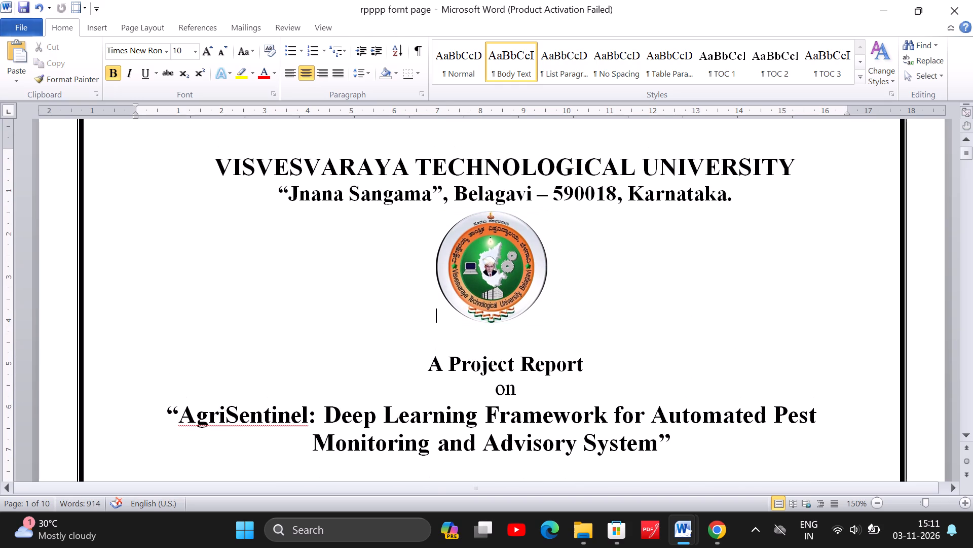
Examine the cover, certificate, declaration and acknowledgment pages side by side at 60% zoom.
scroll(450, 267, down, 2)
ctrl+scroll(450, 267, down, 2)
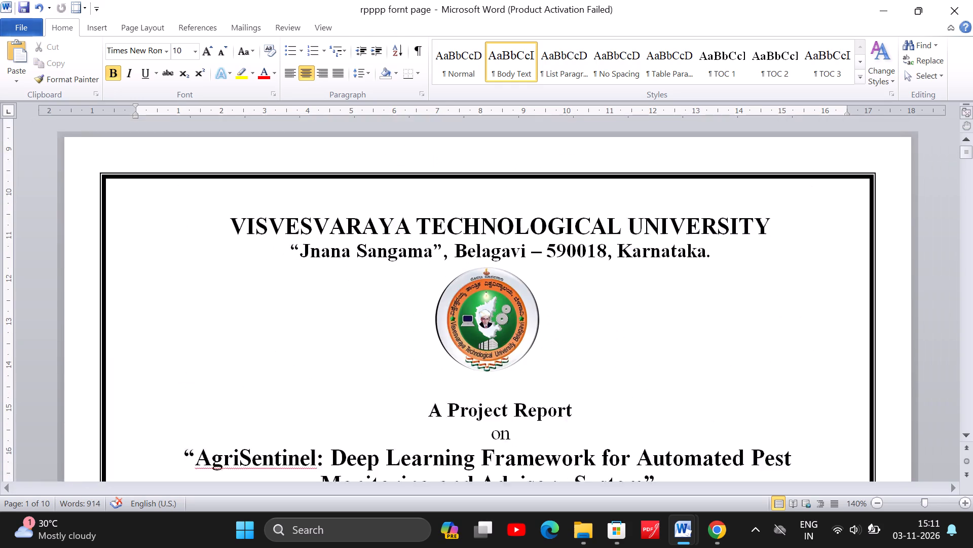
ctrl+scroll(450, 267, down, 4)
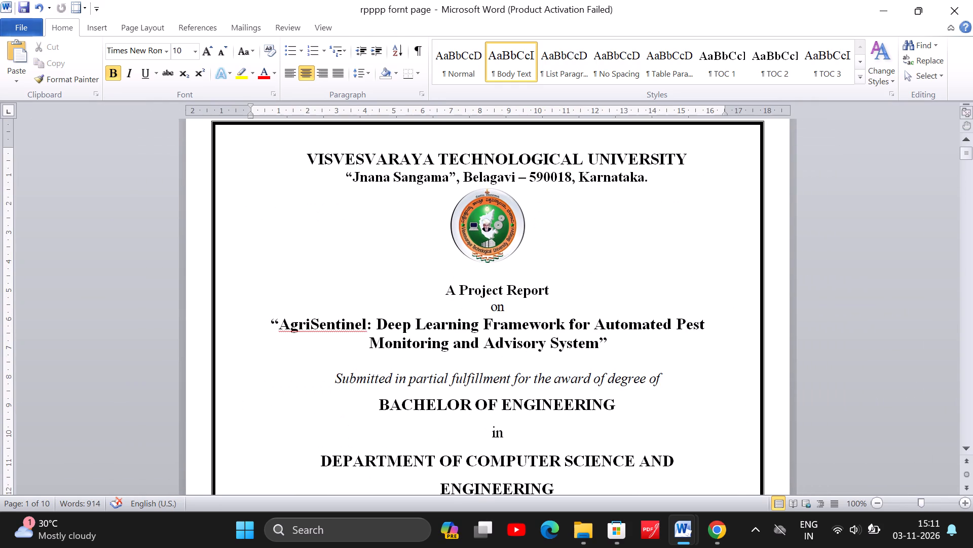
ctrl+scroll(450, 267, down, 2)
ctrl+scroll(489, 318, down, 2)
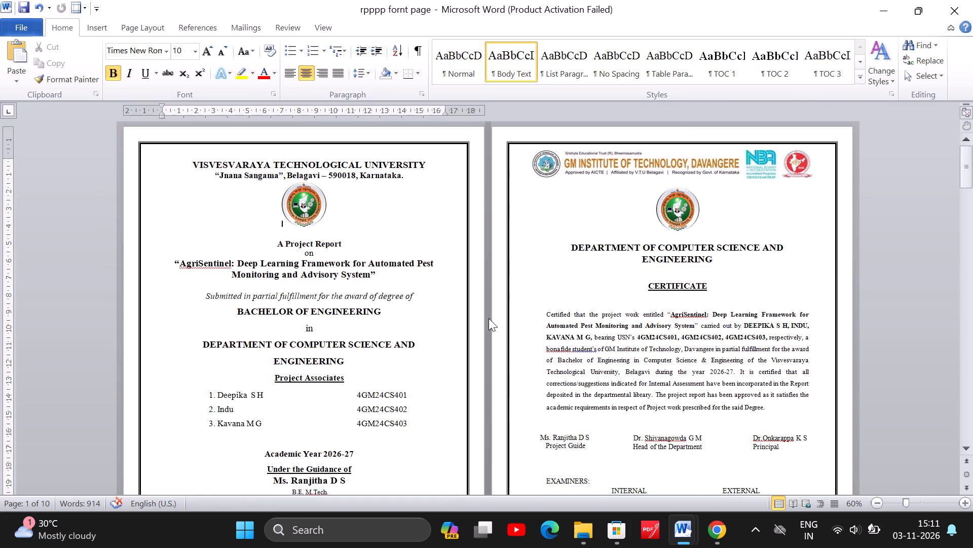
scroll(489, 318, down, 6)
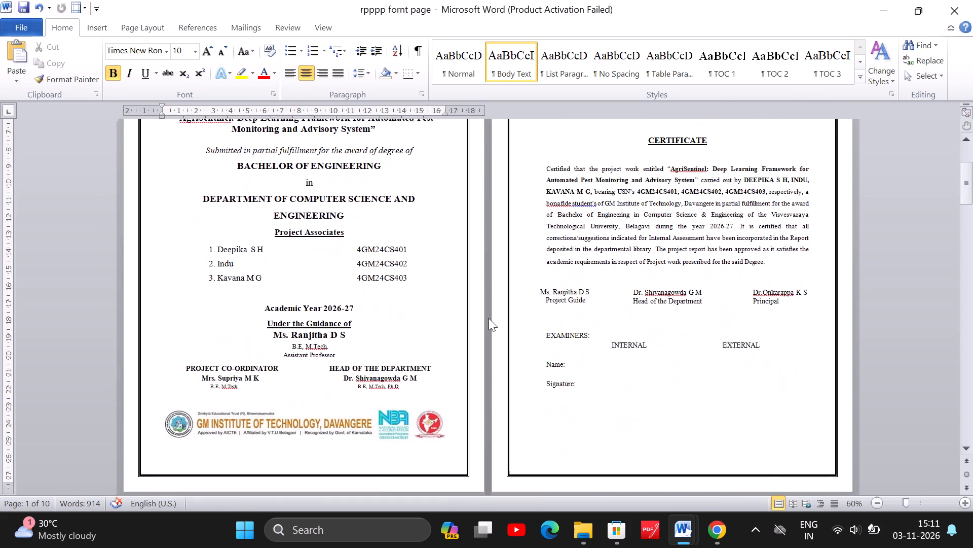
scroll(489, 318, down, 1)
scroll(489, 318, up, 3)
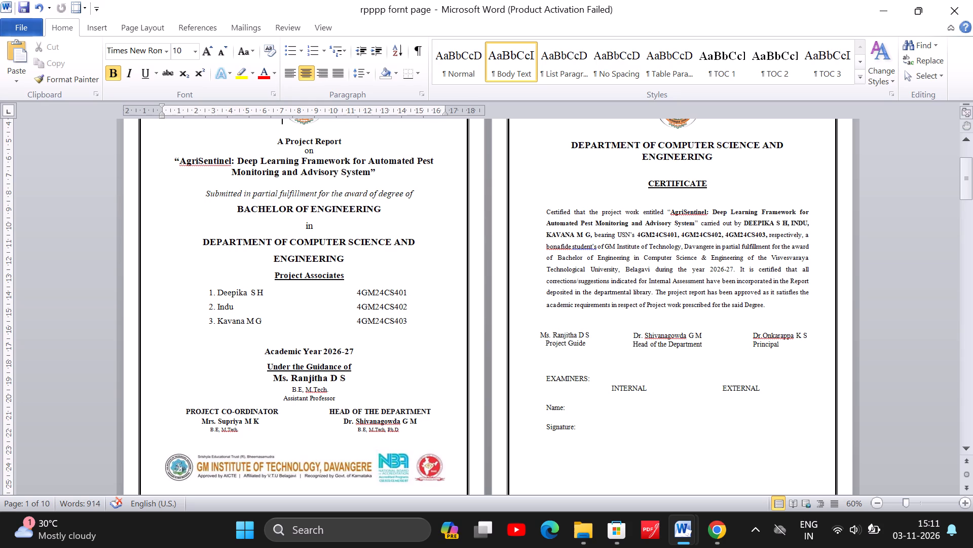
scroll(620, 316, down, 6)
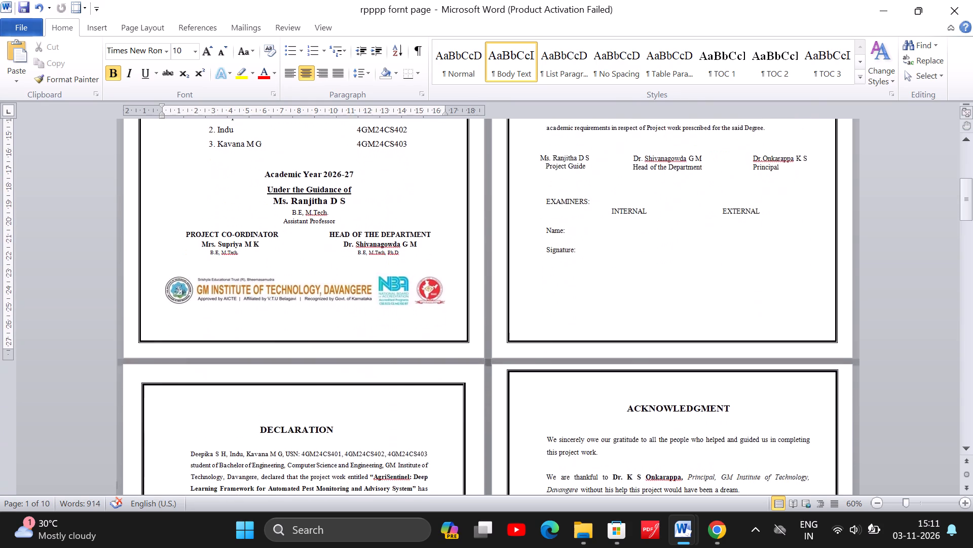
scroll(620, 316, down, 2)
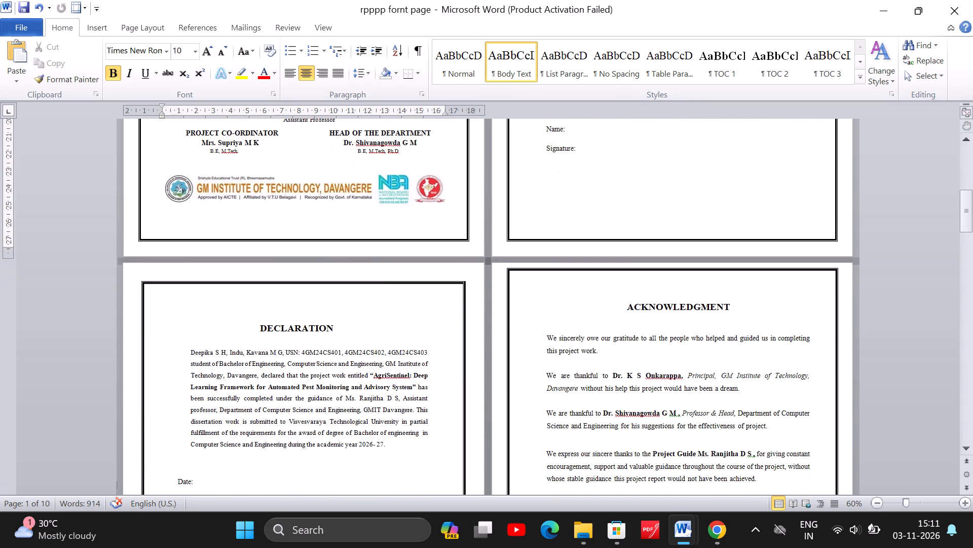
scroll(600, 413, down, 1)
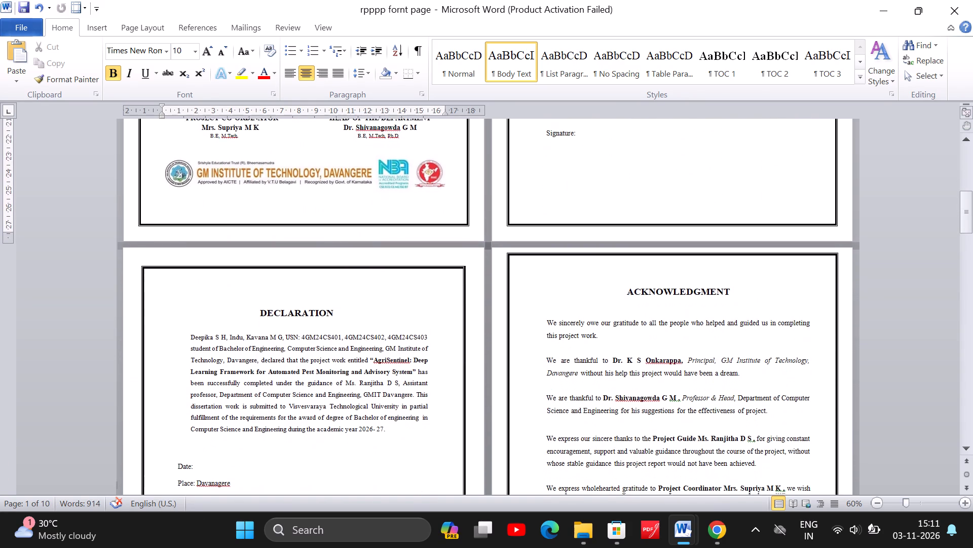
scroll(600, 413, down, 1)
Move the principal's initials "K S" in the acknowledgment from before the surname to after it, keeping the comma.
click(642, 359)
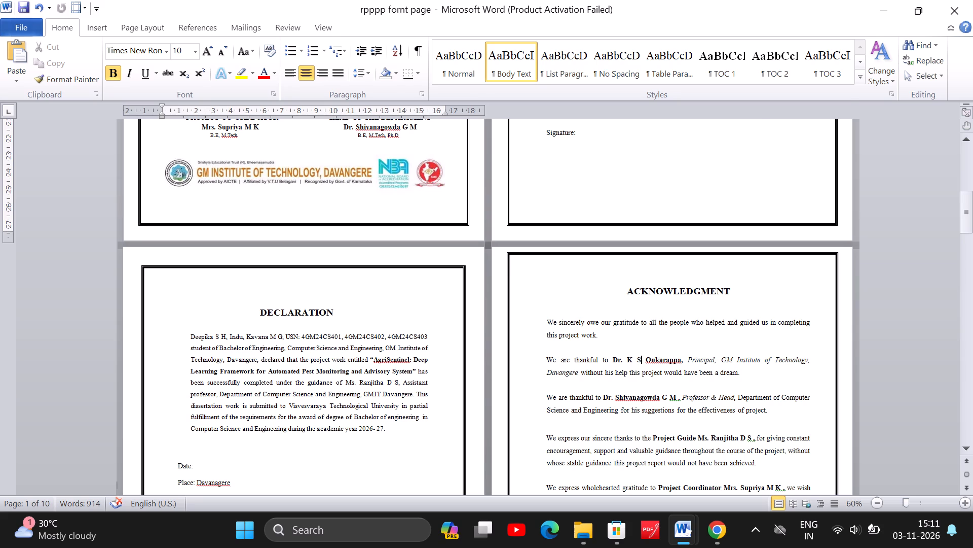
key(BackSpace)
key(BackSpace)
key(BackSpace)
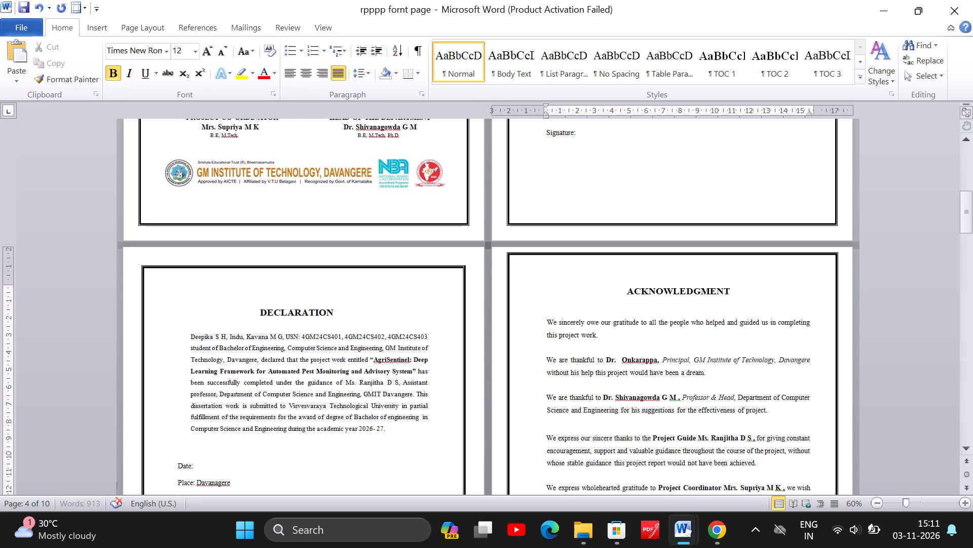
key(BackSpace)
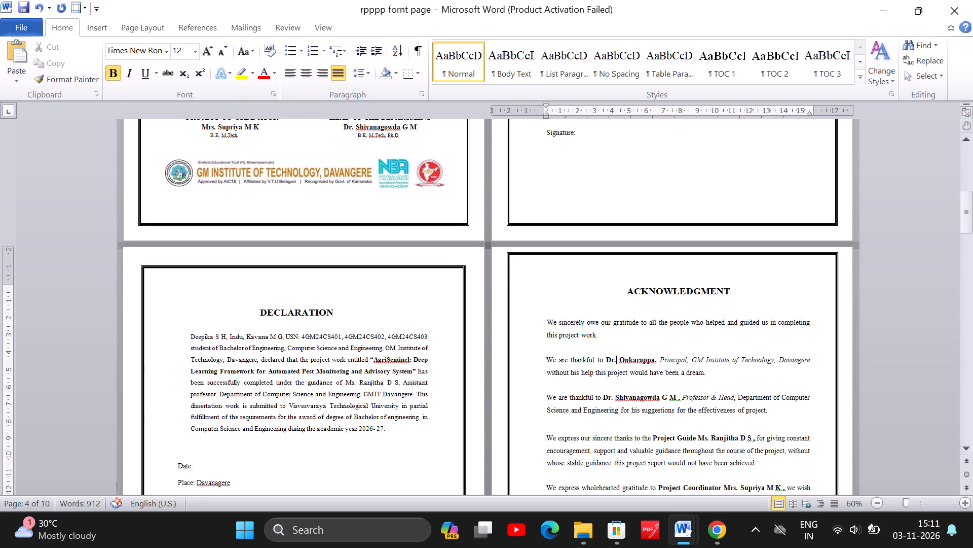
click(656, 361)
key(Left)
key(space)
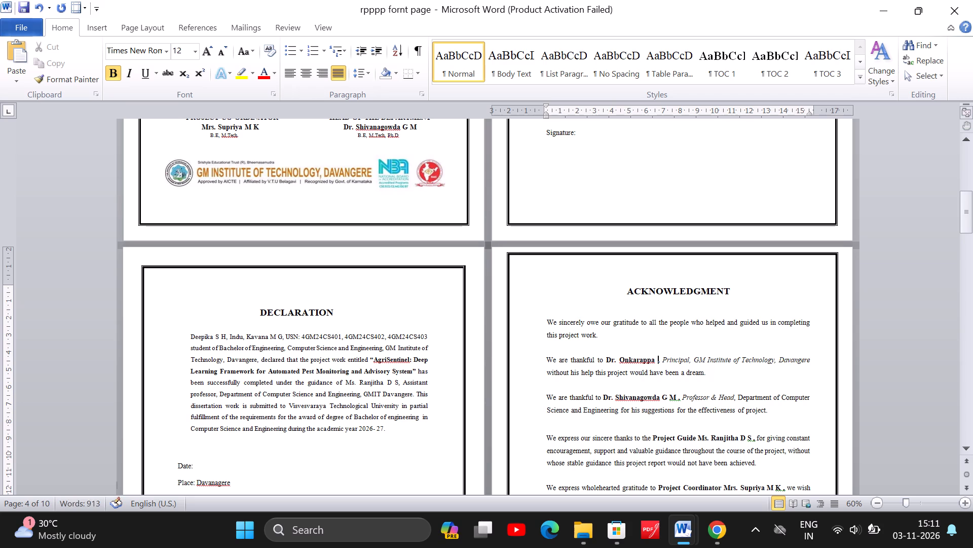
key(shift+k)
key(BackSpace)
text(K S)
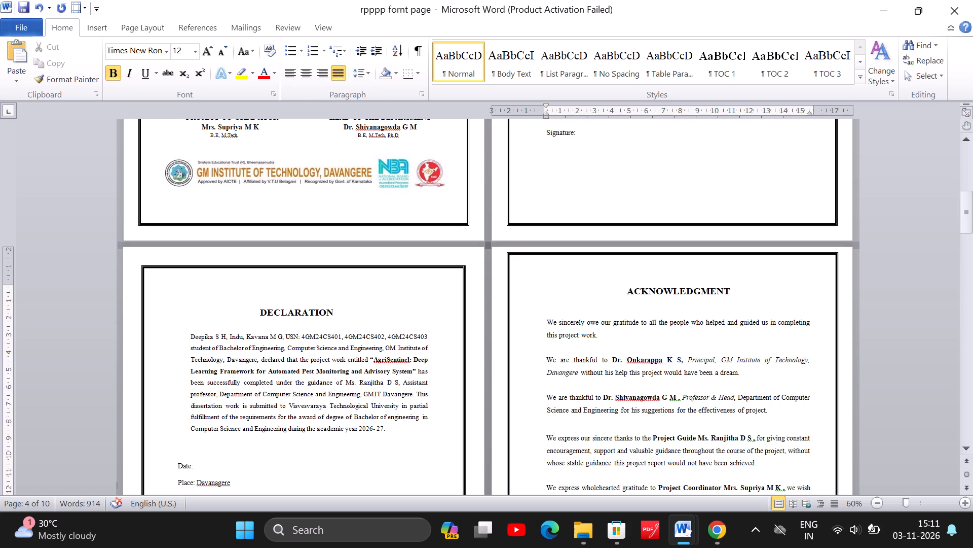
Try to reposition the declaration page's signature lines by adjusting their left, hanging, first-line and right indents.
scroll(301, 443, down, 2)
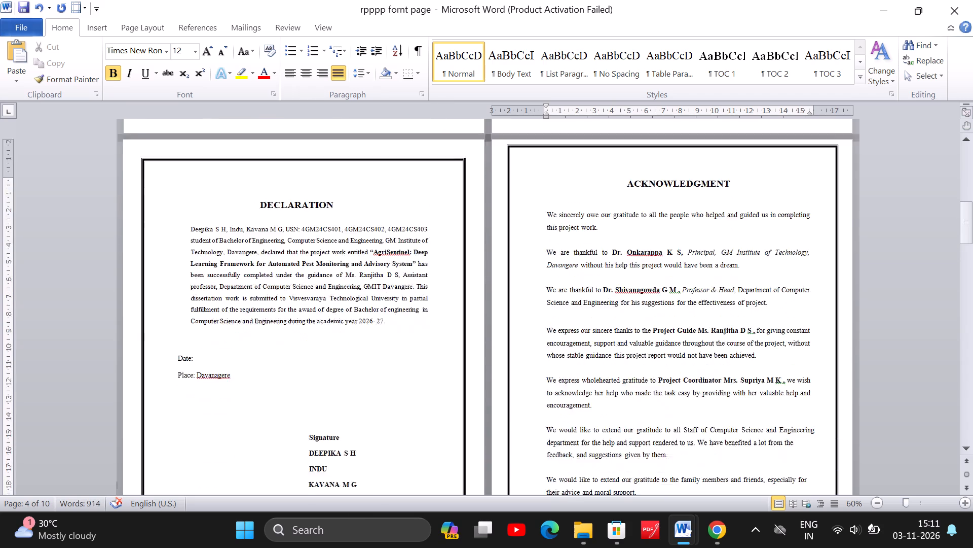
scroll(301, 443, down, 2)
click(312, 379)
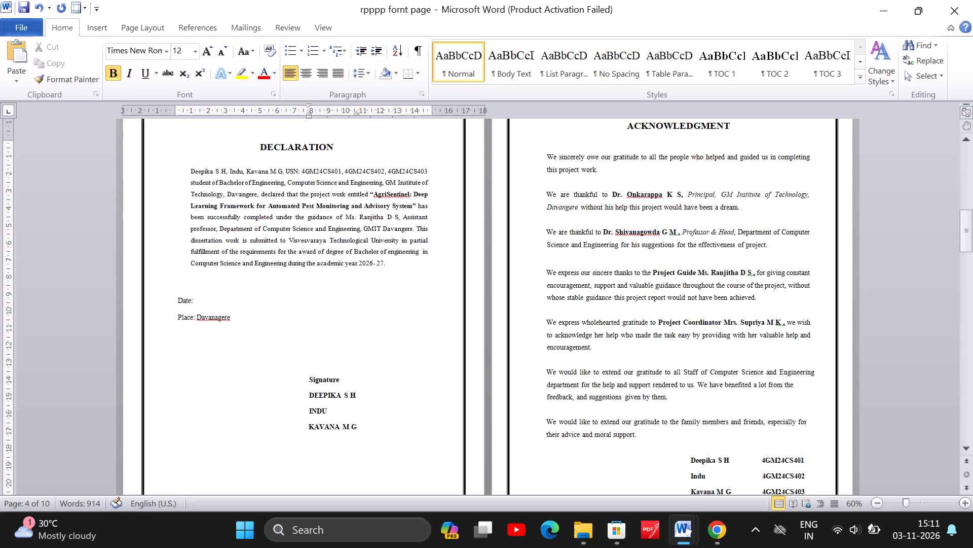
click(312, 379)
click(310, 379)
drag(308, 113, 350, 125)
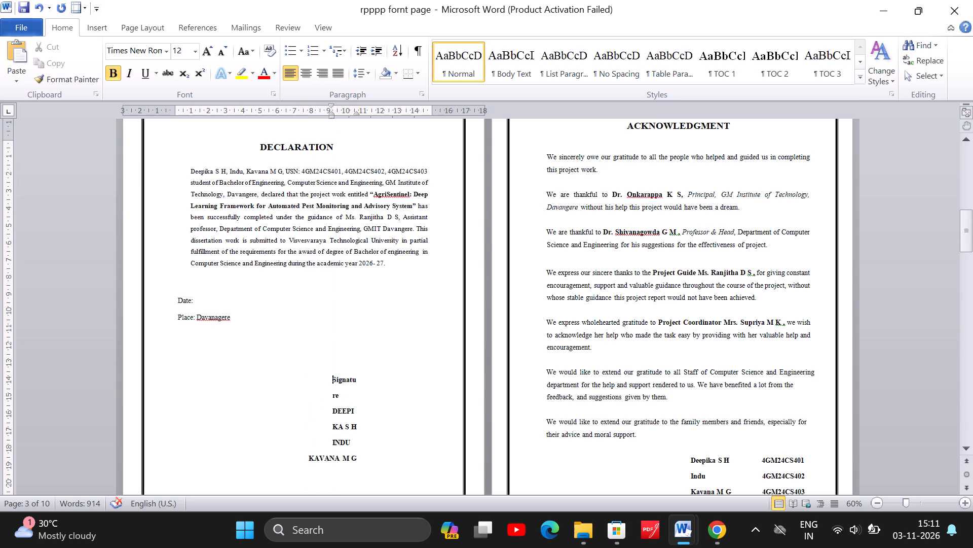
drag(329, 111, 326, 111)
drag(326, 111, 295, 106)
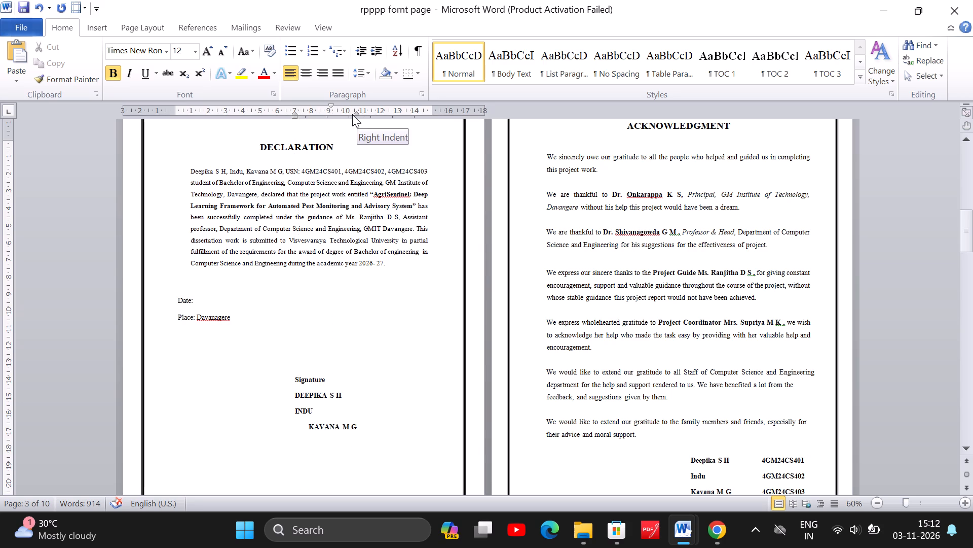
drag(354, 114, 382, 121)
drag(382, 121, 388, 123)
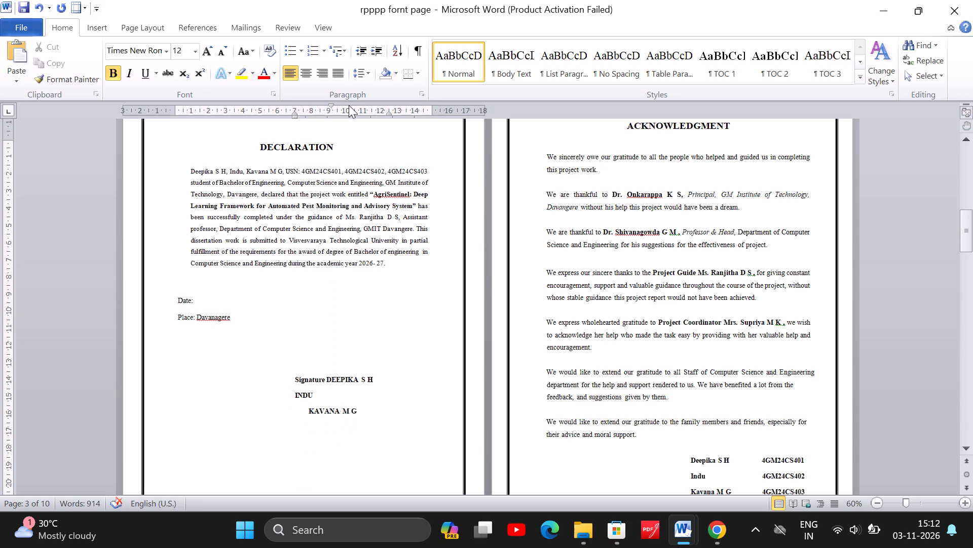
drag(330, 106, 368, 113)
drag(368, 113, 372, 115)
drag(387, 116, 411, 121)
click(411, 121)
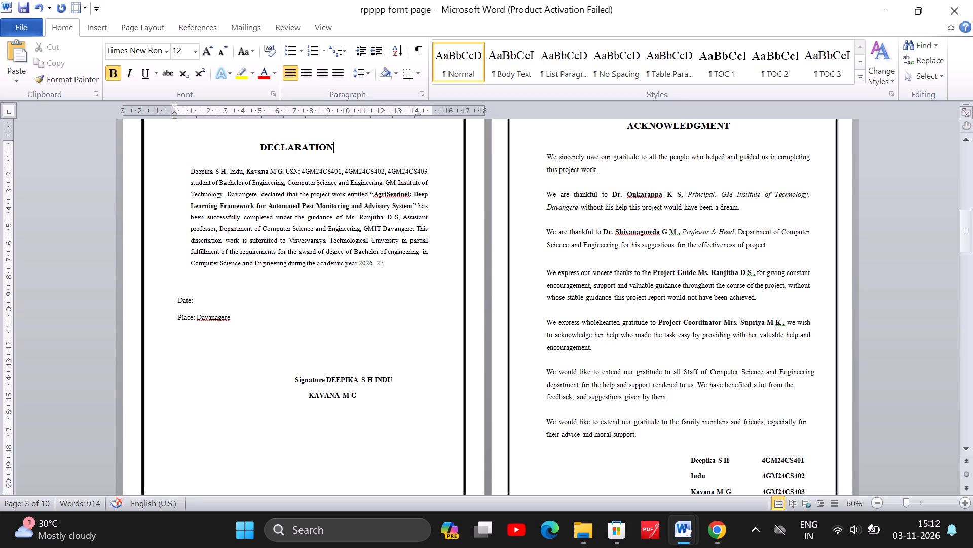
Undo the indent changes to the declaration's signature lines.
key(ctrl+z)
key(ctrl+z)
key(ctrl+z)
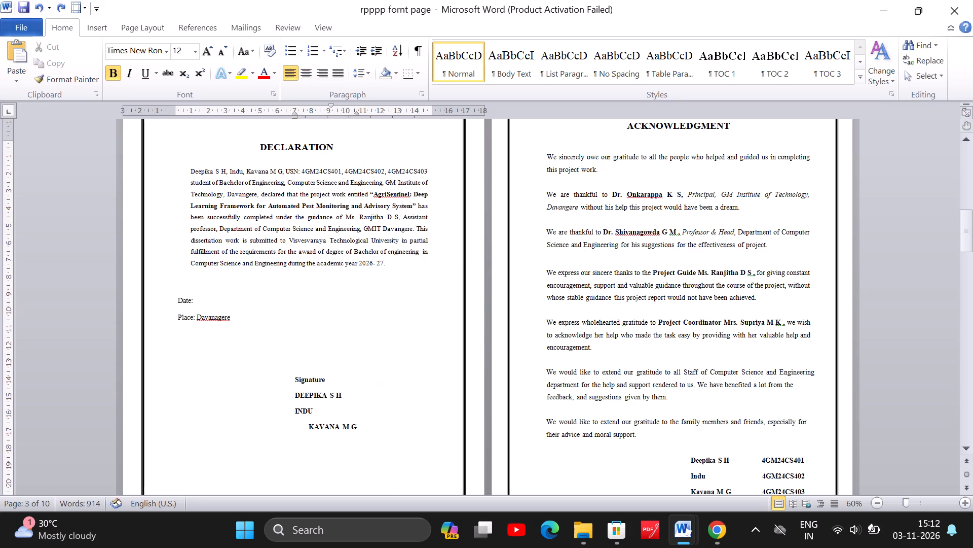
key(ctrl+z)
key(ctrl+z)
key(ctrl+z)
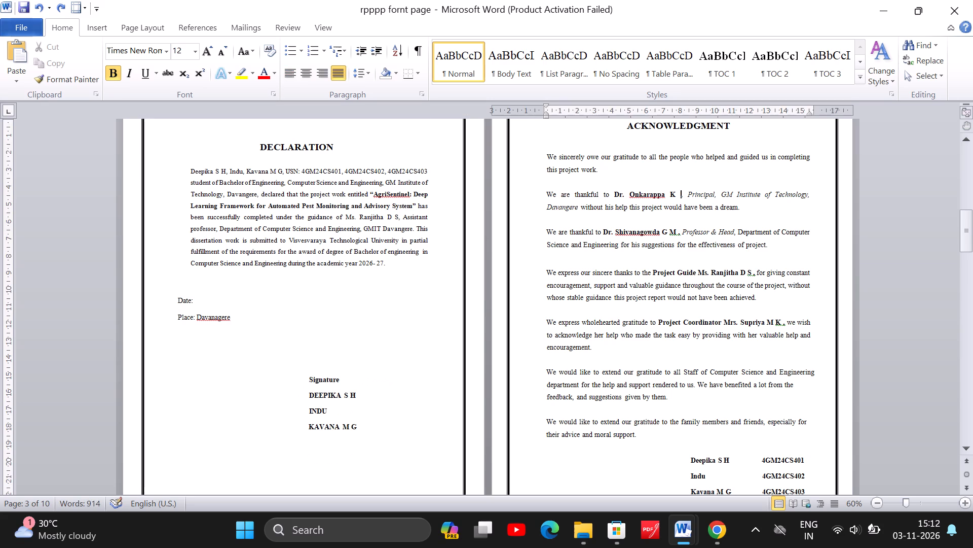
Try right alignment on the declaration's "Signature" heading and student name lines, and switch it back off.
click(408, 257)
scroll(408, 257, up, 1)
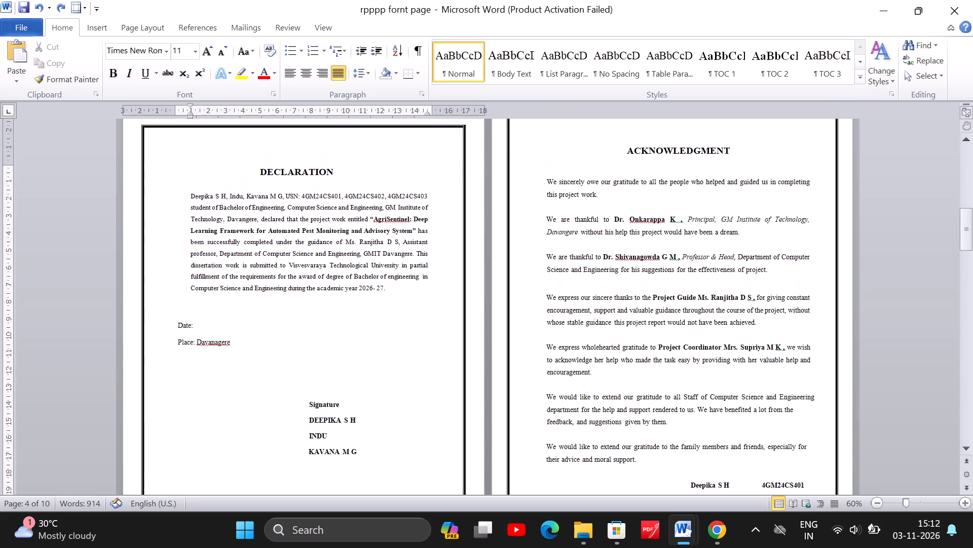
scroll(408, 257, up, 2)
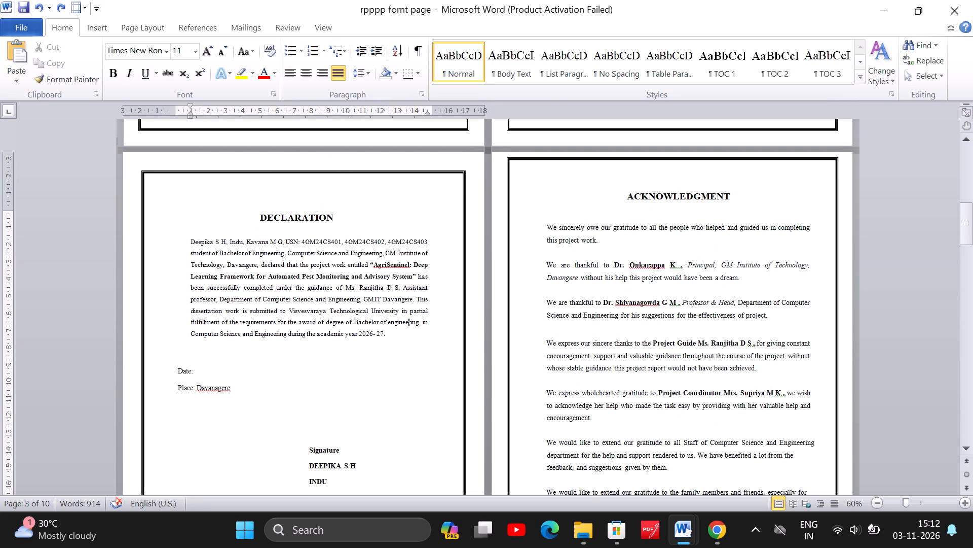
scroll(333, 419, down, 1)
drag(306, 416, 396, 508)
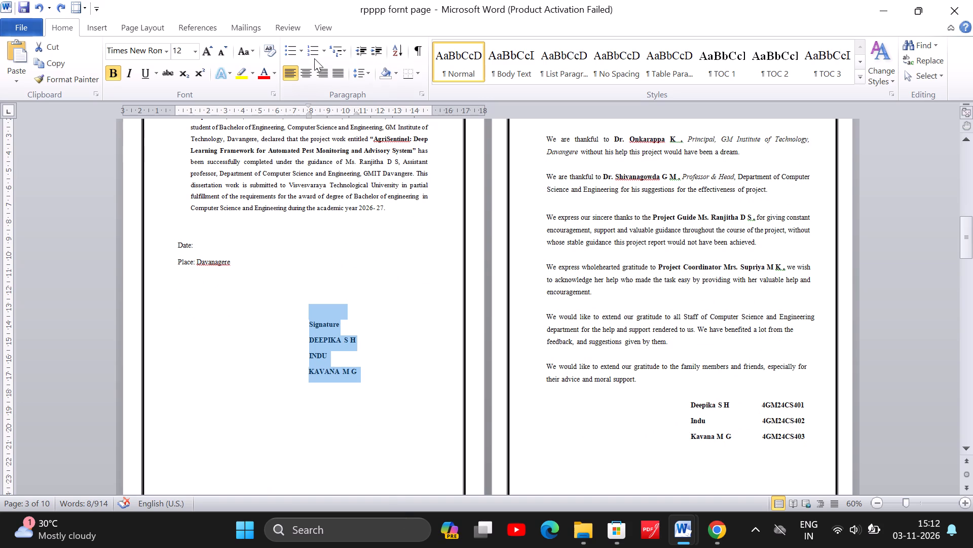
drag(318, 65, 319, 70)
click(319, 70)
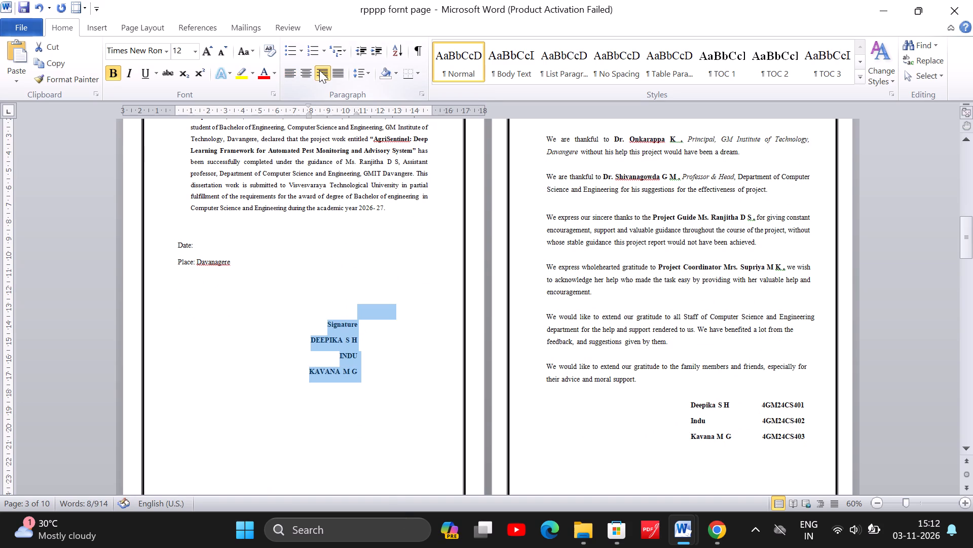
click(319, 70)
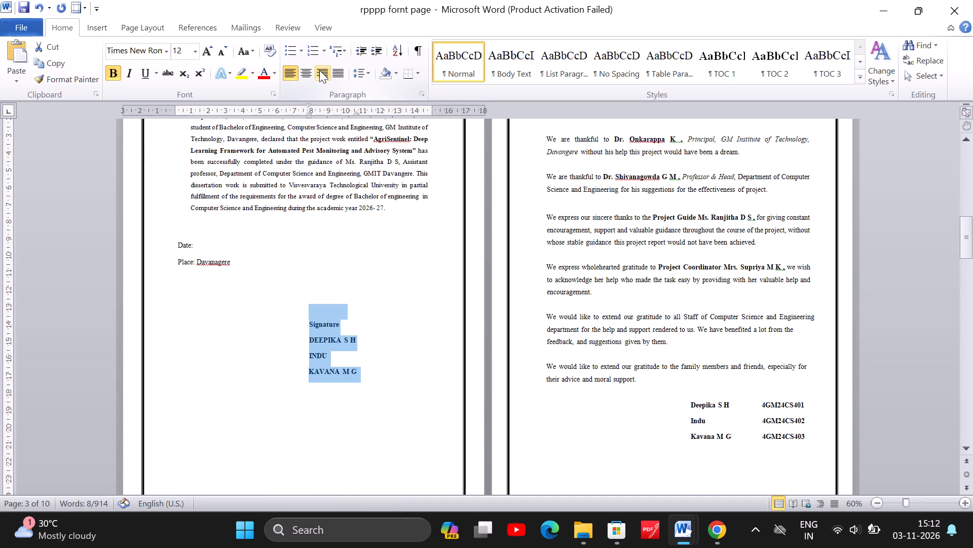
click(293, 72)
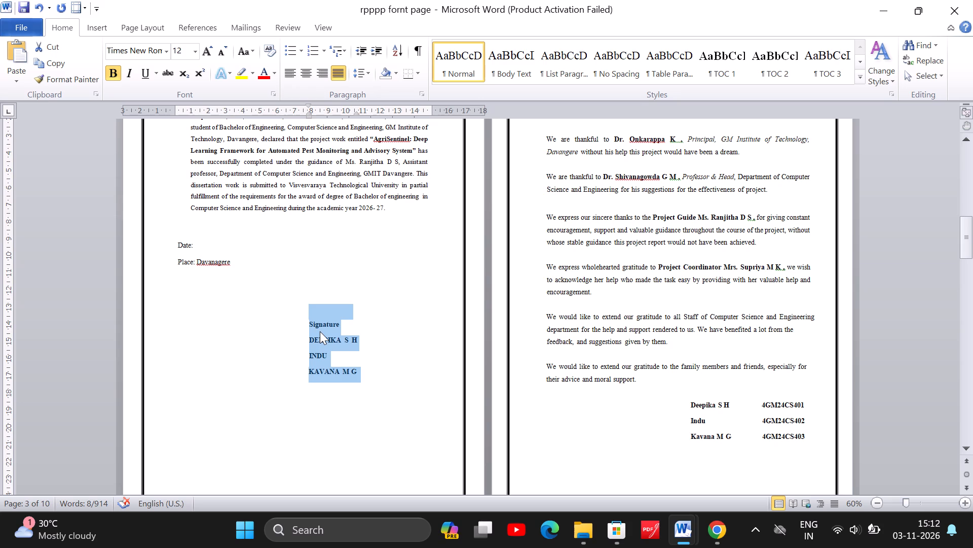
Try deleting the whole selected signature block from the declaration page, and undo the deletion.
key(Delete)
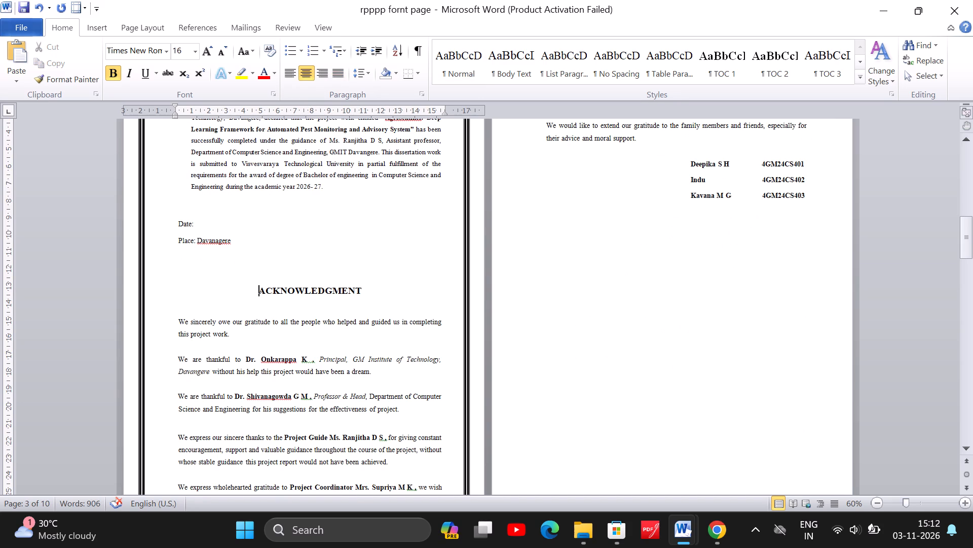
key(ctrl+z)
Delete the student names under "Signature" on the declaration page, working backwards from the end of the last name.
click(349, 301)
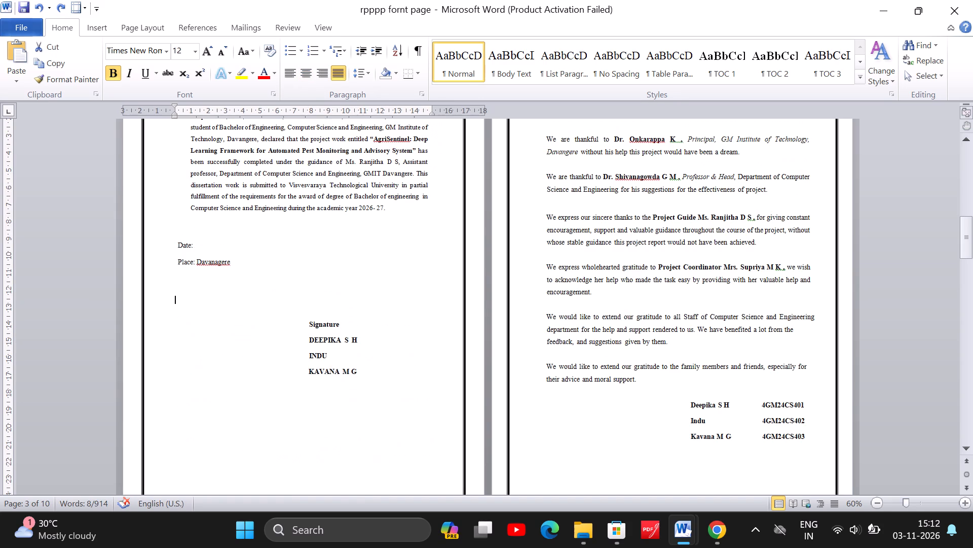
click(360, 372)
key(BackSpace)
key(BackSpace)
key(BackSpace)
key(BackSpace)
key(BackSpace)
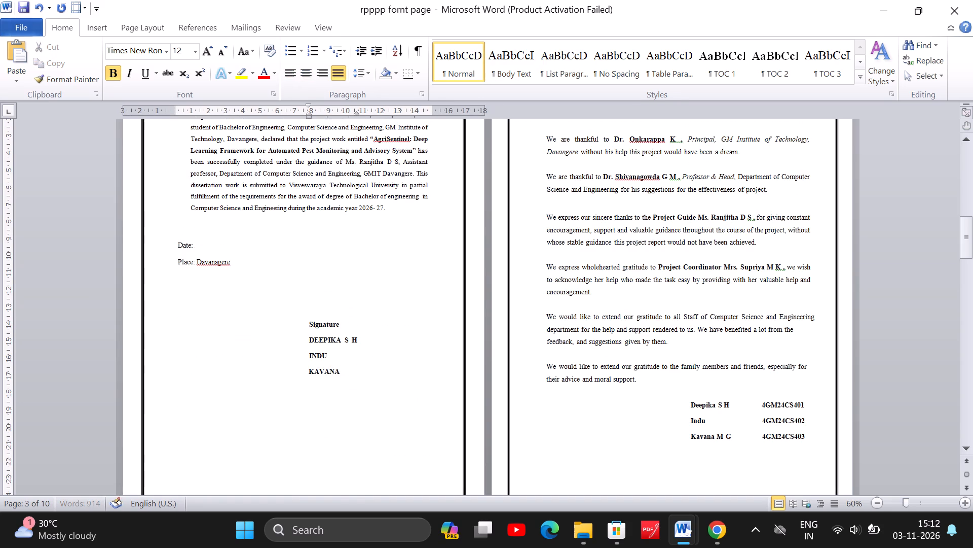
key(BackSpace)
key(BackSpace)
key(BackSpace)
key(BackSpace)
key(BackSpace)
key(BackSpace)
key(BackSpace)
key(BackSpace)
key(BackSpace)
key(BackSpace)
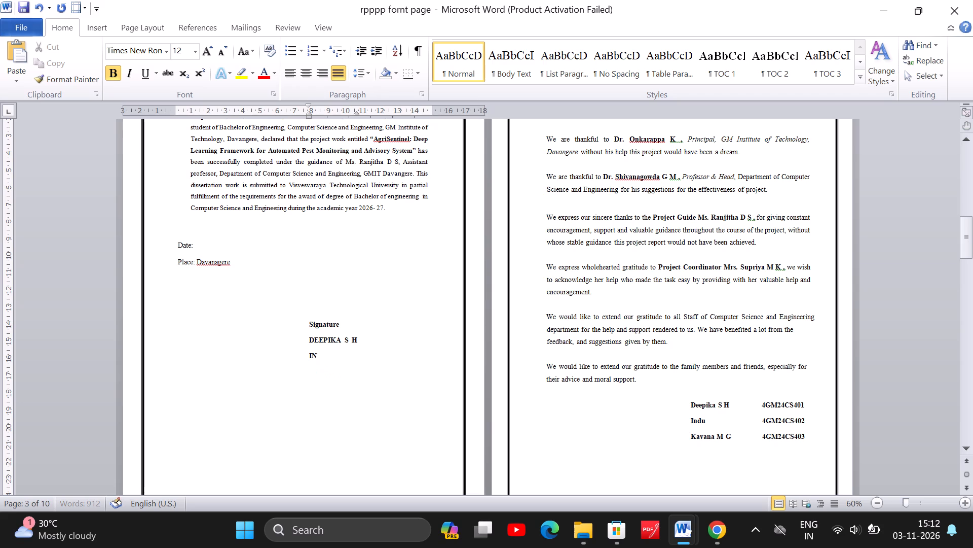
key(BackSpace)
key(BackSpace)
key(BackSpace)
key(BackSpace)
key(BackSpace)
key(BackSpace)
key(BackSpace)
key(BackSpace)
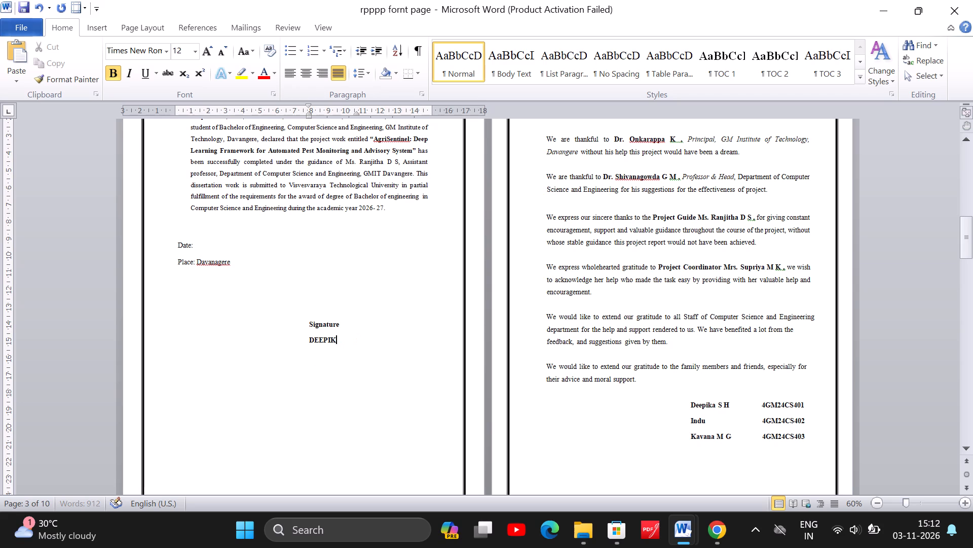
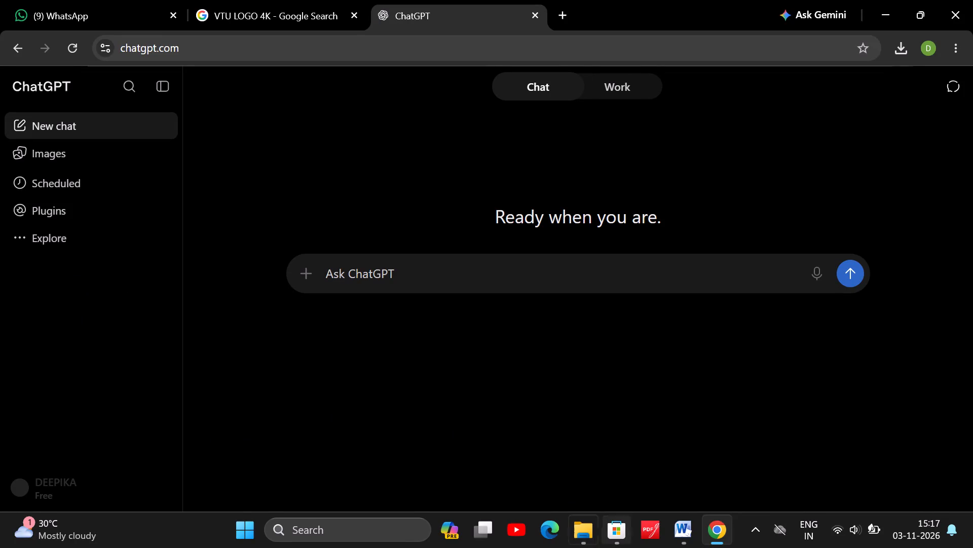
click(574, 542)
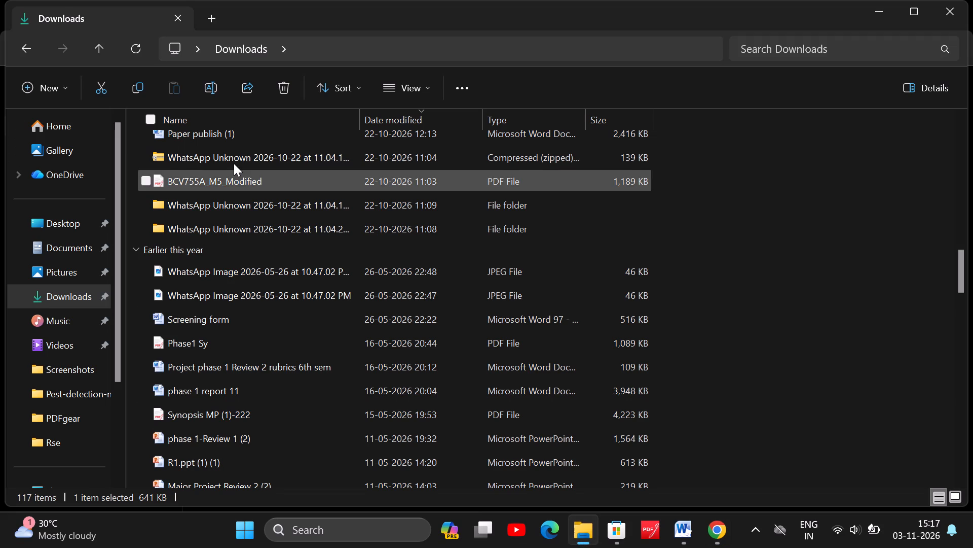
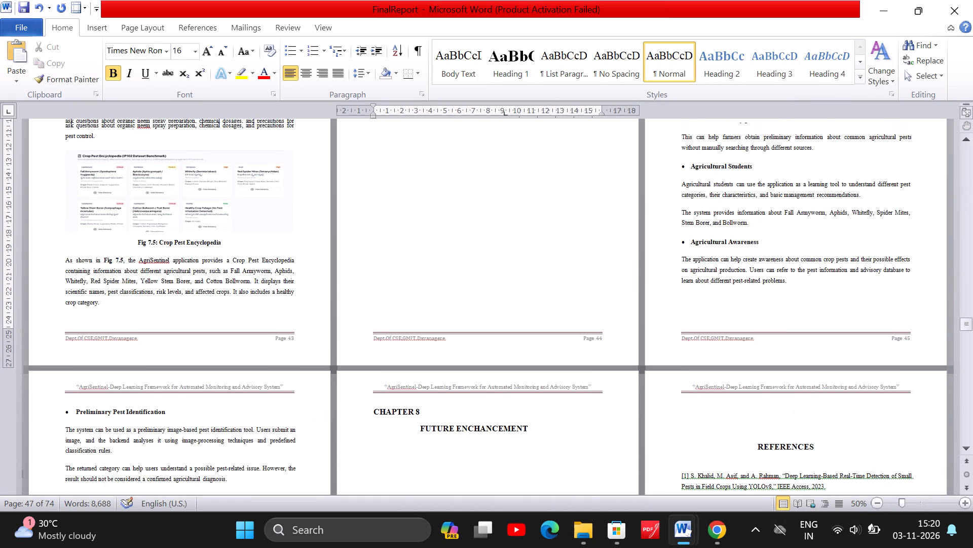
double_click(504, 292)
scroll(504, 292, up, 1)
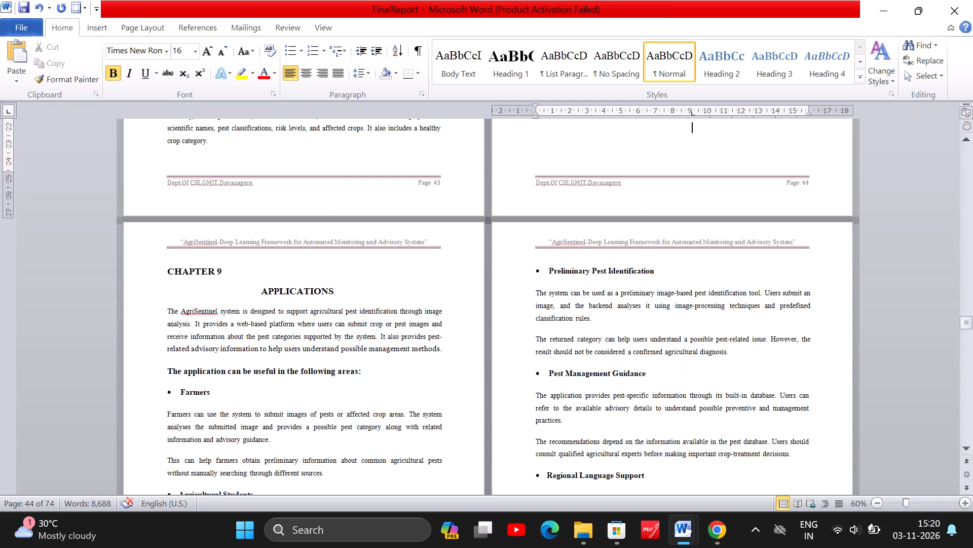
scroll(497, 331, up, 9)
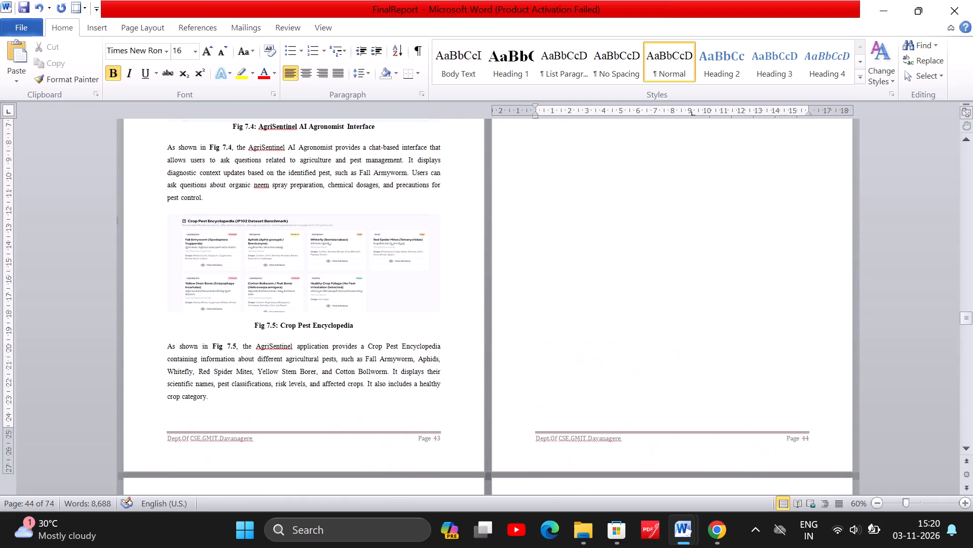
scroll(497, 331, up, 8)
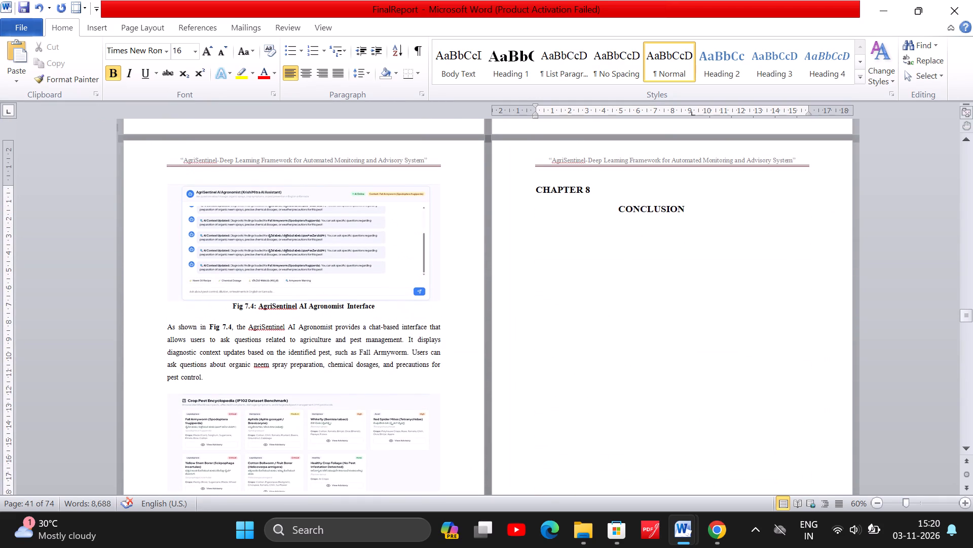
click(692, 213)
key(Return)
key(ctrl+v)
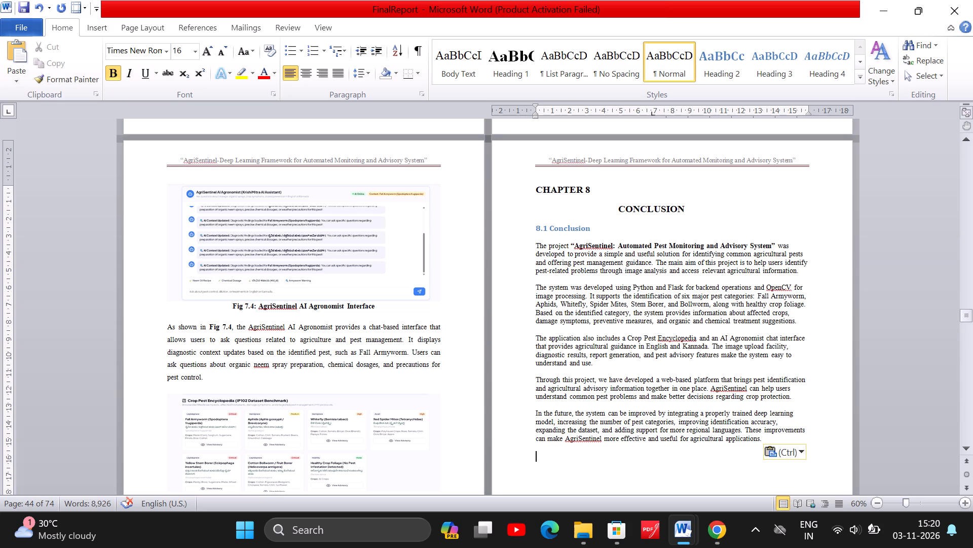
Delete the pasted "8.1 Conclusion" subheading in Chapter 8.
drag(589, 228, 536, 231)
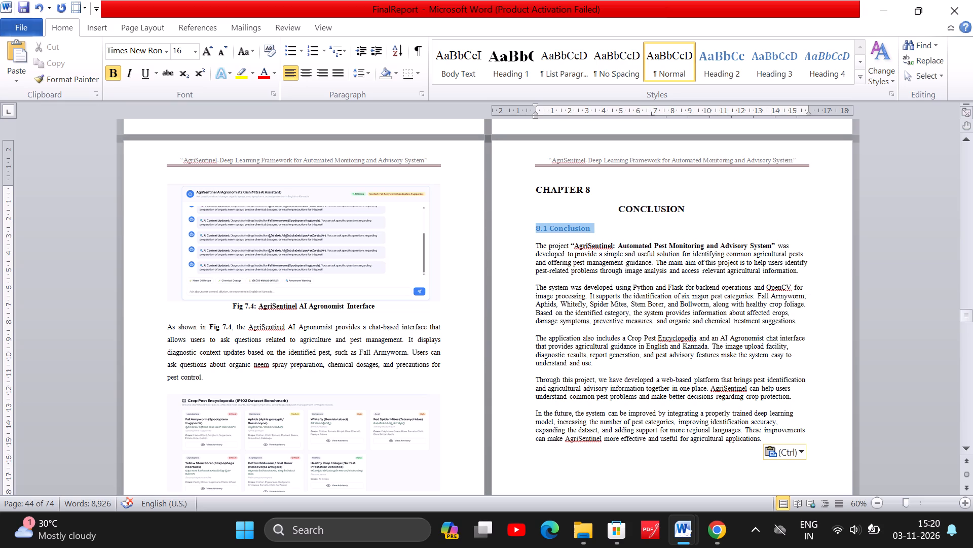
key(BackSpace)
Justify all the pasted conclusion paragraphs and set their line spacing to 1.5.
drag(534, 228, 635, 318)
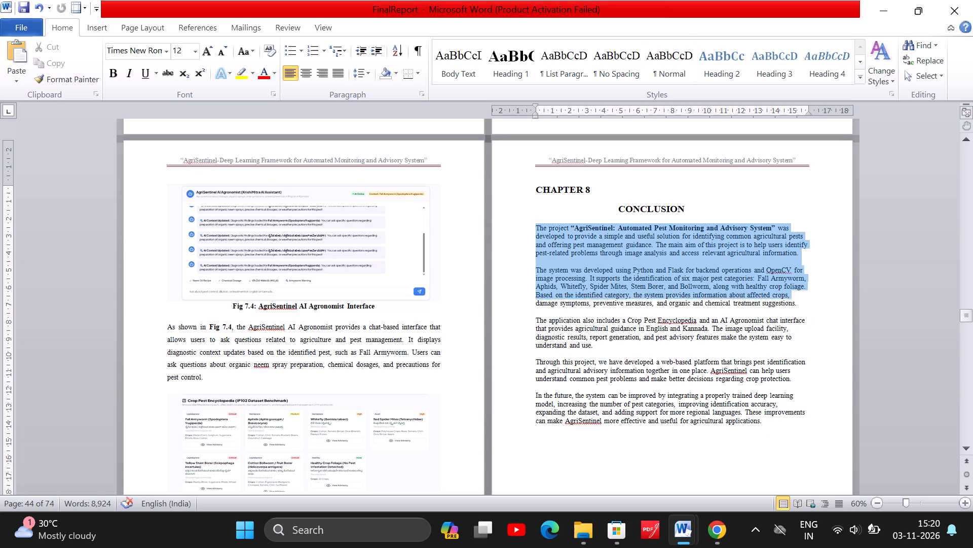
drag(635, 318, 818, 427)
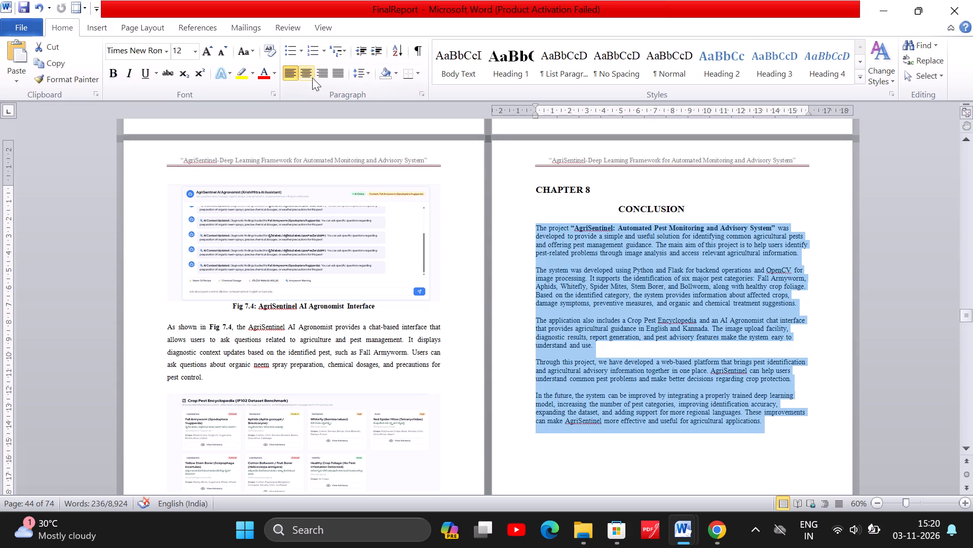
click(335, 75)
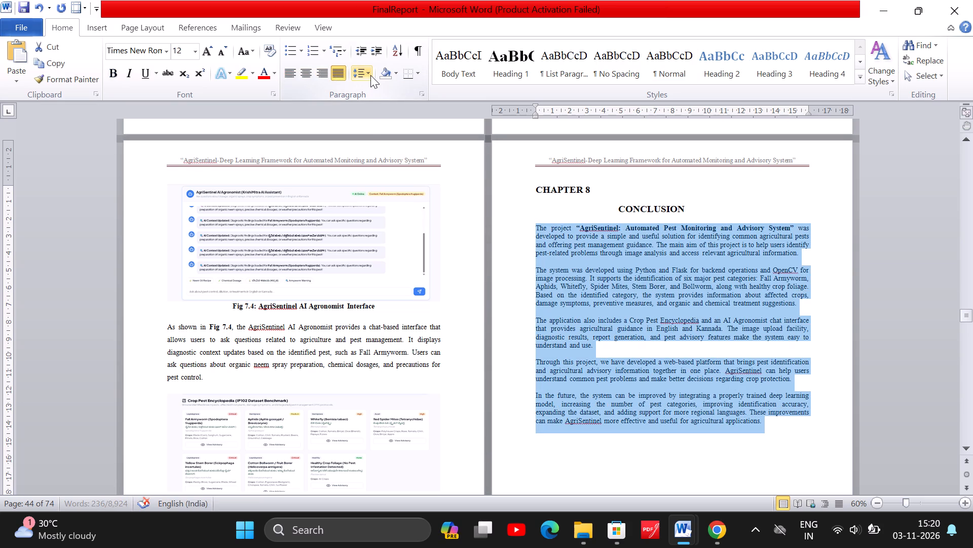
click(370, 75)
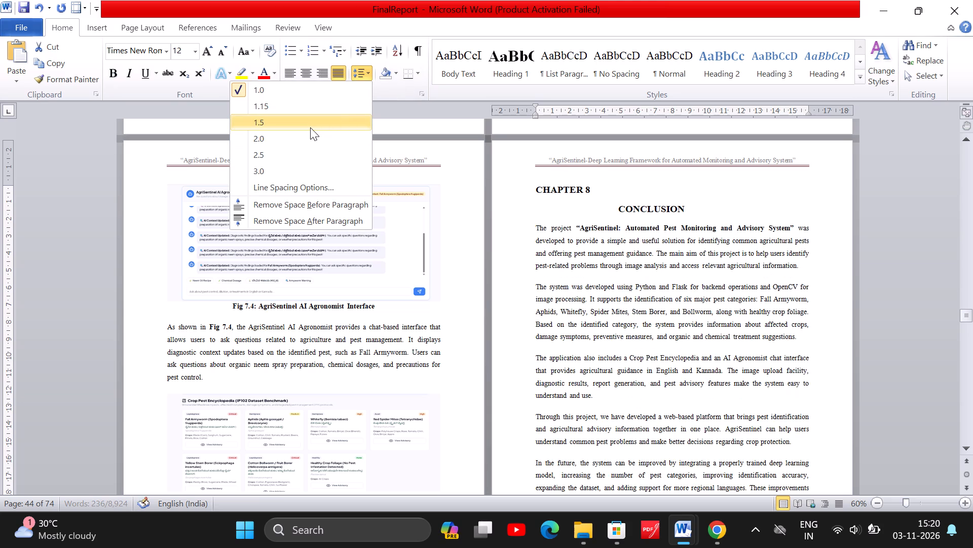
click(310, 127)
scroll(534, 260, down, 2)
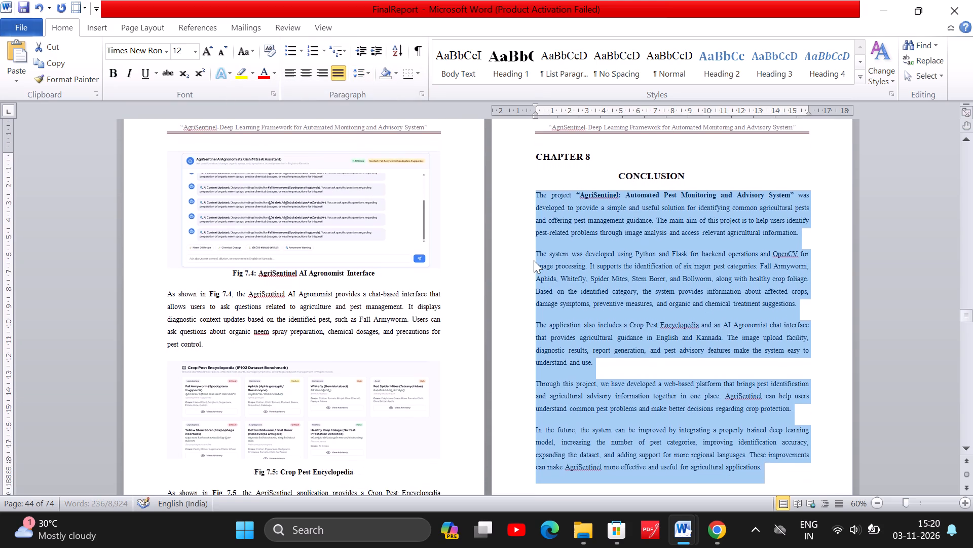
scroll(534, 260, left, 1)
click(534, 260)
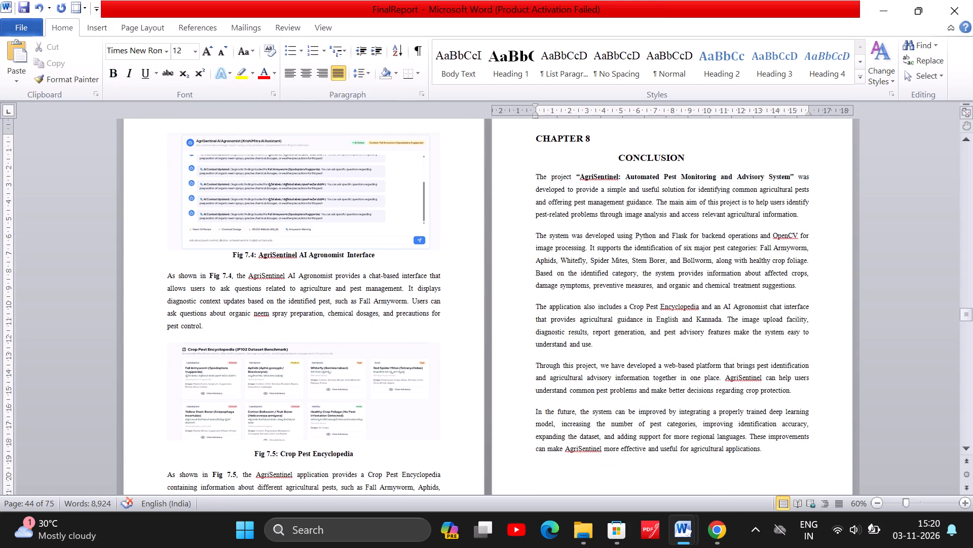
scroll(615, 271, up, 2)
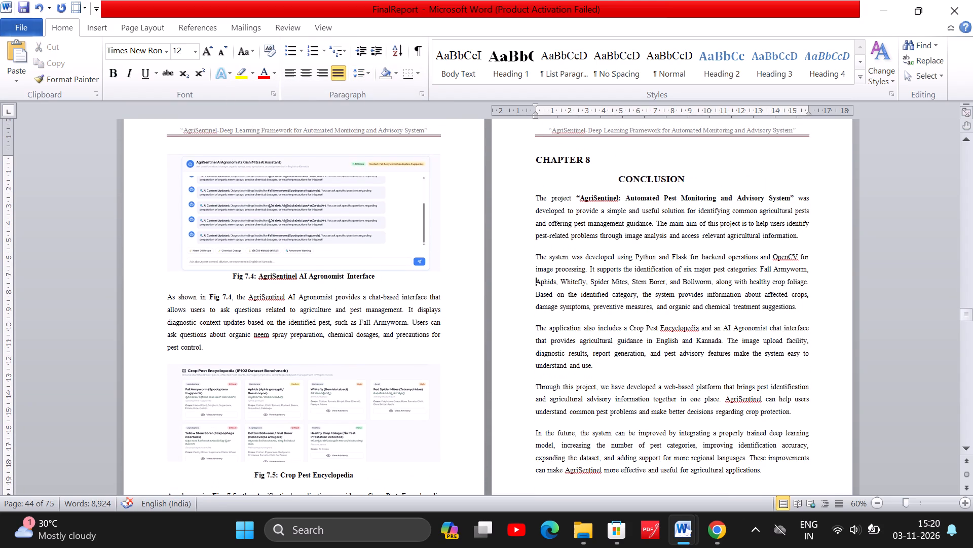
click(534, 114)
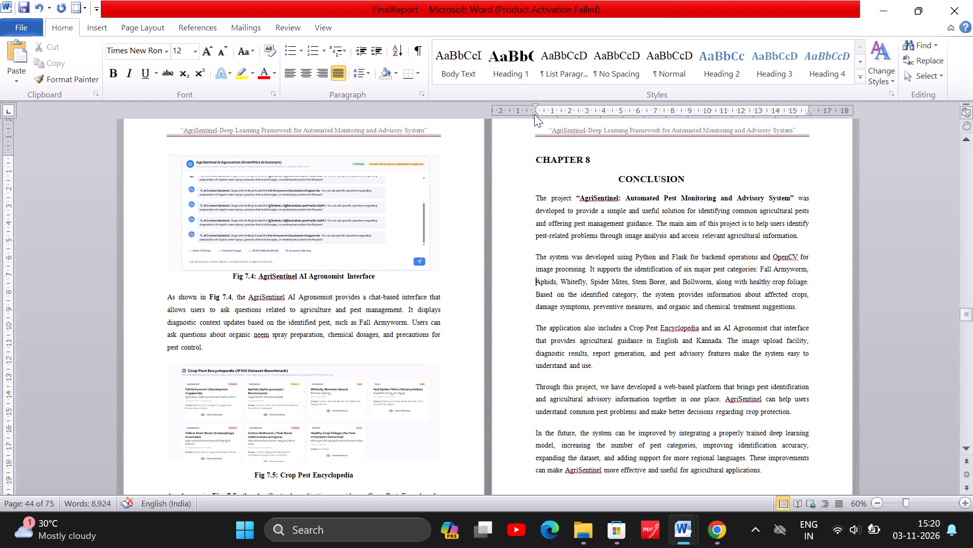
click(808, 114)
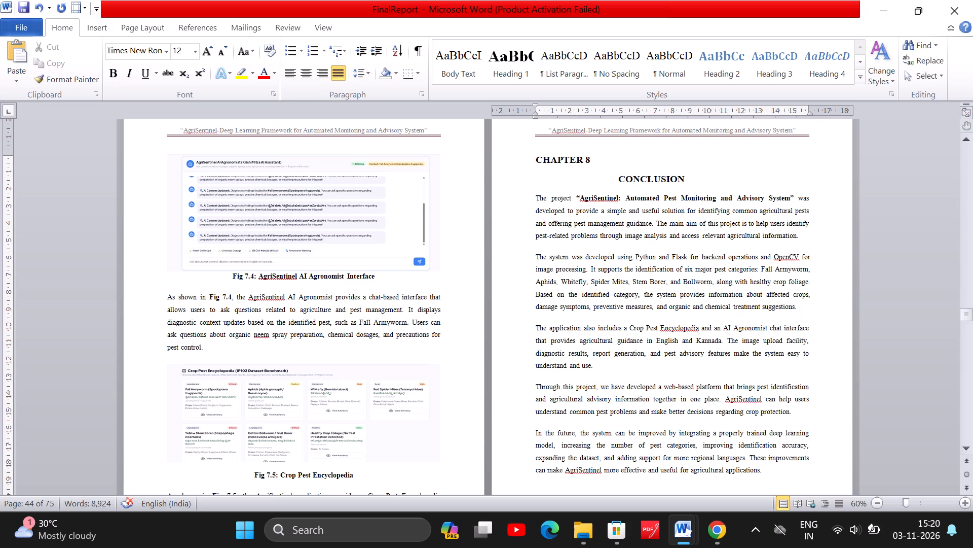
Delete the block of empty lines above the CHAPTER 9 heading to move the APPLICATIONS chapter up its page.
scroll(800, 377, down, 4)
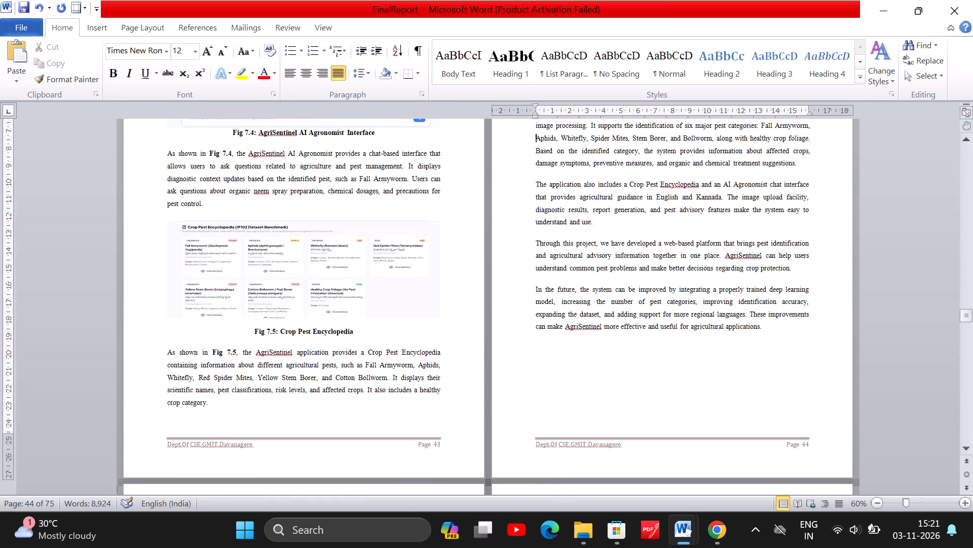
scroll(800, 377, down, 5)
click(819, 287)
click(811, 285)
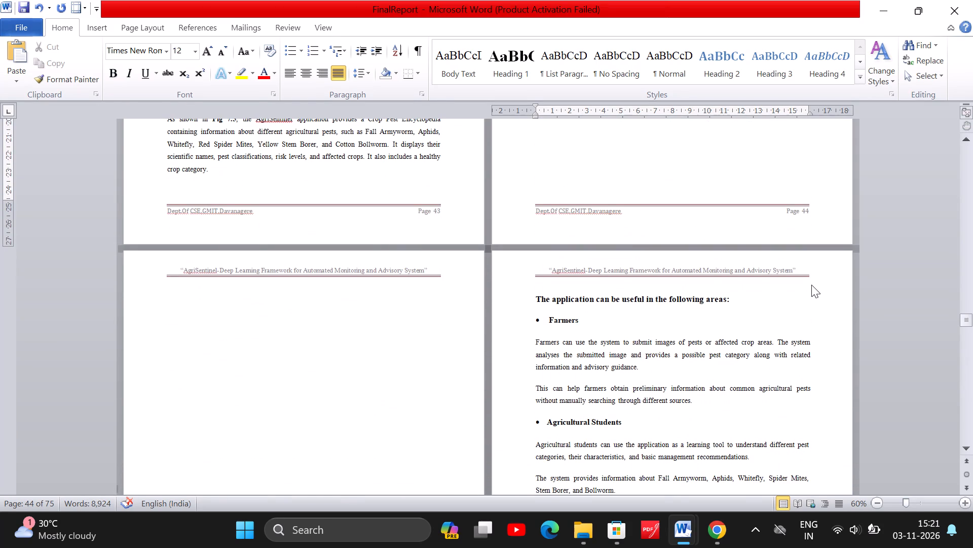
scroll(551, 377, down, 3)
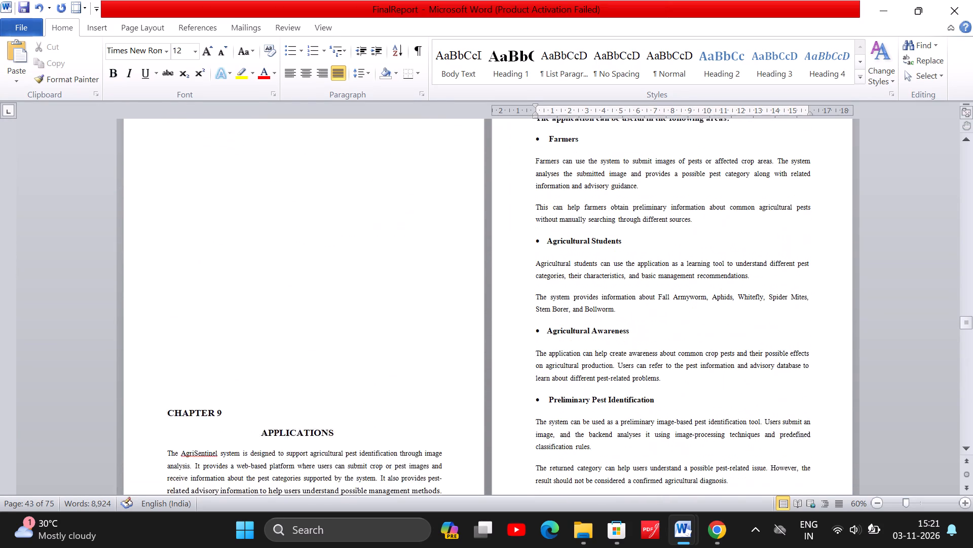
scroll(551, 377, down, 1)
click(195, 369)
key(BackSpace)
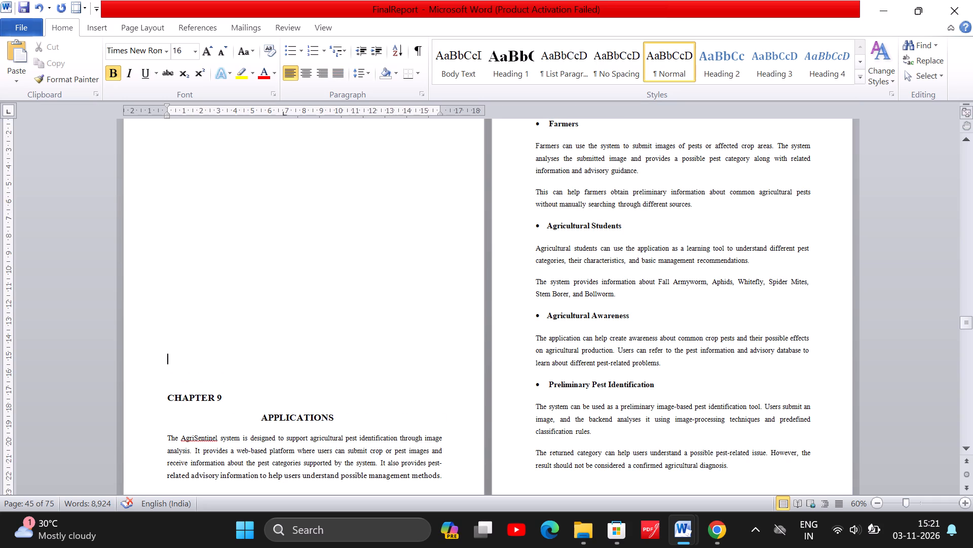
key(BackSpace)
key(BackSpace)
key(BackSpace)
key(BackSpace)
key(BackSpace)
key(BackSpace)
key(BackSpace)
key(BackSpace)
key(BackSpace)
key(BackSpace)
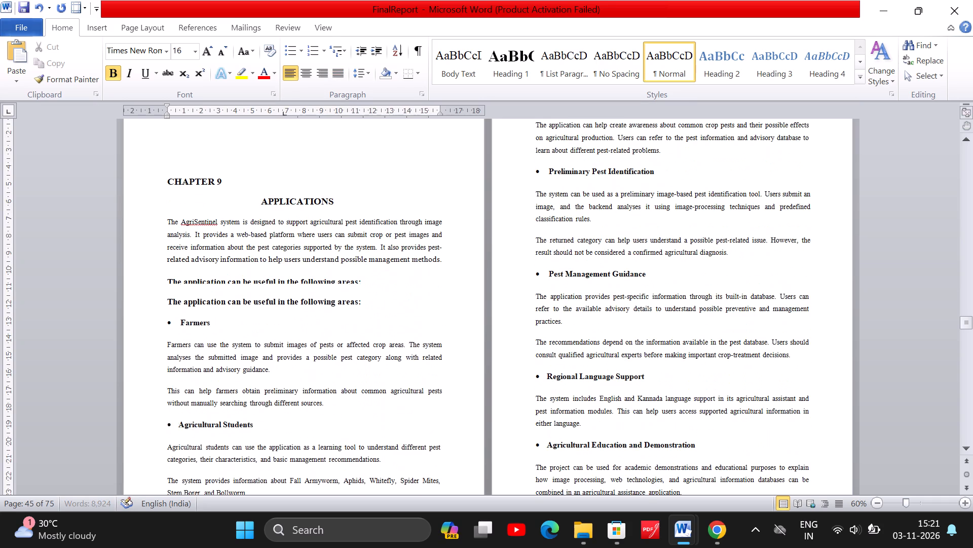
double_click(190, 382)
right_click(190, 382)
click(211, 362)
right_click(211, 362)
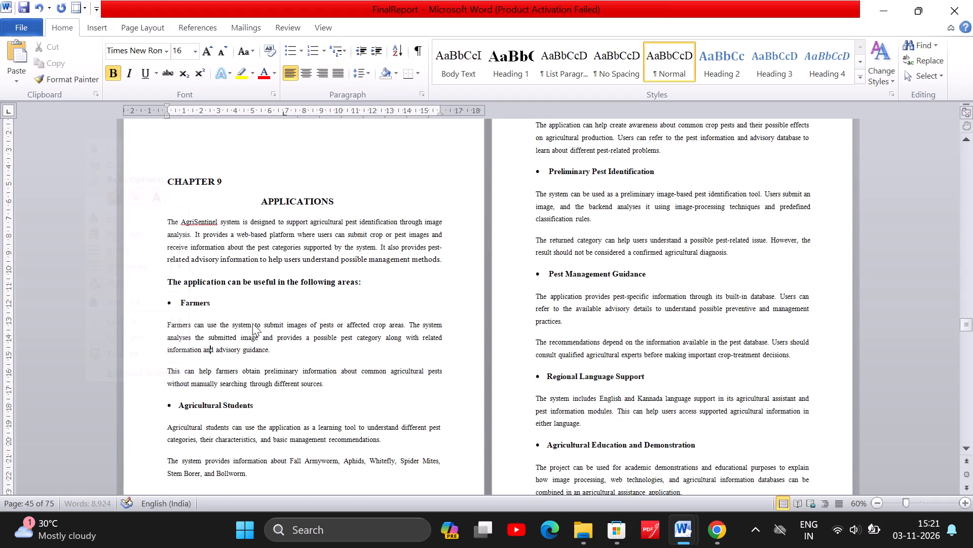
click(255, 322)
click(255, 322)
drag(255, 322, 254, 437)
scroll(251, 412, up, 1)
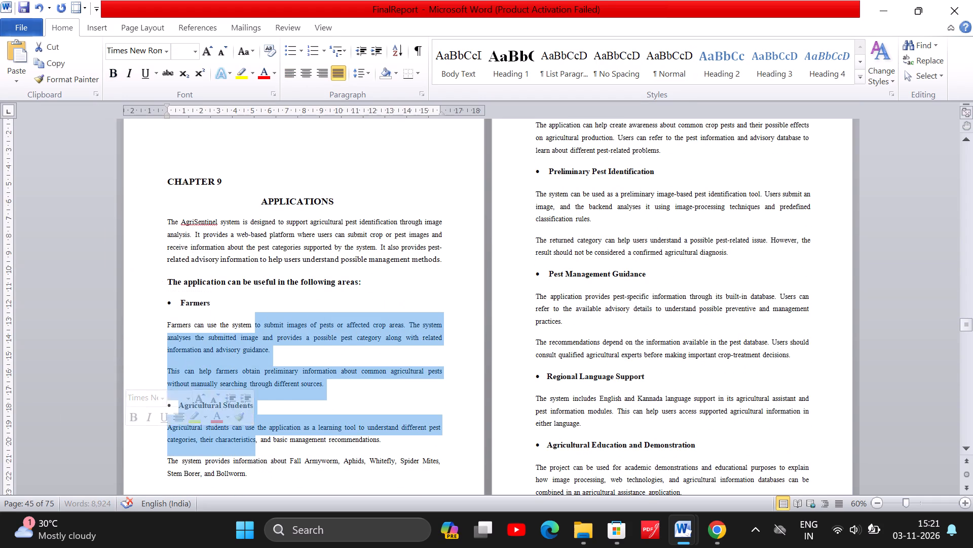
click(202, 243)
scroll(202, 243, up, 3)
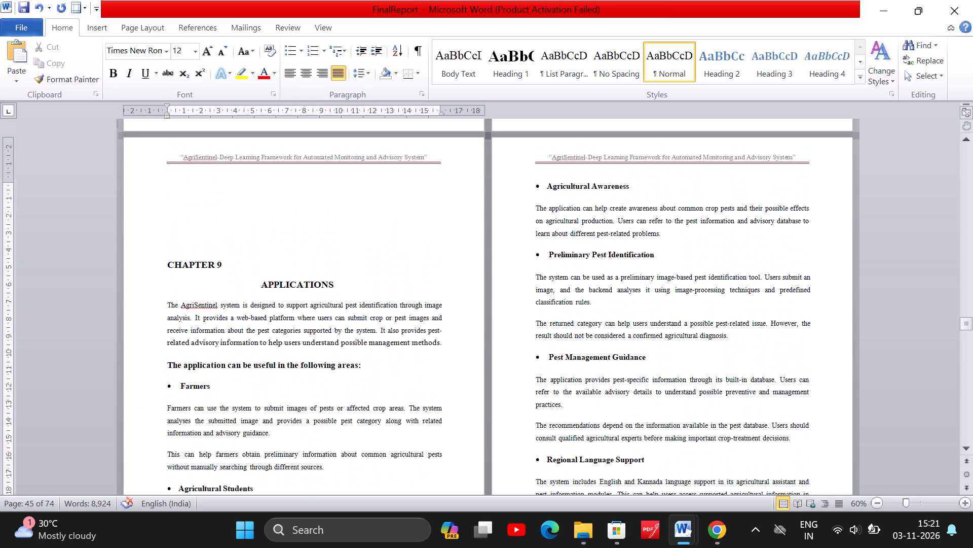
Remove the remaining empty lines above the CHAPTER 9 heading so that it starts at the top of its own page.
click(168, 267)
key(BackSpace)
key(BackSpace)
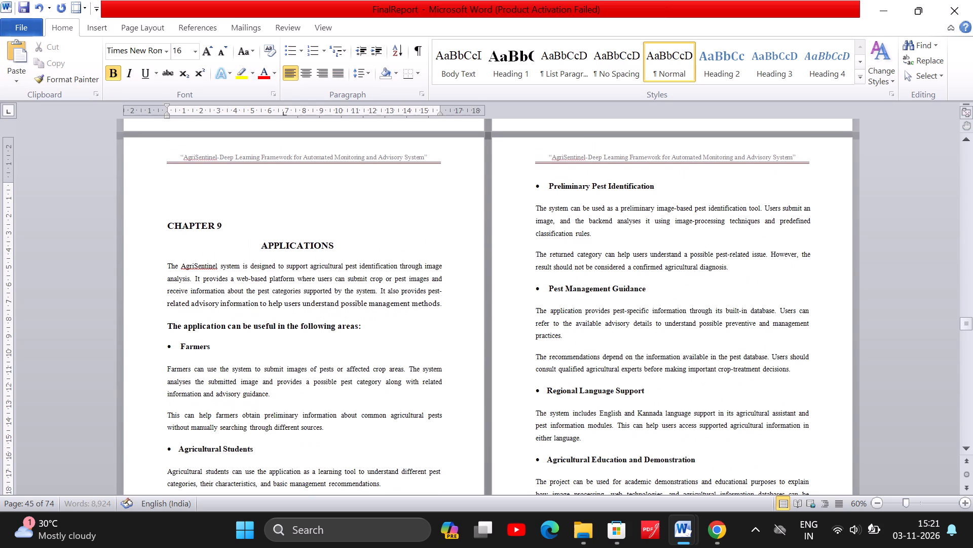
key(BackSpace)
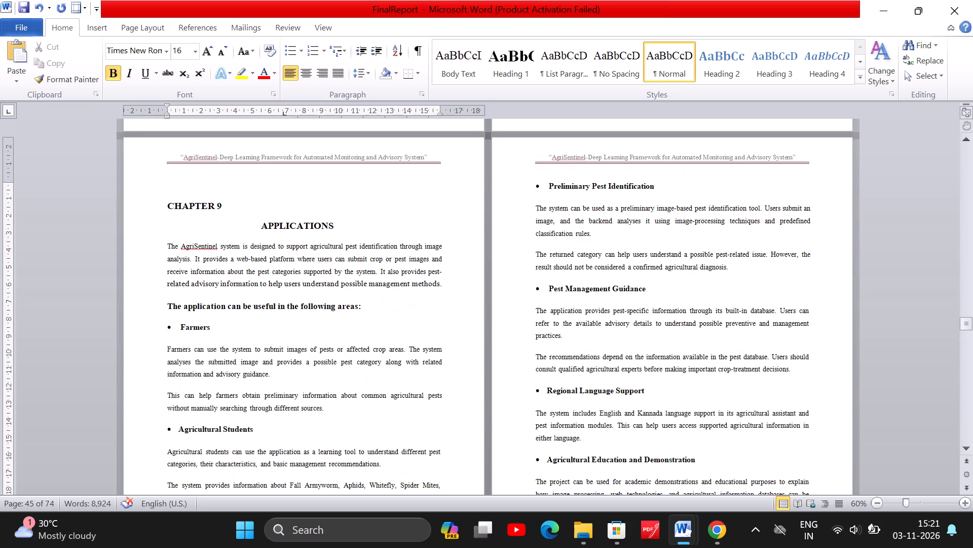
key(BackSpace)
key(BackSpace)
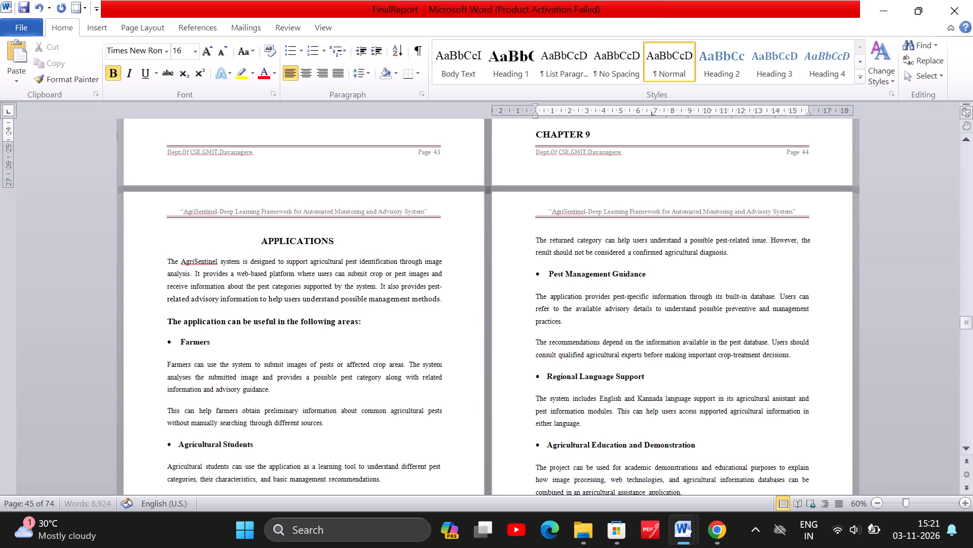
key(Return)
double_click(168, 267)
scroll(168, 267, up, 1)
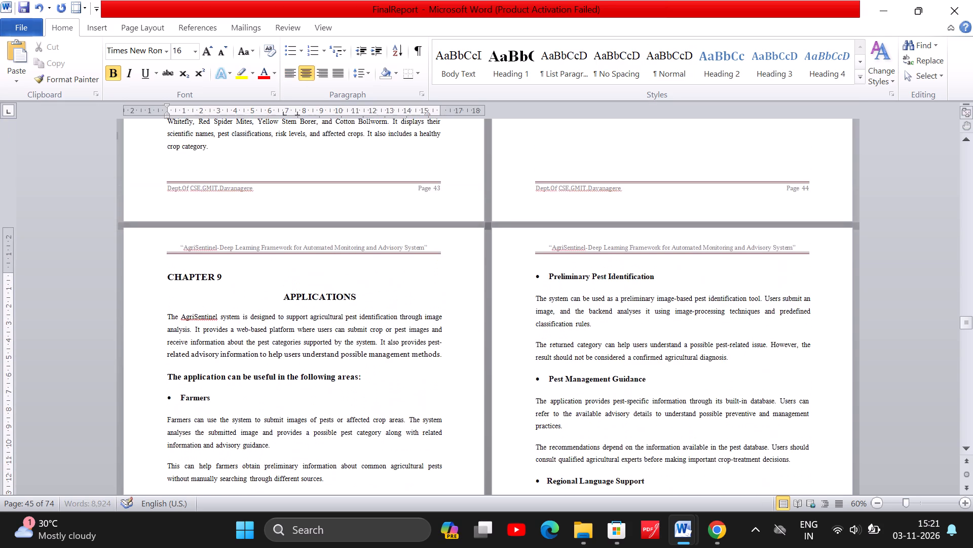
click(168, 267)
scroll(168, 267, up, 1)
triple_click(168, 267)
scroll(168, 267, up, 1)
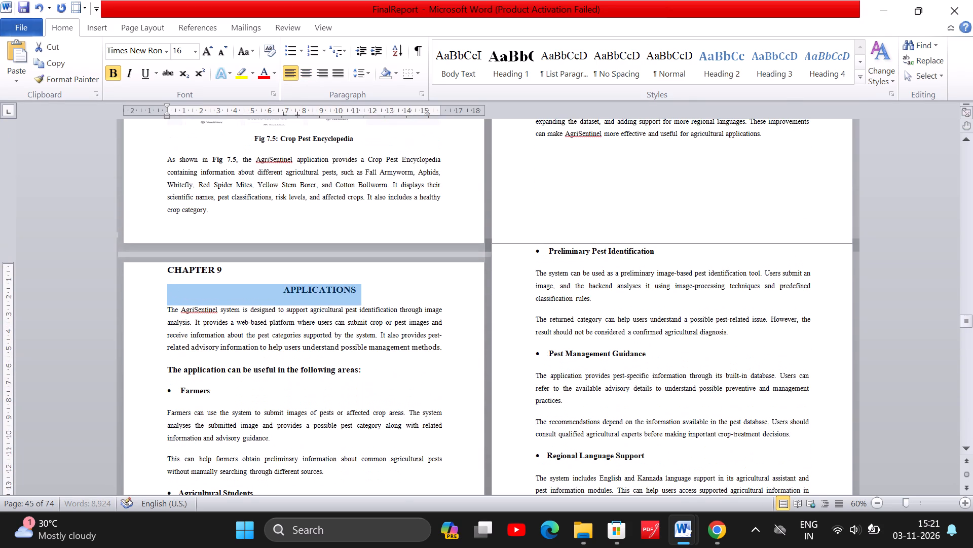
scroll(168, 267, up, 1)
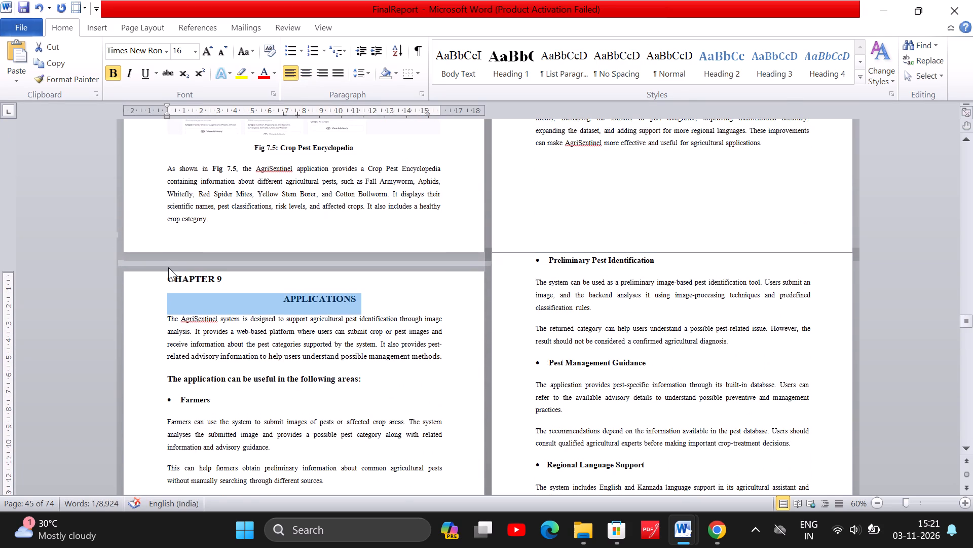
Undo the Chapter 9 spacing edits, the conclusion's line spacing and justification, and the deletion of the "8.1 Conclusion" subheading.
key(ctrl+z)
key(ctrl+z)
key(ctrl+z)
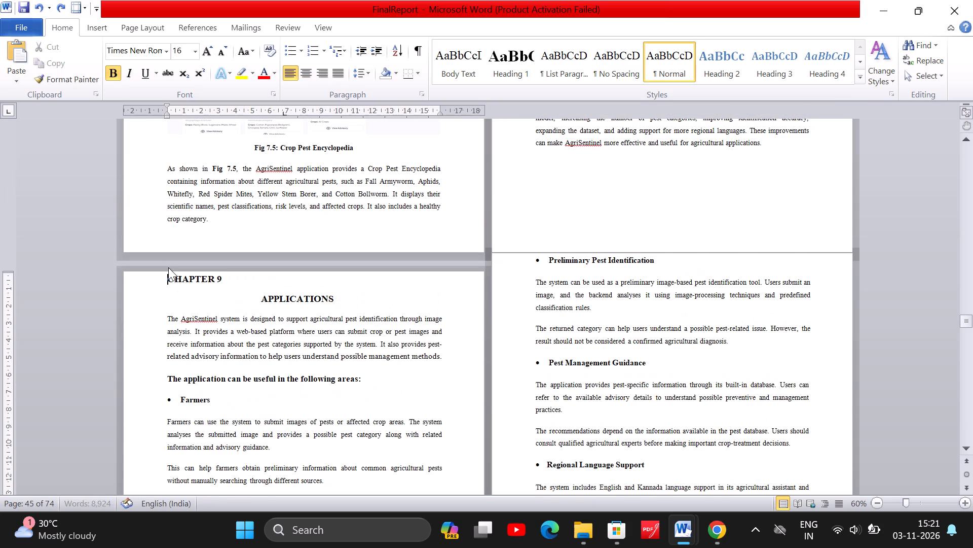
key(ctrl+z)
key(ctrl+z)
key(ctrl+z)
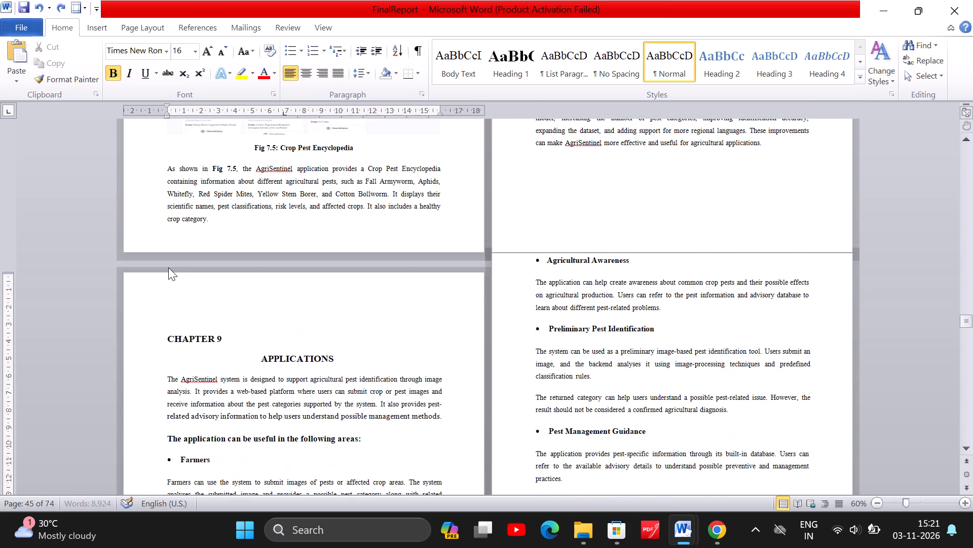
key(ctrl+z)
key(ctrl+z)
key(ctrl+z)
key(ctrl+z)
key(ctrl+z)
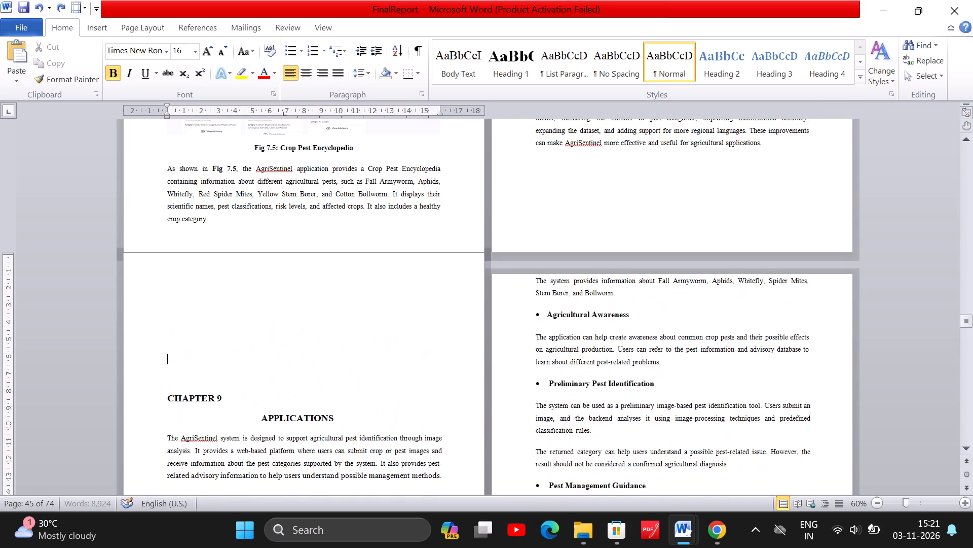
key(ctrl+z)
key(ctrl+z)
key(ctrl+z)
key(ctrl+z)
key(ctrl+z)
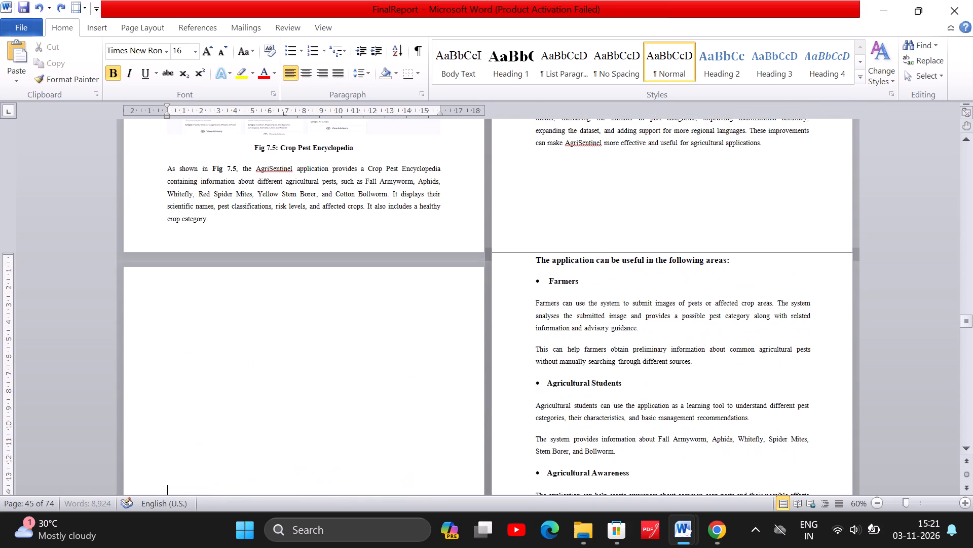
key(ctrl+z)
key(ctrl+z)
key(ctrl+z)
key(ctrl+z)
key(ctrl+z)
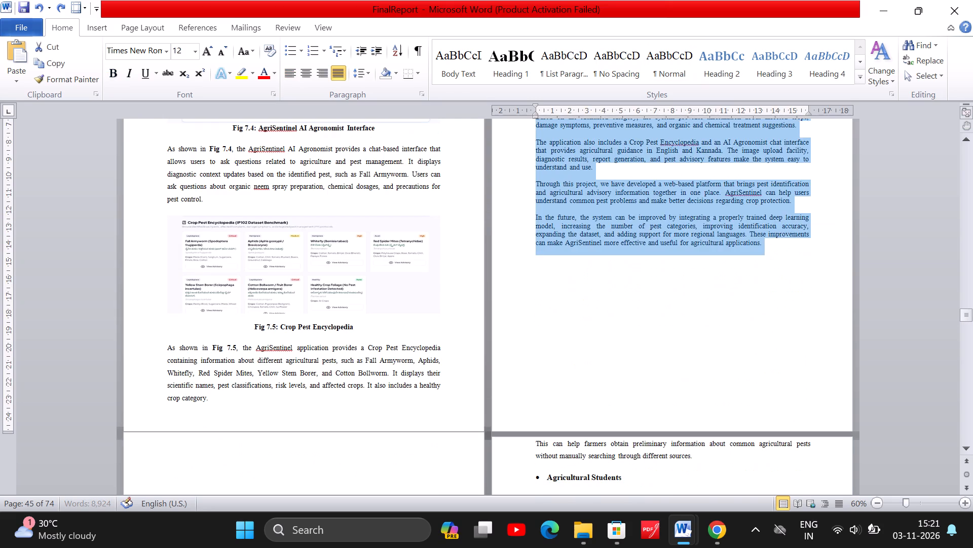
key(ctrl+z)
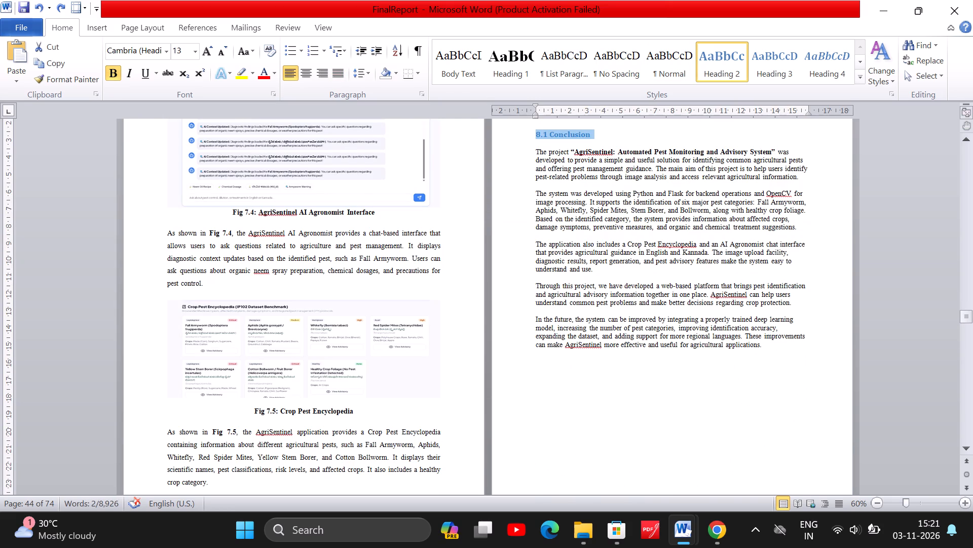
Zoom out to 20% and examine the page layout of the chapters around the conclusion.
ctrl+scroll(168, 267, down, 2)
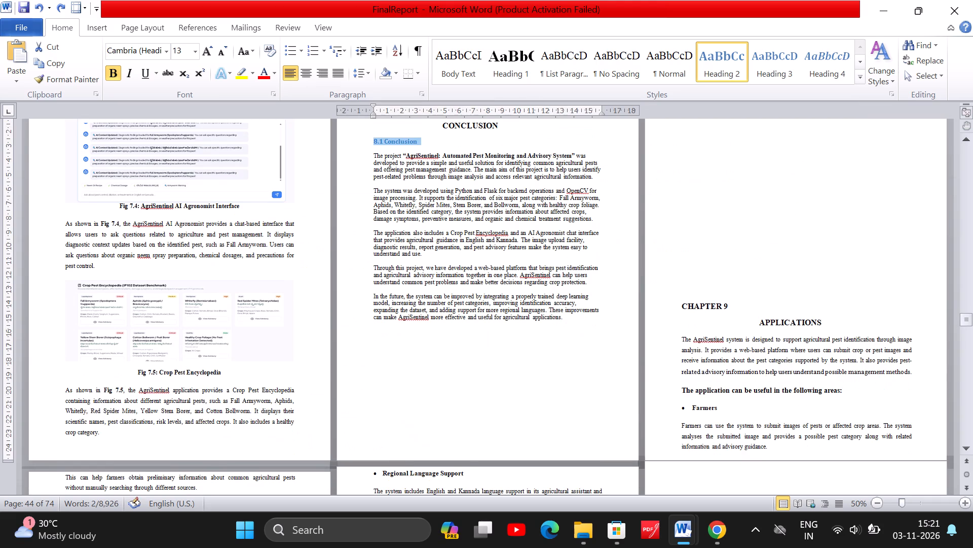
ctrl+scroll(149, 298, down, 5)
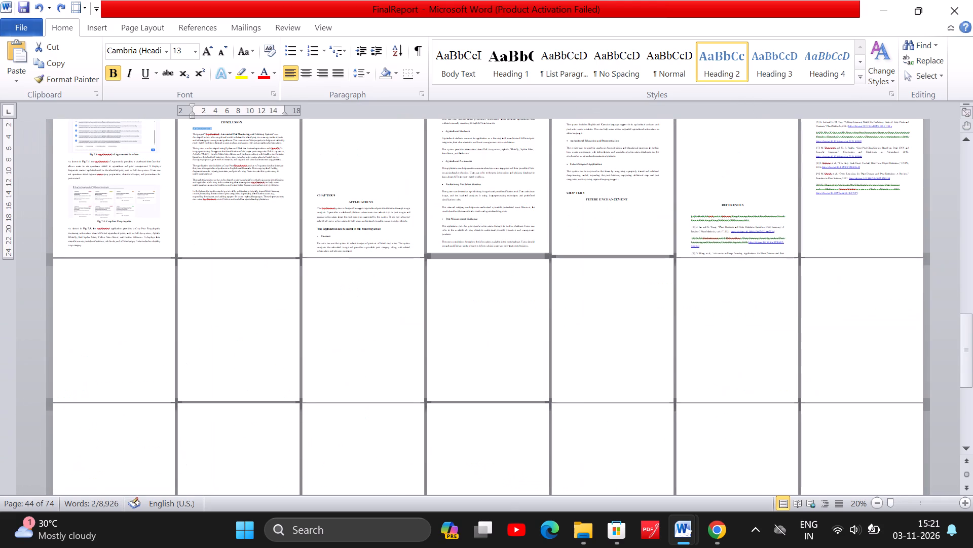
scroll(149, 298, up, 9)
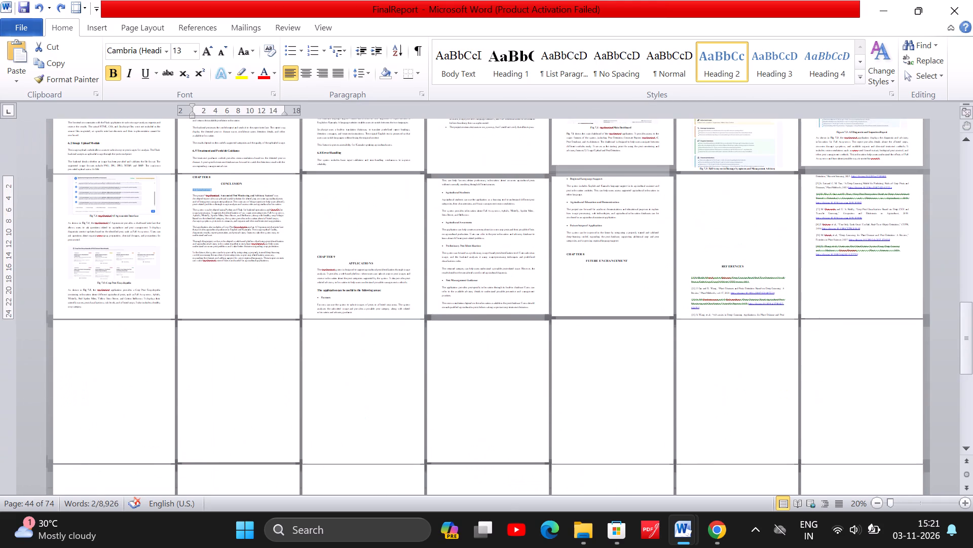
scroll(149, 298, up, 5)
scroll(149, 298, down, 1)
scroll(149, 298, up, 8)
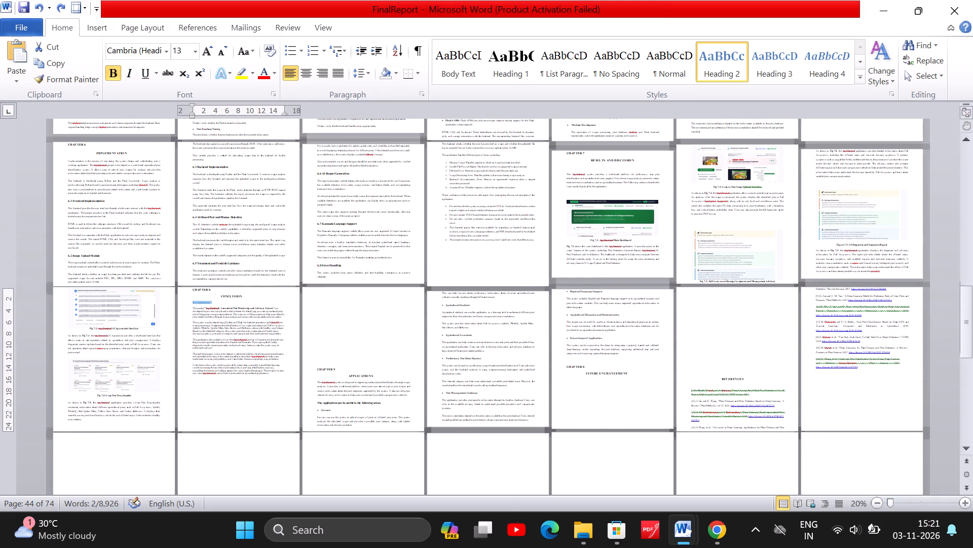
scroll(149, 298, up, 6)
scroll(149, 298, down, 1)
scroll(149, 298, up, 1)
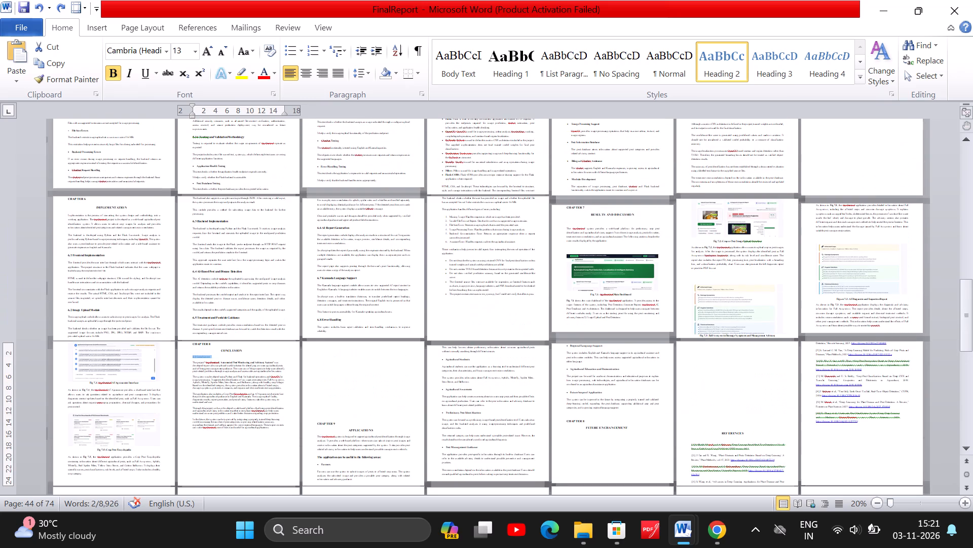
scroll(149, 298, up, 10)
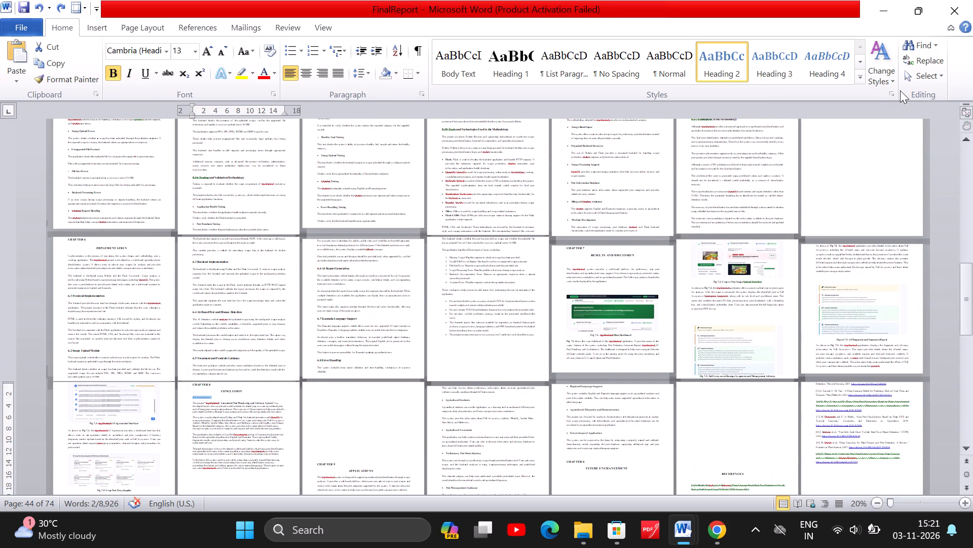
Switch to File Explorer and open the FinalReport Word document from the Desktop folder.
click(570, 537)
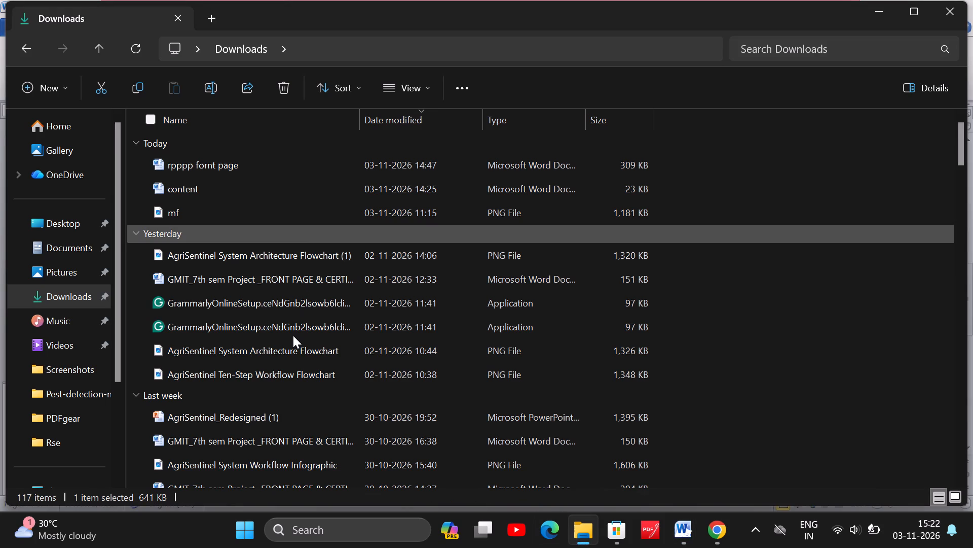
scroll(293, 335, down, 1)
click(40, 235)
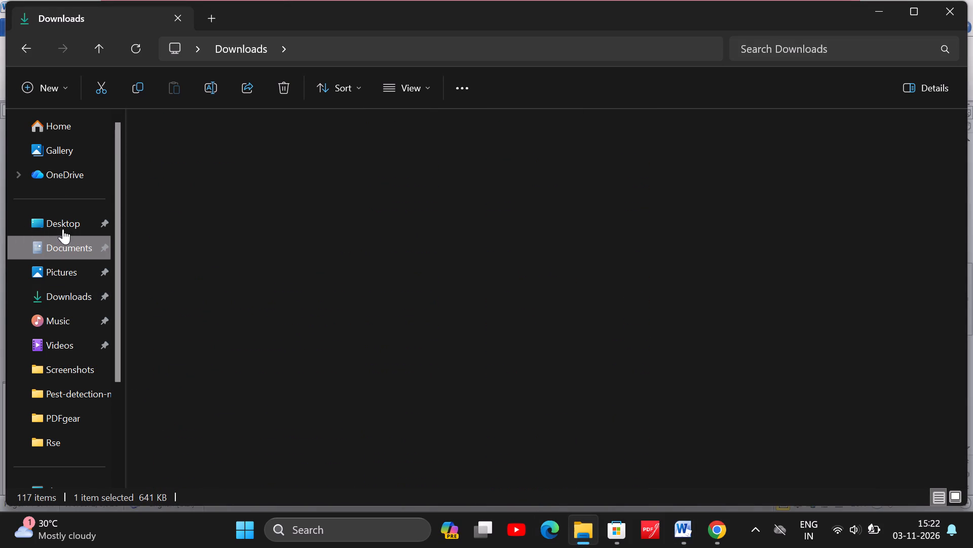
click(63, 228)
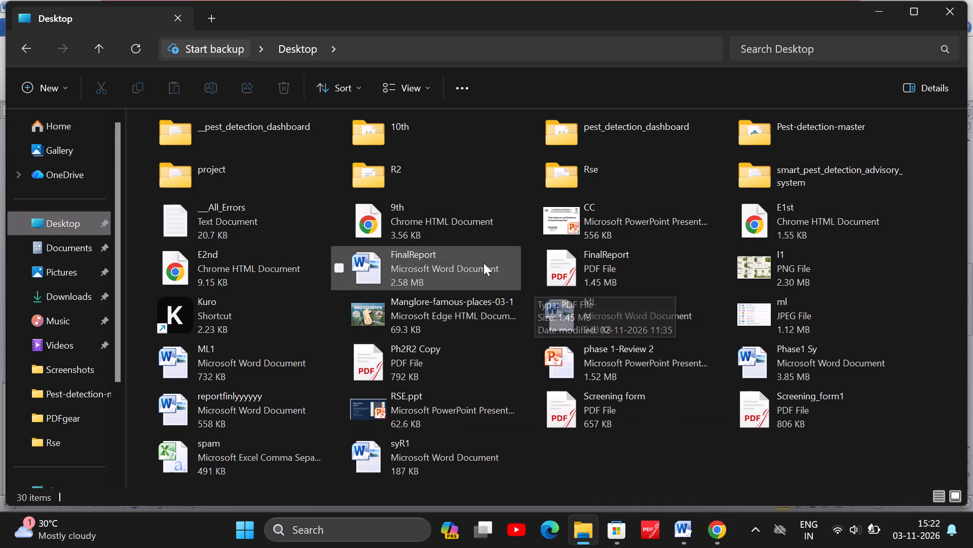
double_click(470, 261)
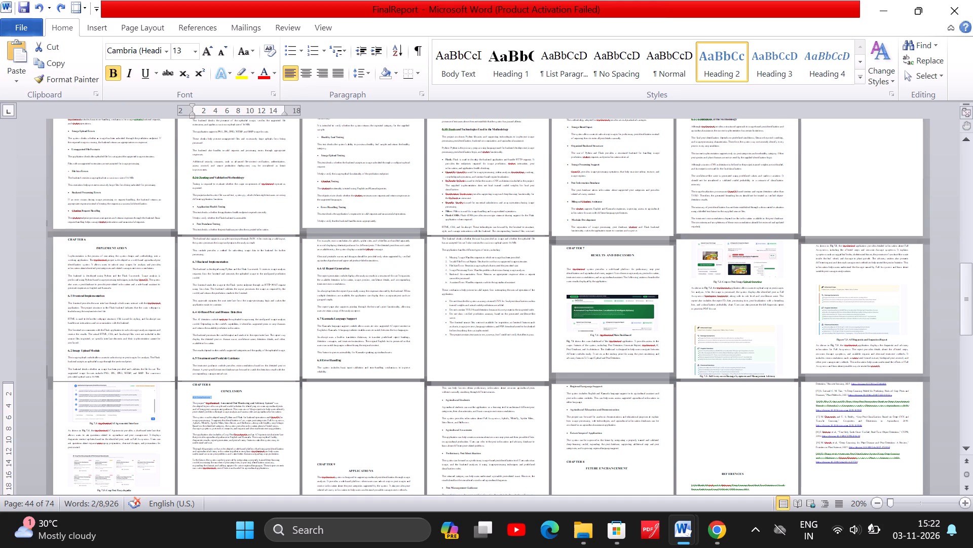
Close the FinalReport document without saving the changes.
scroll(509, 336, up, 10)
scroll(509, 336, up, 13)
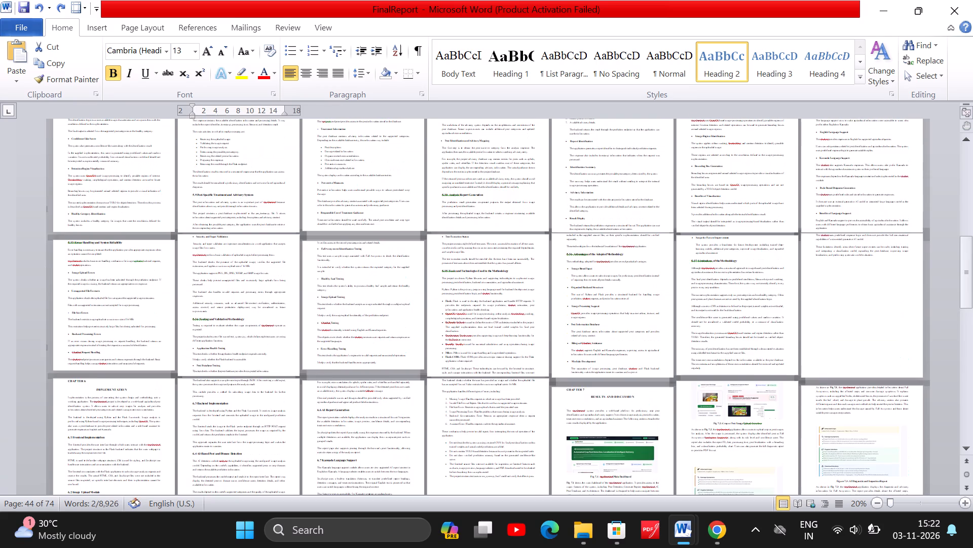
scroll(509, 336, up, 20)
scroll(509, 336, up, 9)
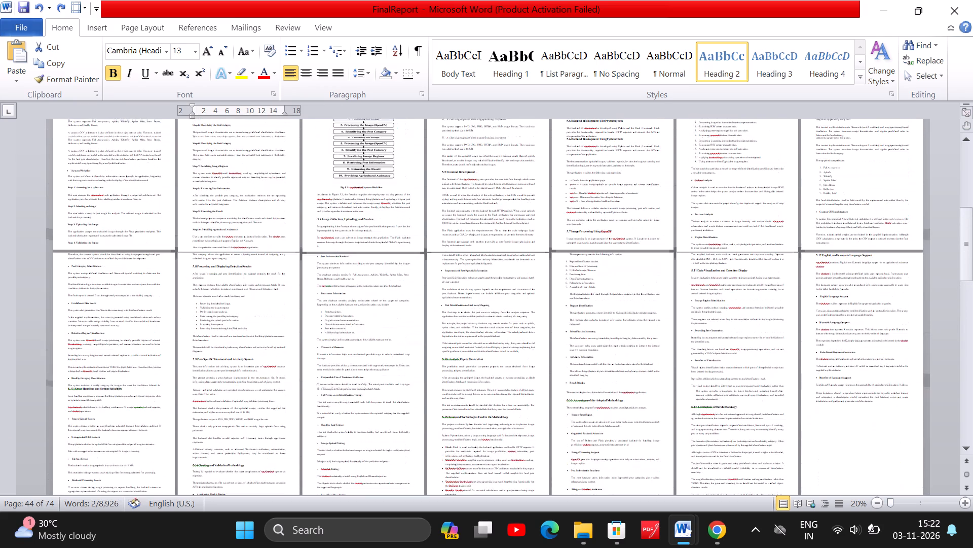
scroll(509, 336, up, 20)
scroll(509, 336, up, 3)
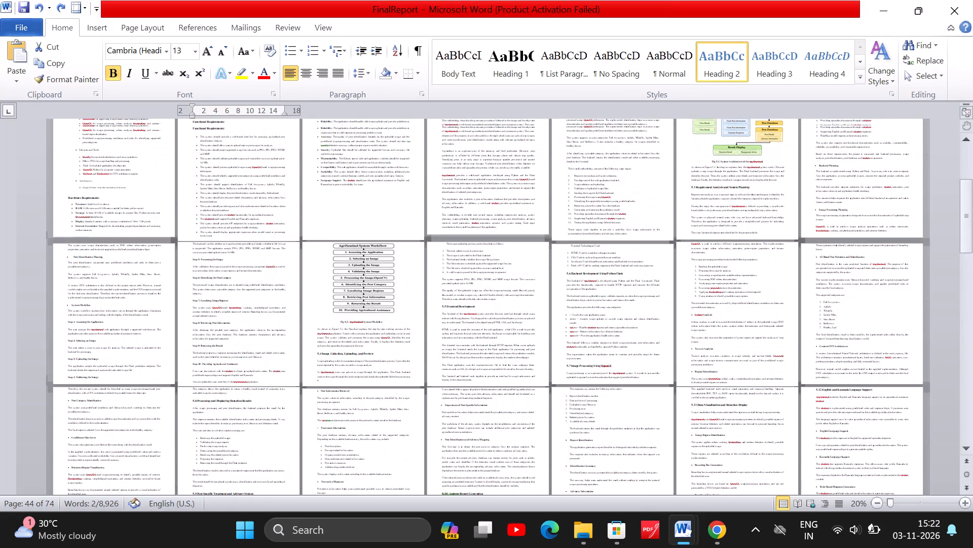
click(956, 11)
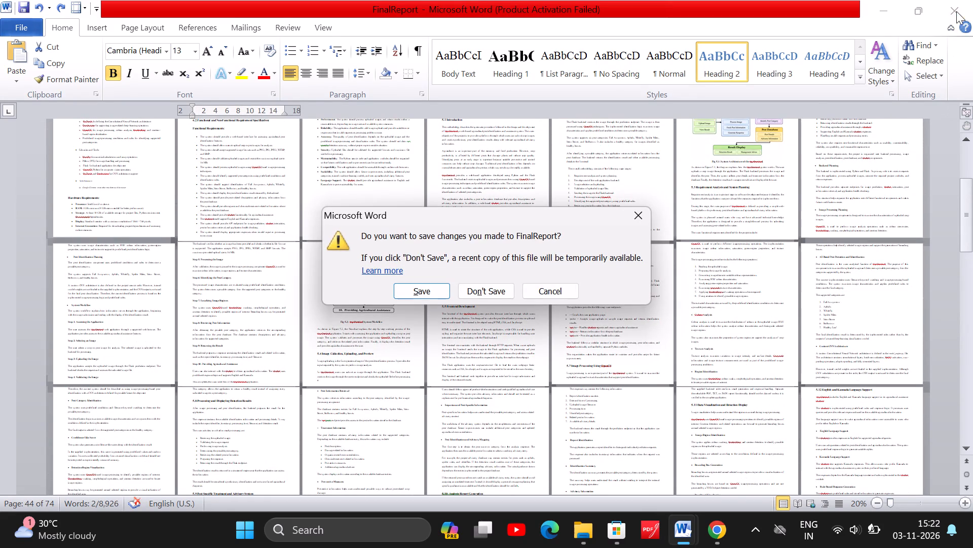
click(485, 292)
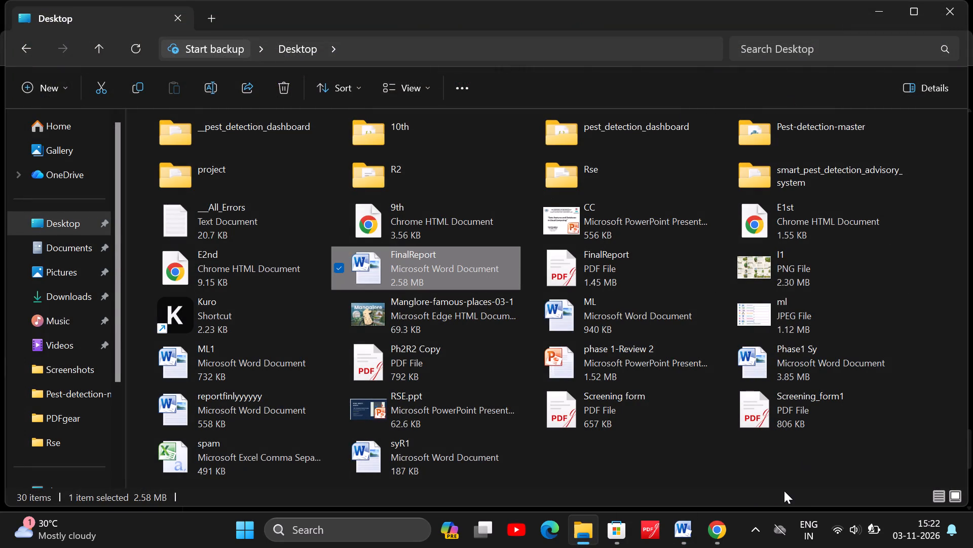
Open the FinalReport Word document from the Desktop folder.
triple_click(453, 265)
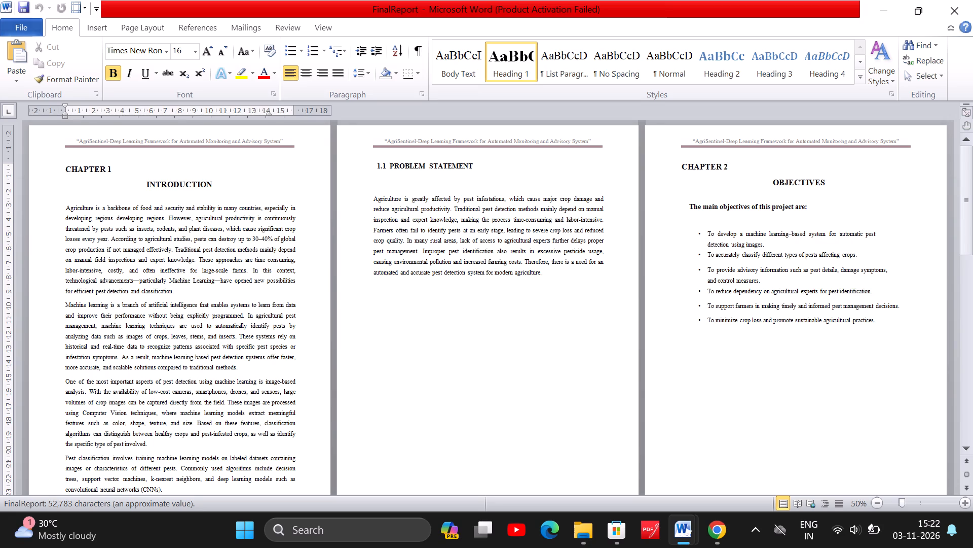
Examine the report's pages from Chapter 1 through to the Chapter 8 Applications page.
scroll(453, 265, down, 7)
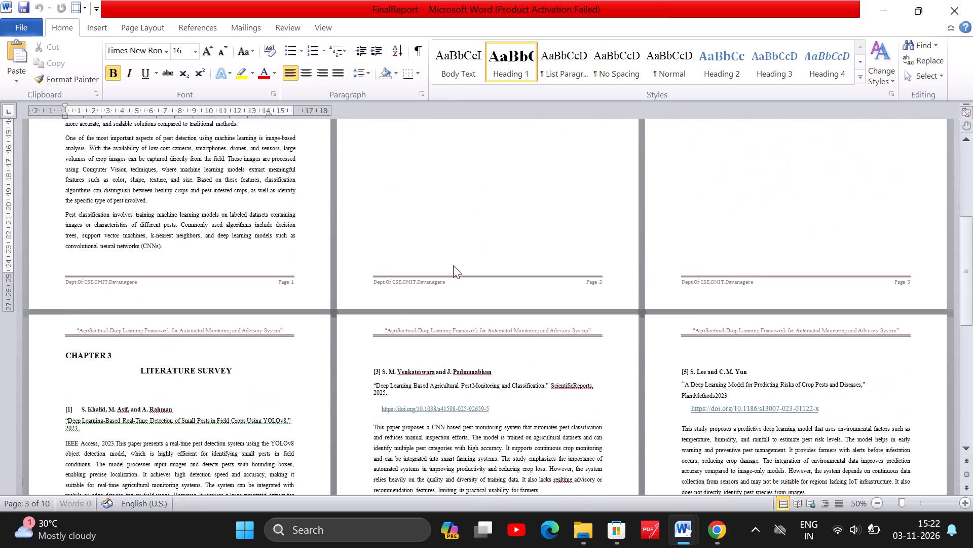
scroll(453, 265, down, 12)
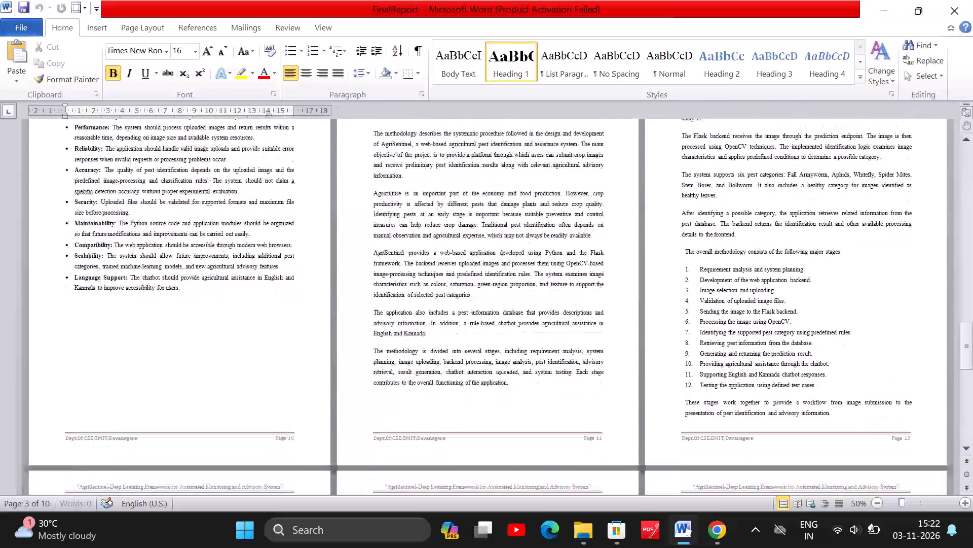
scroll(453, 265, down, 10)
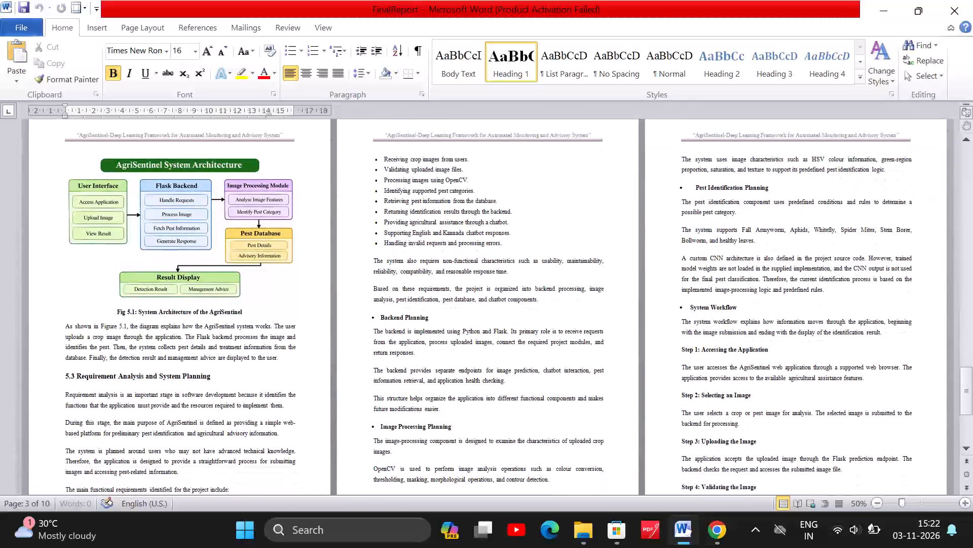
scroll(453, 265, down, 17)
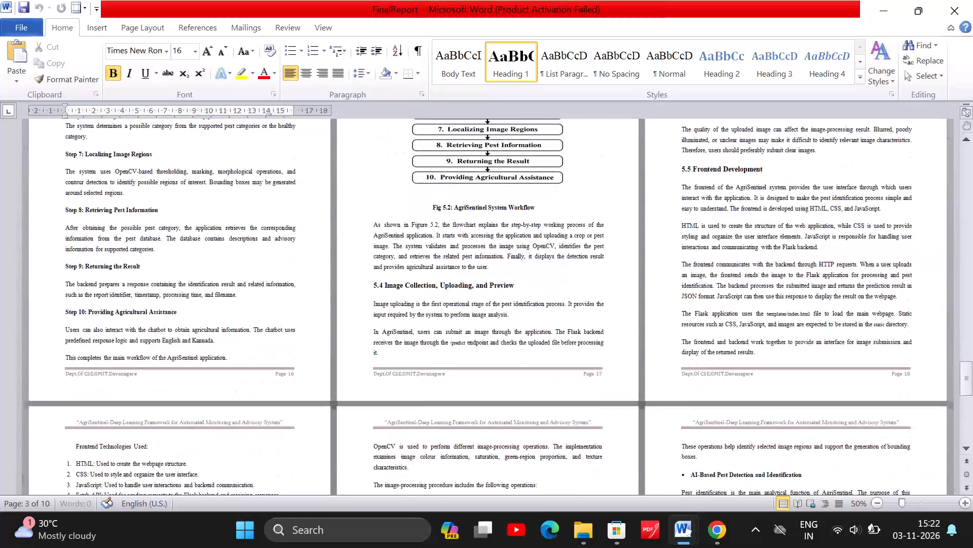
scroll(453, 265, down, 12)
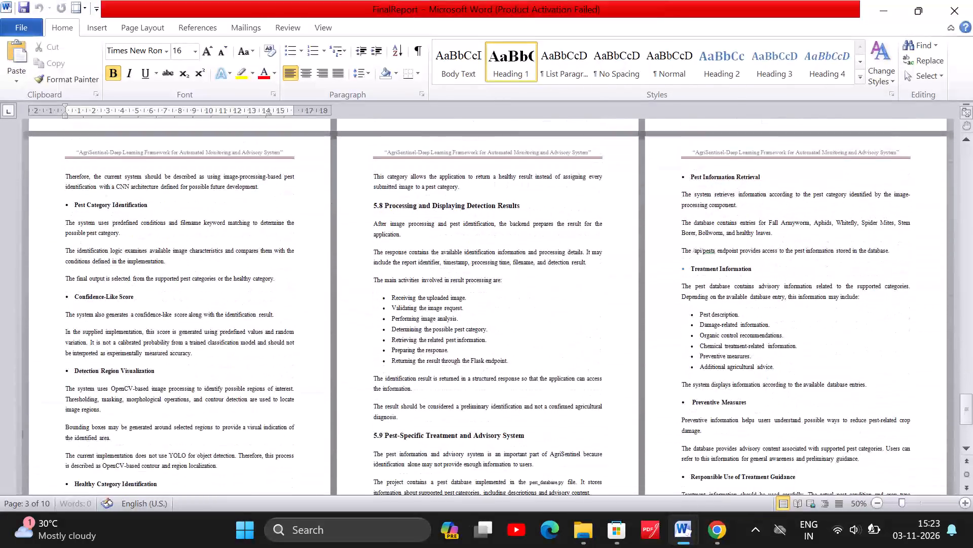
scroll(453, 265, down, 15)
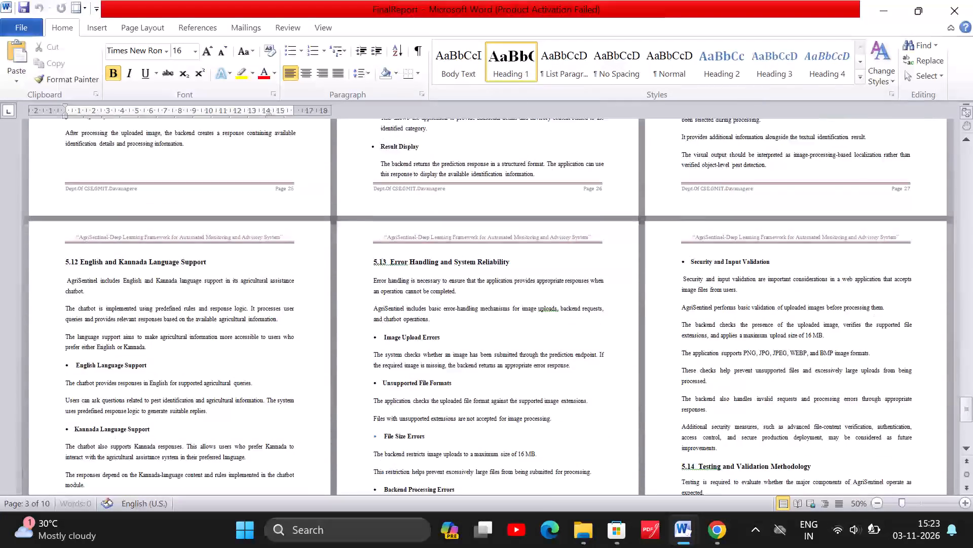
scroll(453, 265, down, 12)
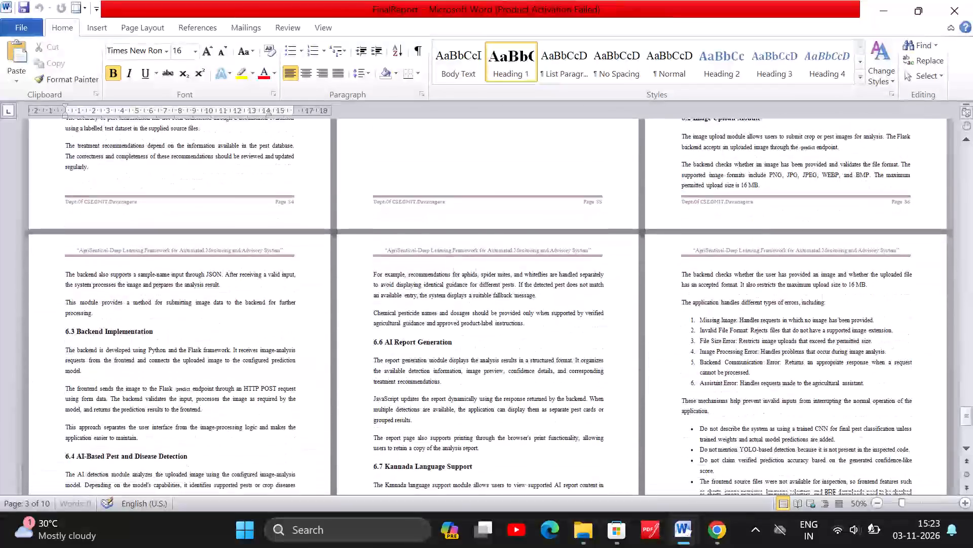
scroll(453, 265, down, 8)
scroll(453, 265, up, 4)
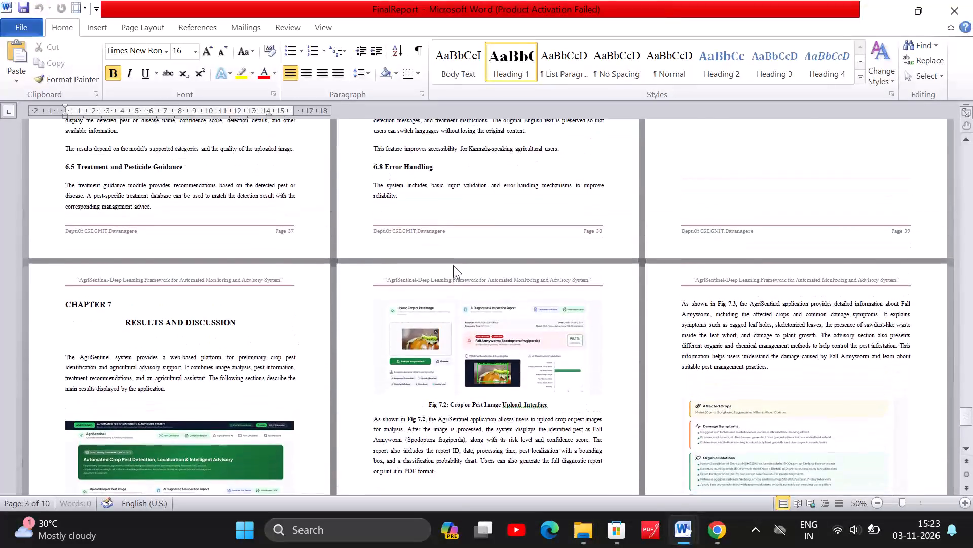
scroll(453, 265, up, 11)
scroll(453, 265, down, 4)
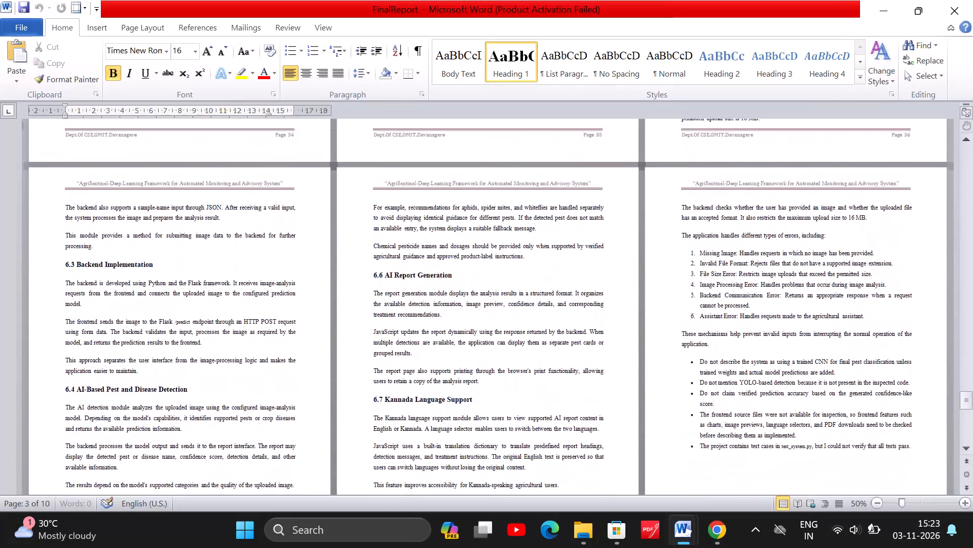
scroll(453, 265, down, 8)
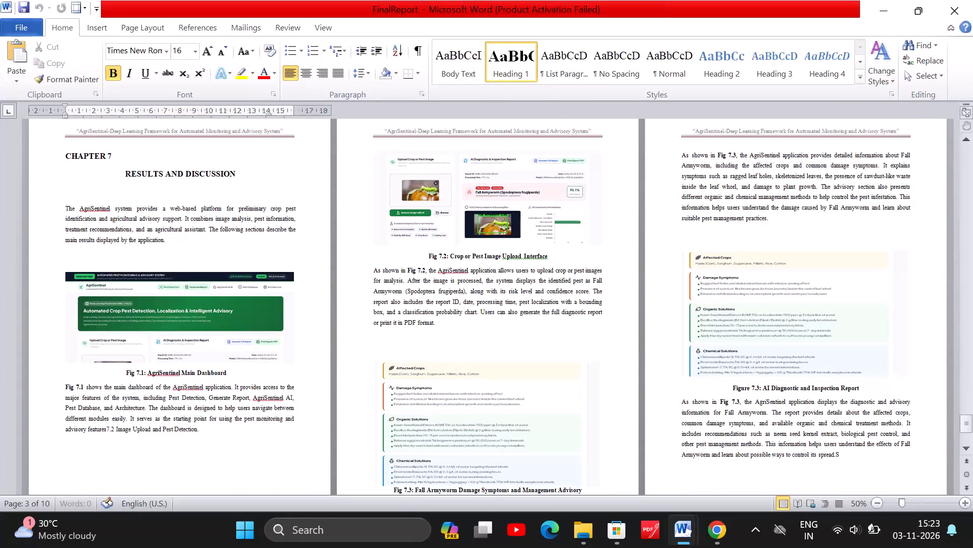
click(453, 265)
scroll(453, 265, down, 11)
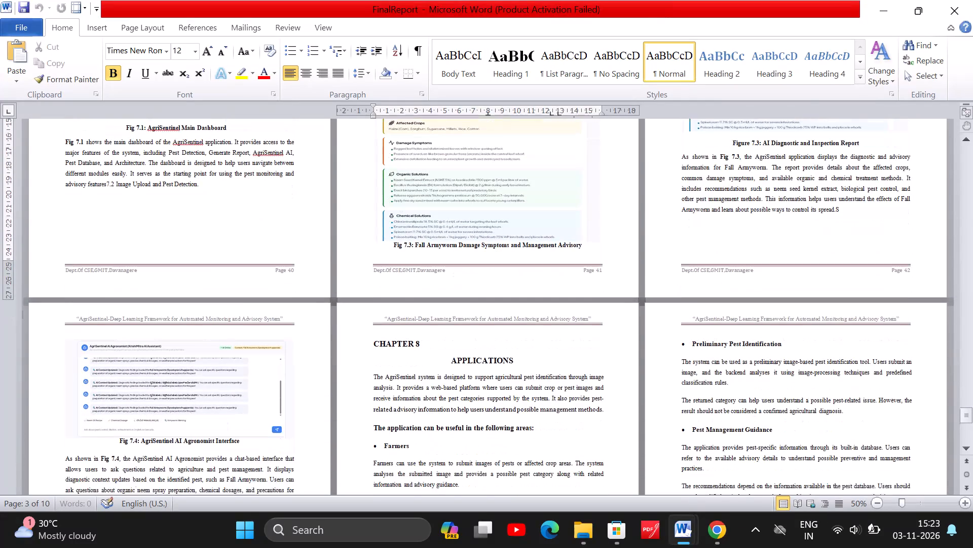
scroll(453, 265, down, 1)
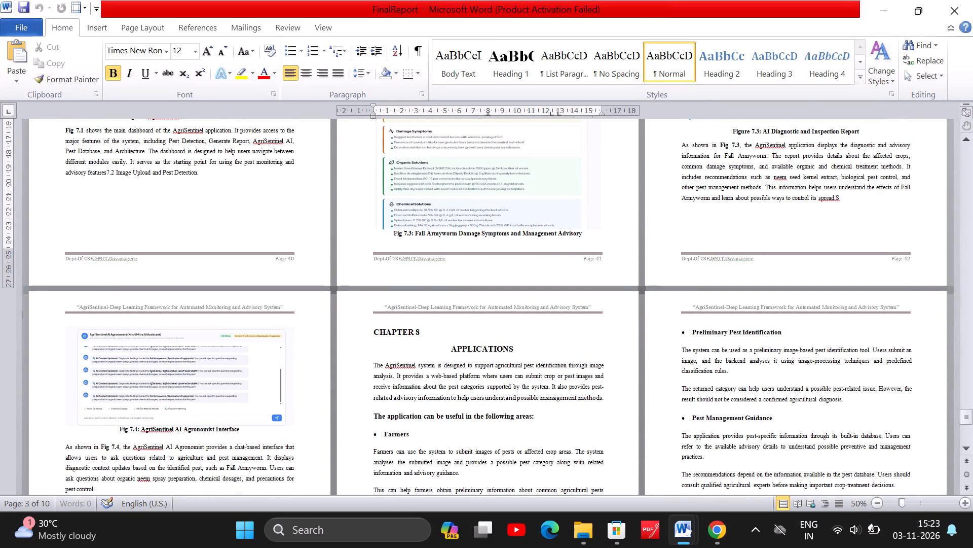
Insert empty lines before the "CHAPTER 8" Applications heading to push it onto the following page, leaving a blank page after Chapter 7.
click(372, 332)
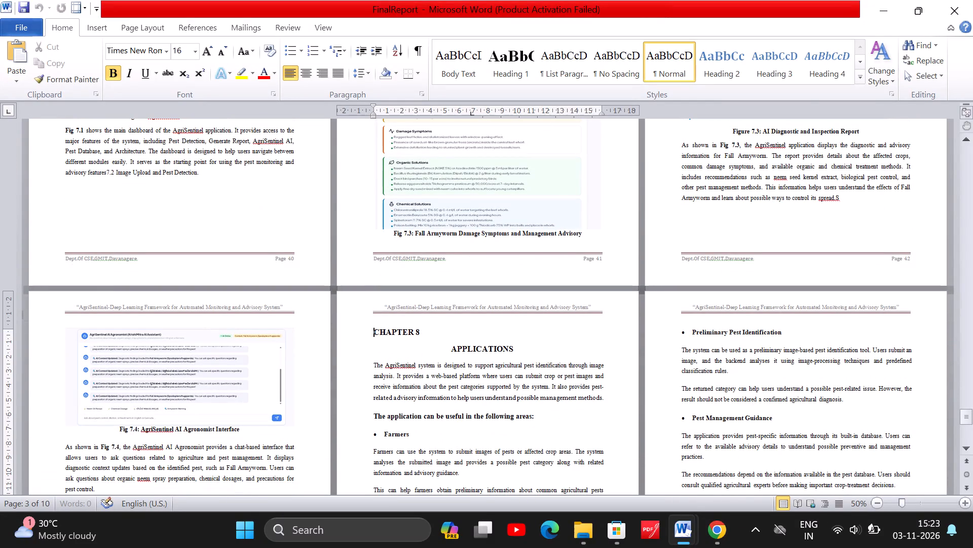
key(Return)
key(Return)
key(Return)
key(Return)
key(Return)
key(Return)
key(Return)
key(Return)
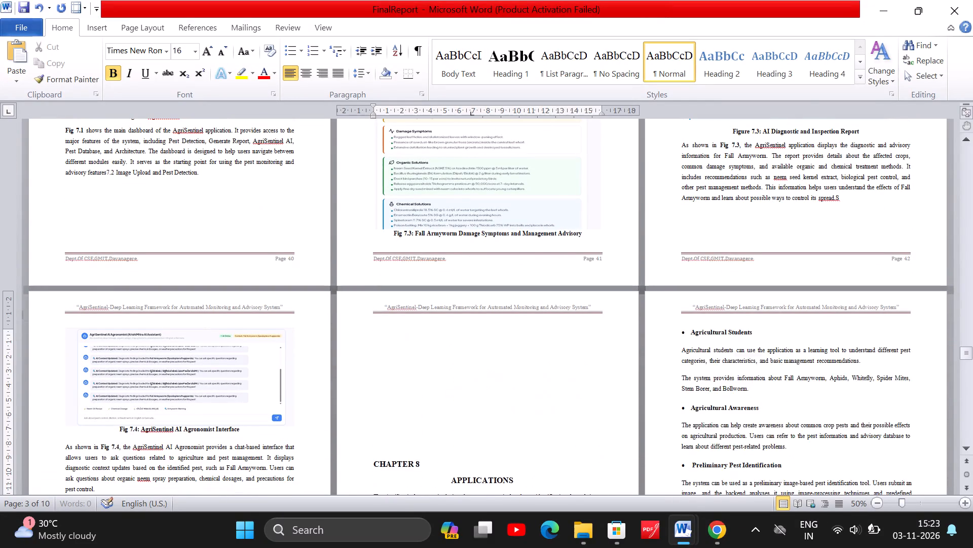
key(Return)
key(Return)
key(Return)
key(Return)
key(Return)
key(Return)
key(Return)
key(Return)
key(Return)
key(Return)
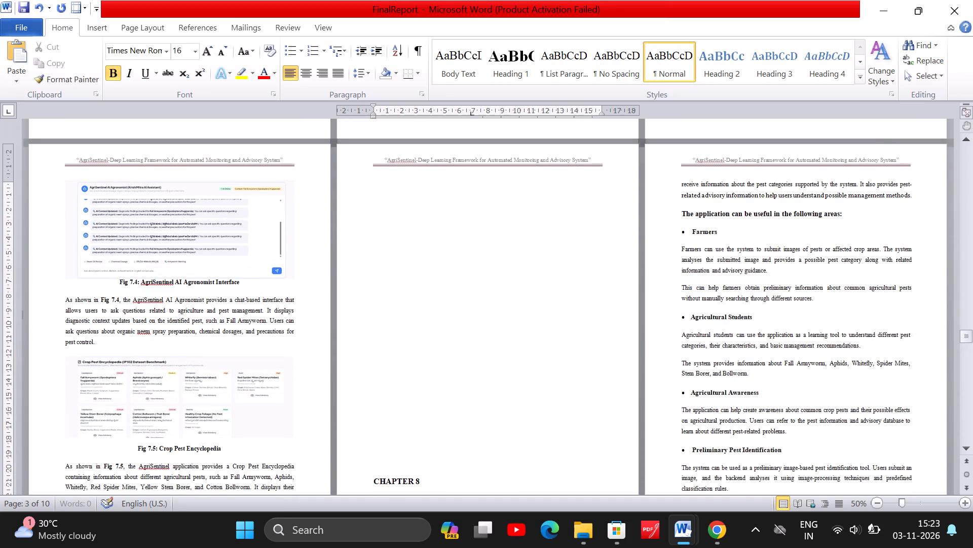
key(Return)
key(Return)
key(Return)
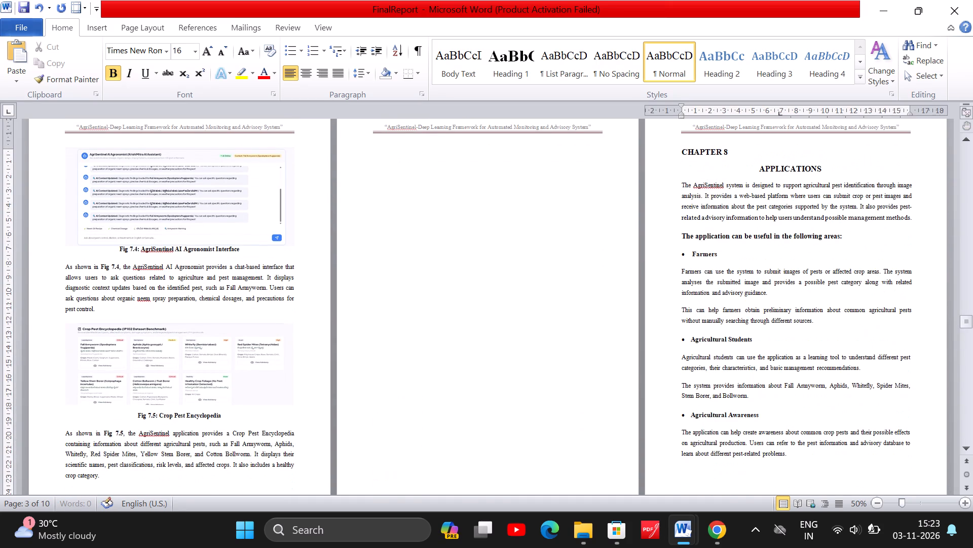
Copy the "CHAPTER 8" heading to the top of the blank page before Applications.
drag(732, 150, 694, 146)
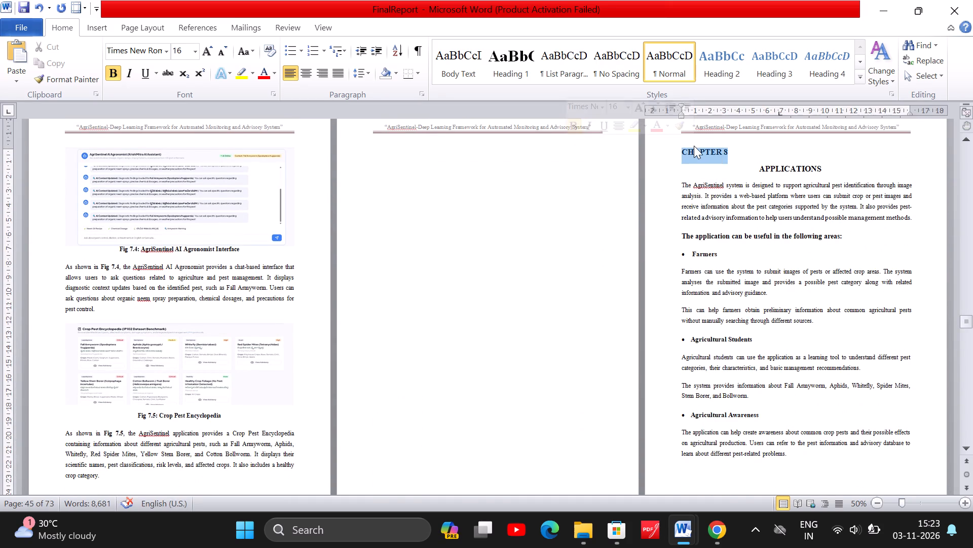
key(ctrl+c)
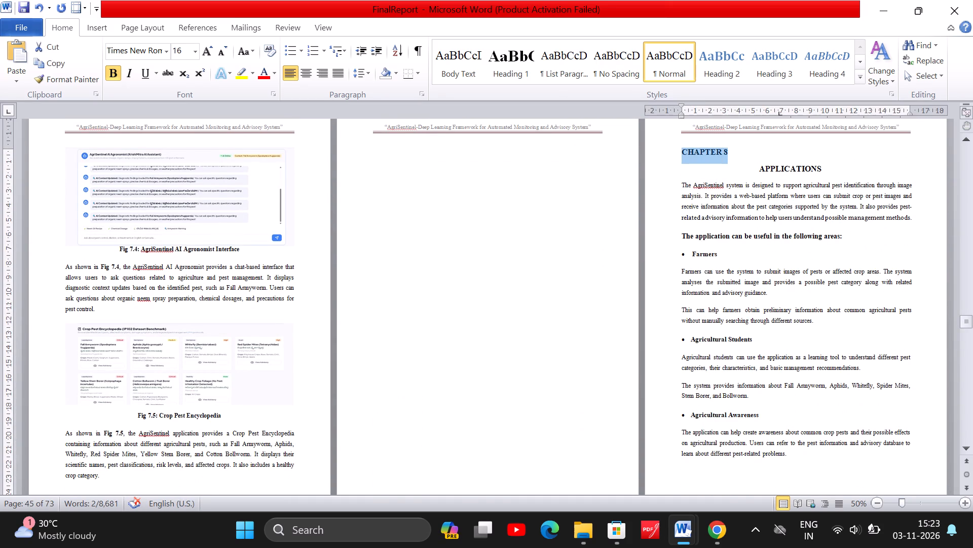
click(382, 161)
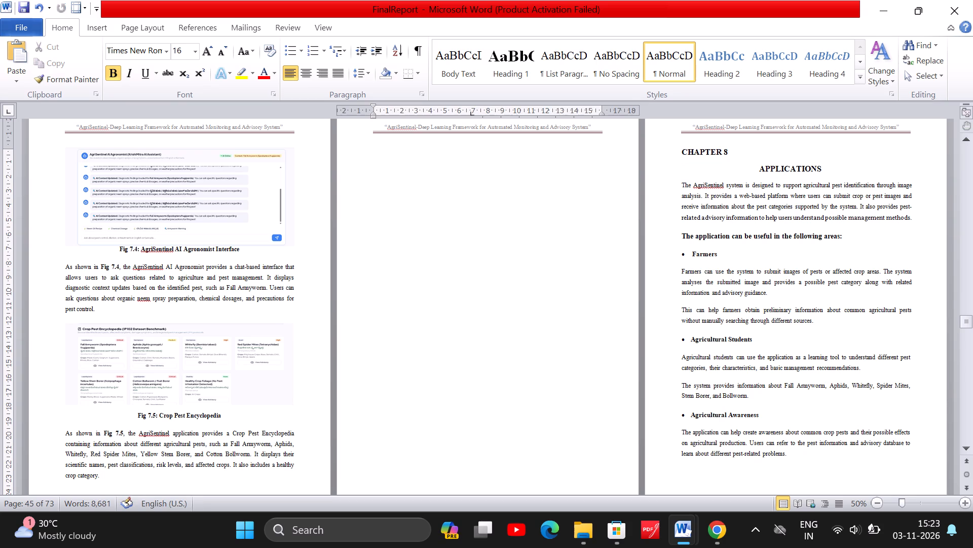
key(ctrl+v)
Insert empty lines before the REFERENCES heading to push it onto the following page, leaving a blank page after the Applications chapter.
scroll(538, 294, down, 5)
scroll(538, 294, up, 1)
scroll(538, 294, down, 2)
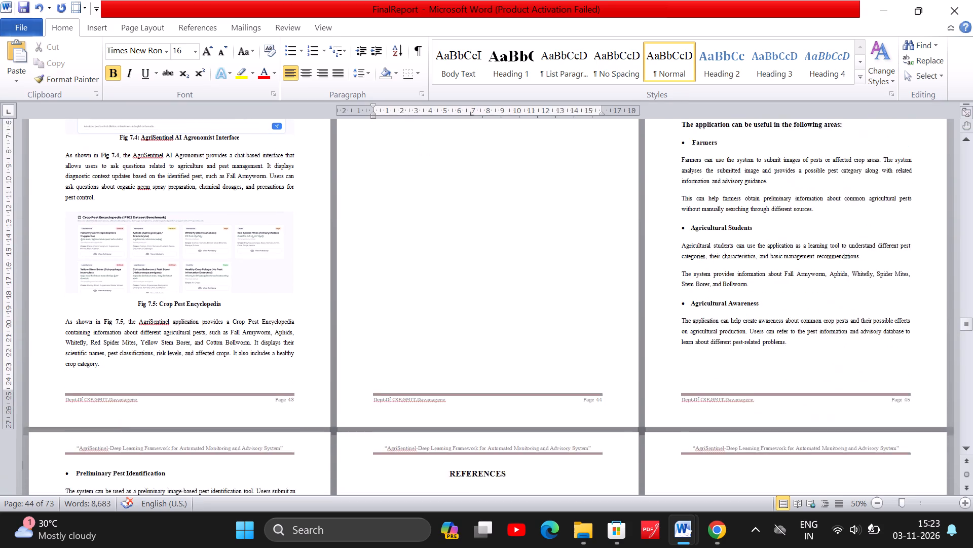
scroll(538, 294, down, 2)
click(421, 441)
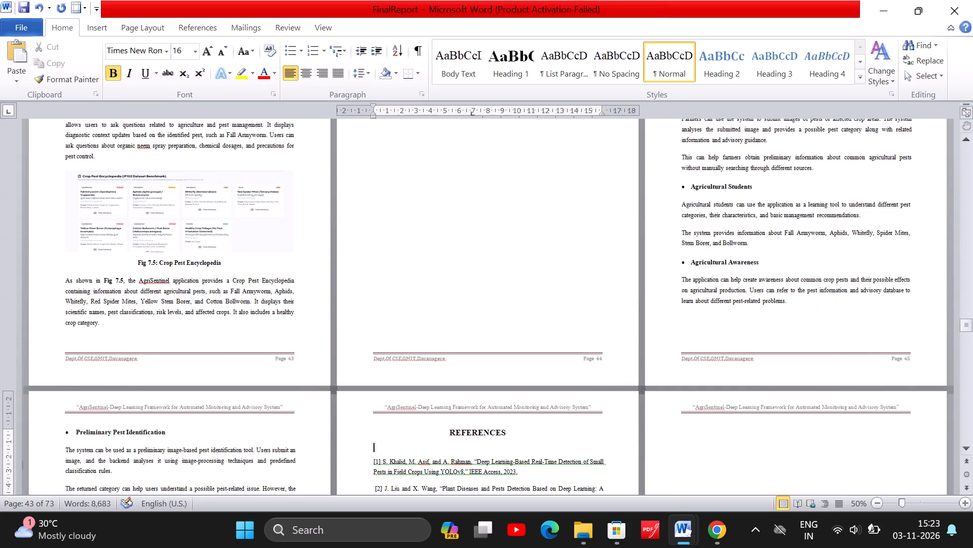
click(446, 438)
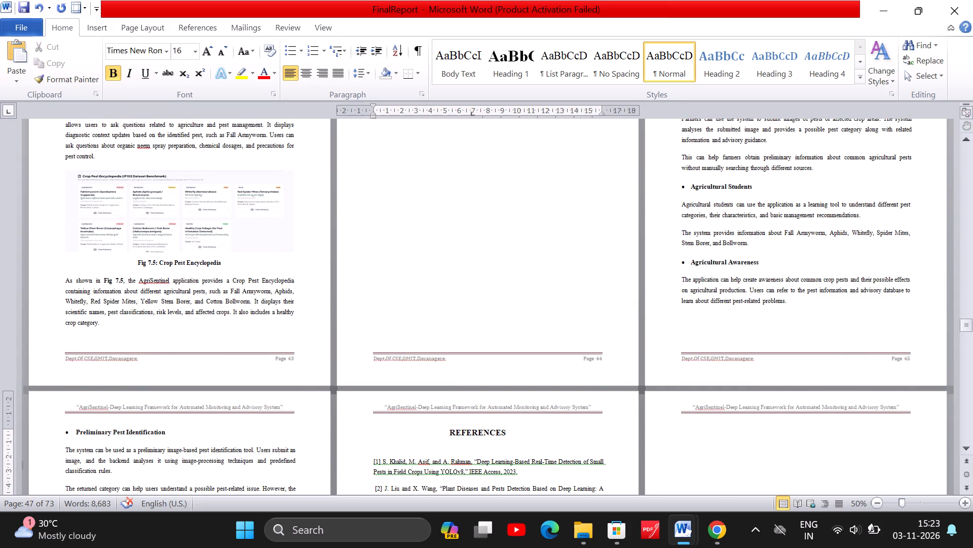
click(447, 431)
key(Return)
key(Return)
key(Return)
key(Return)
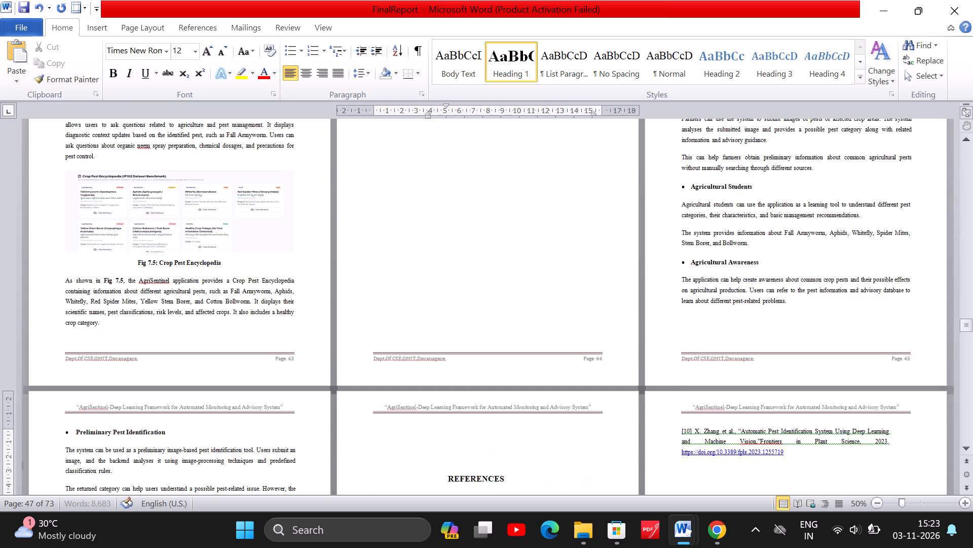
key(Return)
key(Return)
key(Return)
key(Return)
key(Return)
key(Return)
key(Return)
key(Return)
key(Return)
key(Return)
key(Return)
key(Return)
key(Return)
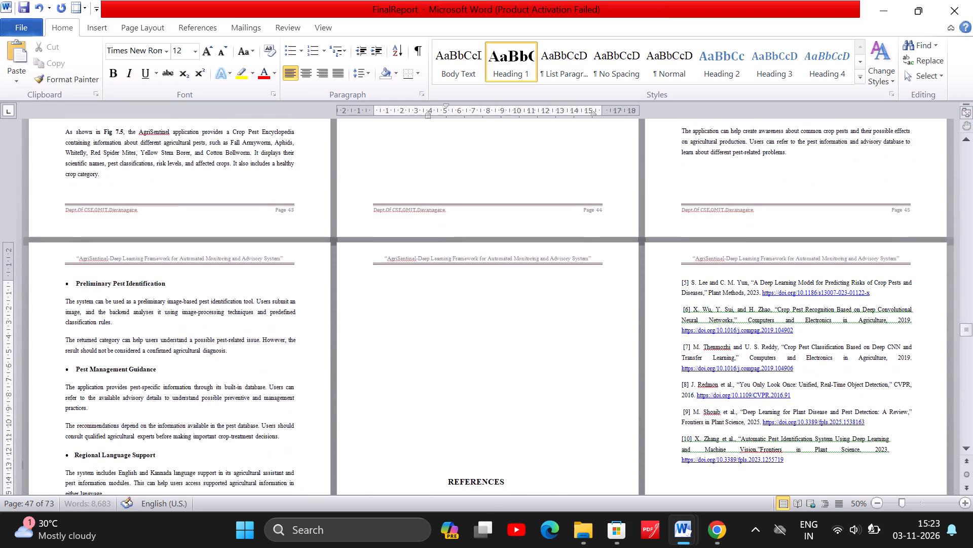
key(Return)
key(Return)
key(Return)
key(Return)
key(Return)
key(Return)
key(Return)
key(Return)
key(Return)
key(Return)
key(Return)
key(Return)
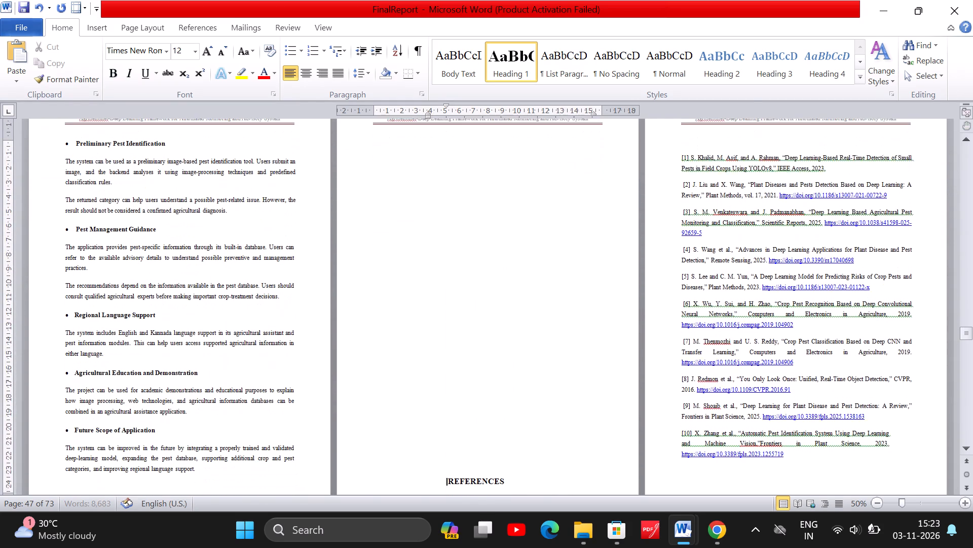
key(Return)
key(Return)
key(BackSpace)
key(BackSpace)
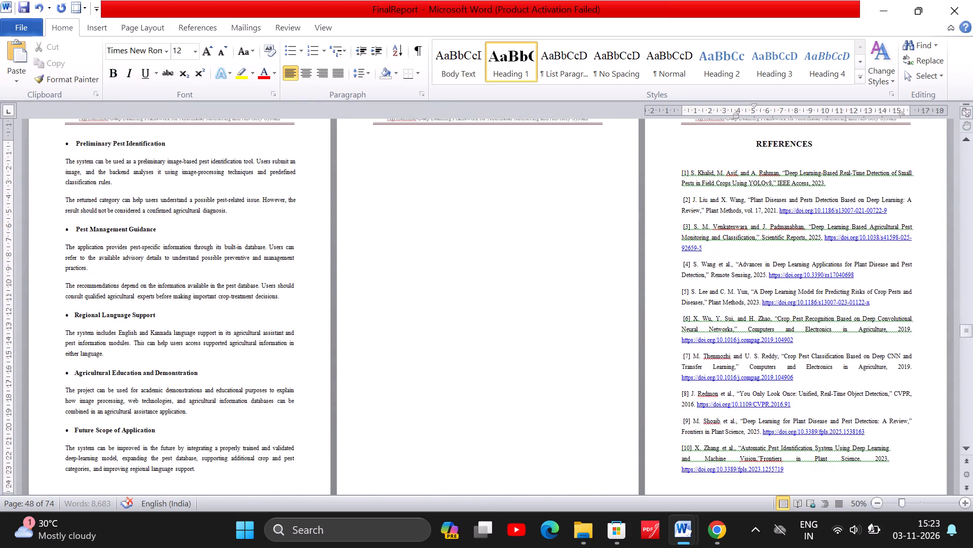
key(Return)
Copy the "CHAPTER 8" heading from the Applications page to the top of the blank page before REFERENCES, aligned at the left margin.
scroll(507, 398, up, 2)
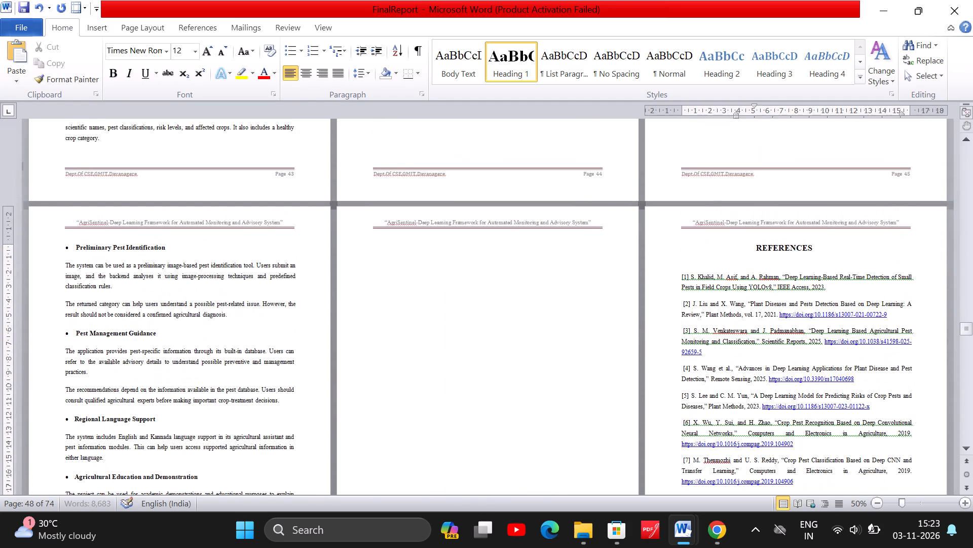
scroll(509, 398, up, 2)
triple_click(509, 398)
click(509, 398)
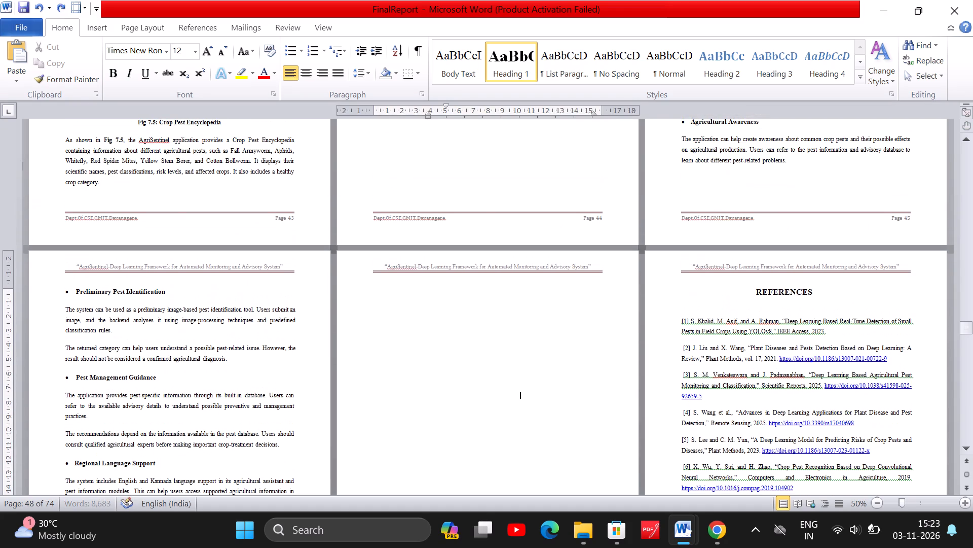
scroll(509, 398, up, 8)
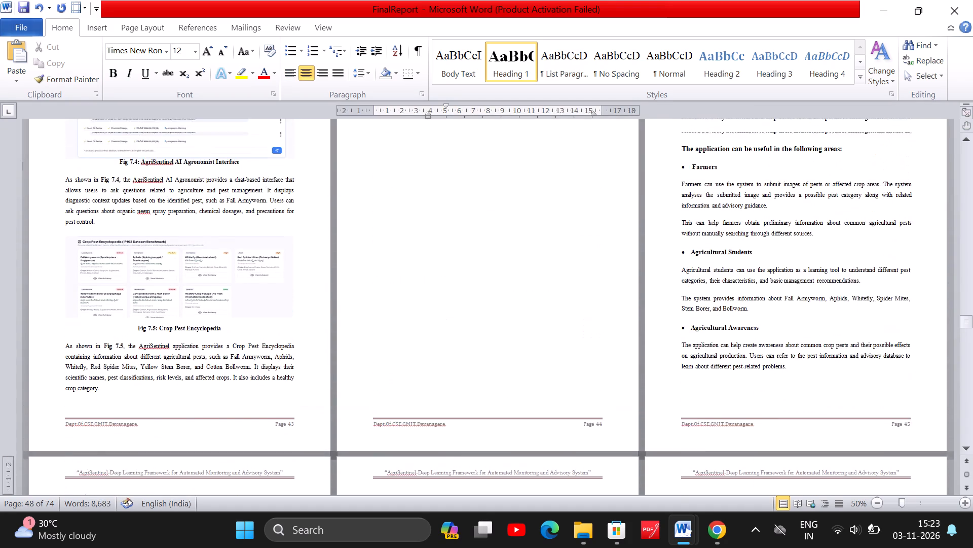
scroll(509, 398, up, 4)
drag(729, 167, 677, 177)
key(ctrl+c)
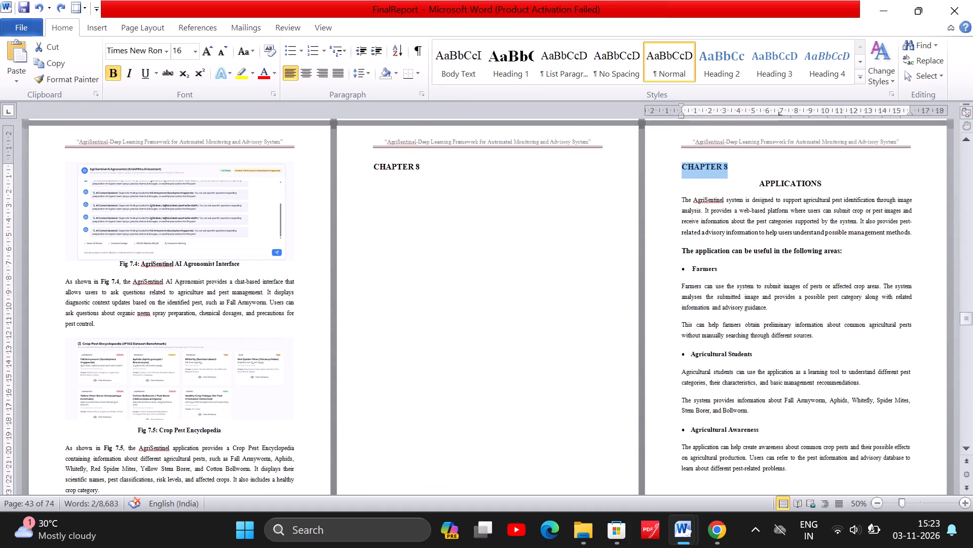
click(567, 232)
scroll(567, 232, down, 3)
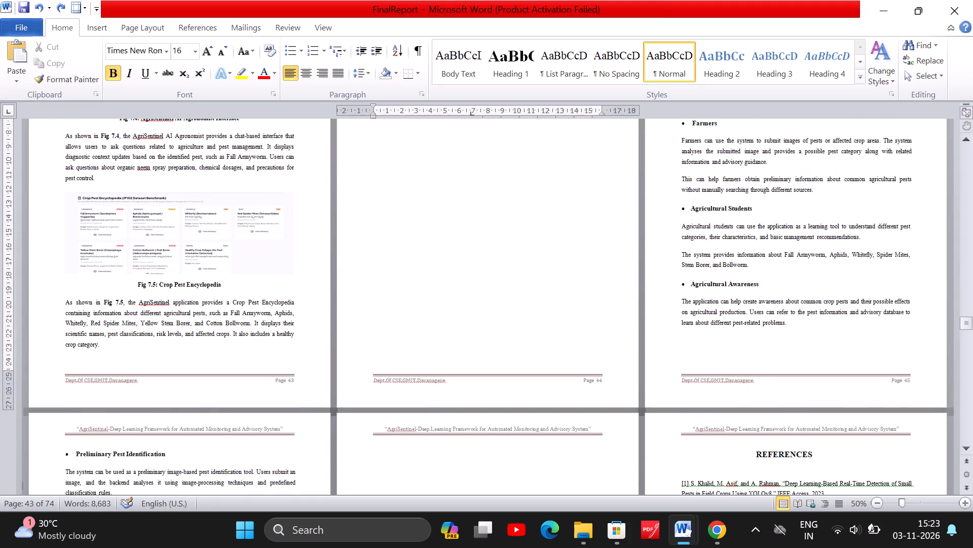
click(375, 443)
click(374, 446)
click(371, 451)
key(BackSpace)
key(ctrl+v)
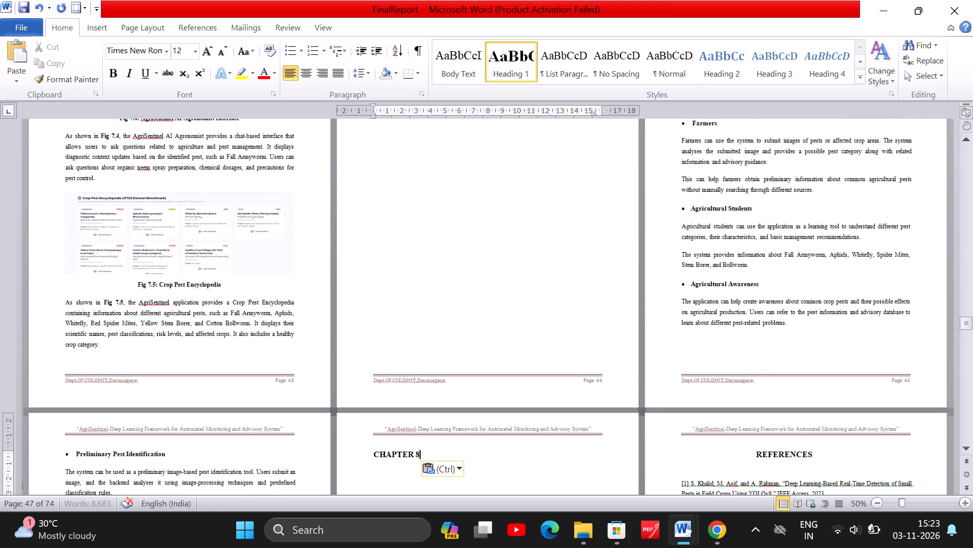
Renumber the chapter heading on the blank page before REFERENCES as "CHAPTER 10".
click(429, 451)
key(BackSpace)
key(BackSpace)
text(10)
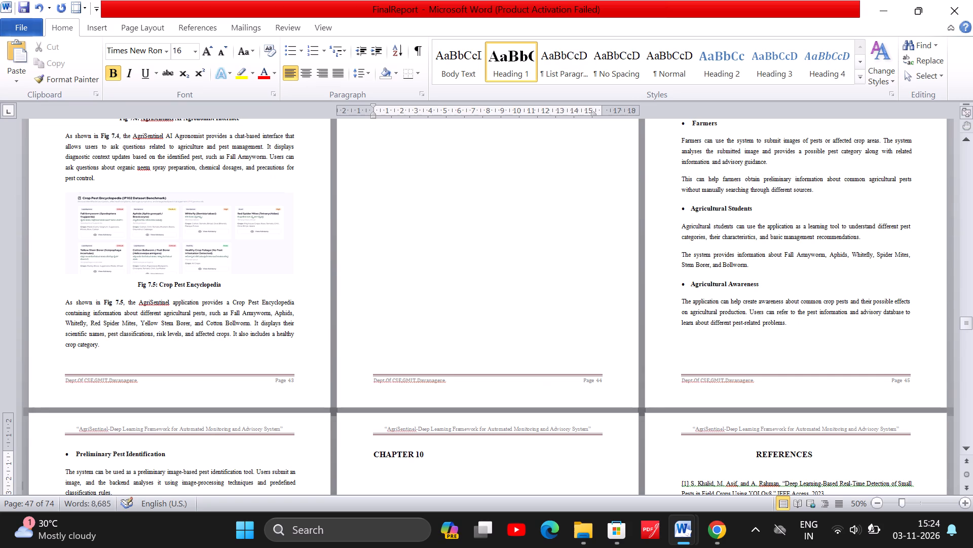
Renumber the chapter heading above APPLICATIONS as "CHAPTER 9".
scroll(623, 355, up, 4)
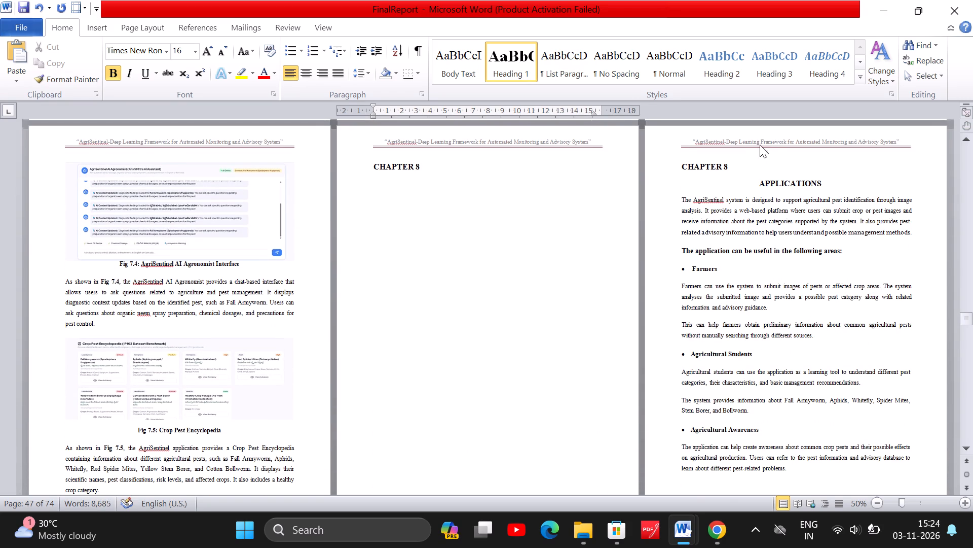
click(736, 165)
key(BackSpace)
key(9)
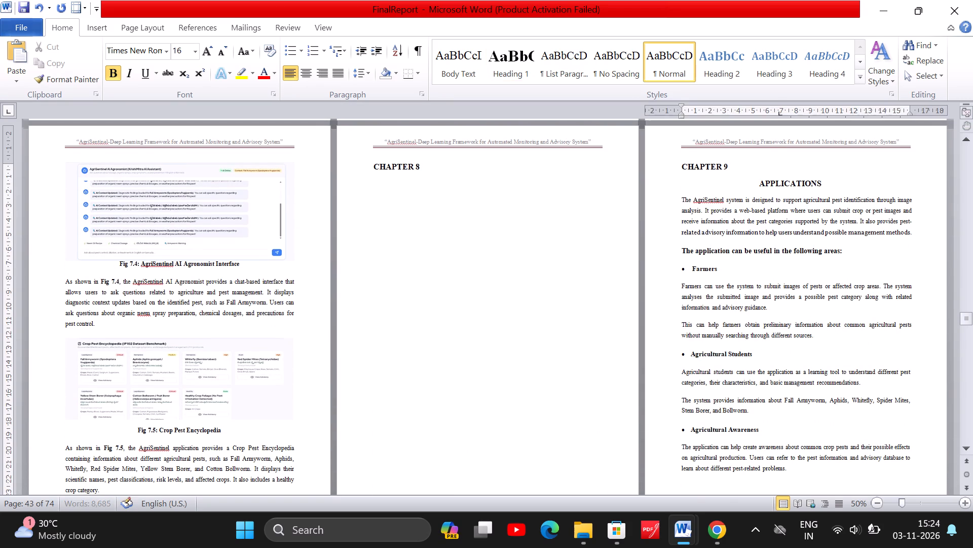
Add the bold title "CONCLUSION" on a new line beneath the "CHAPTER 8" heading.
click(461, 169)
key(Return)
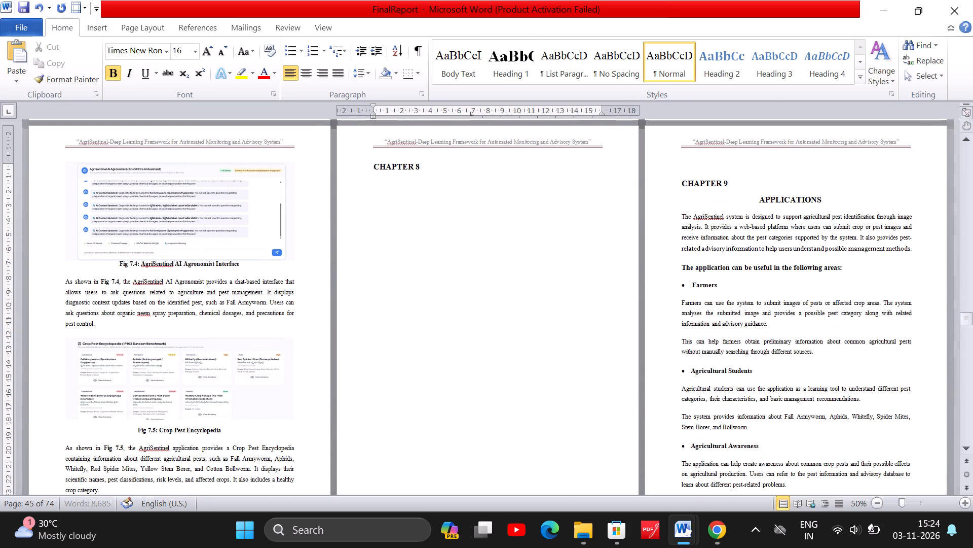
key(Tab)
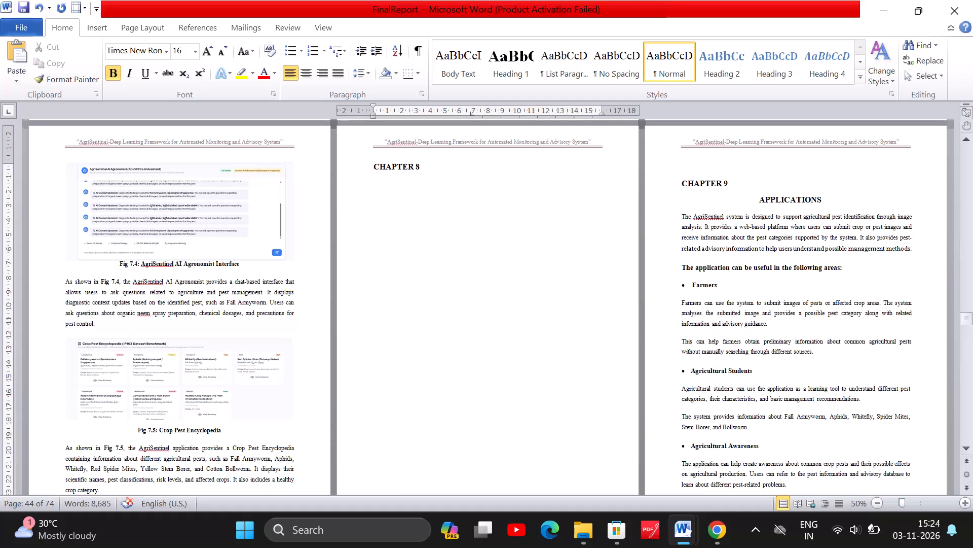
key(c)
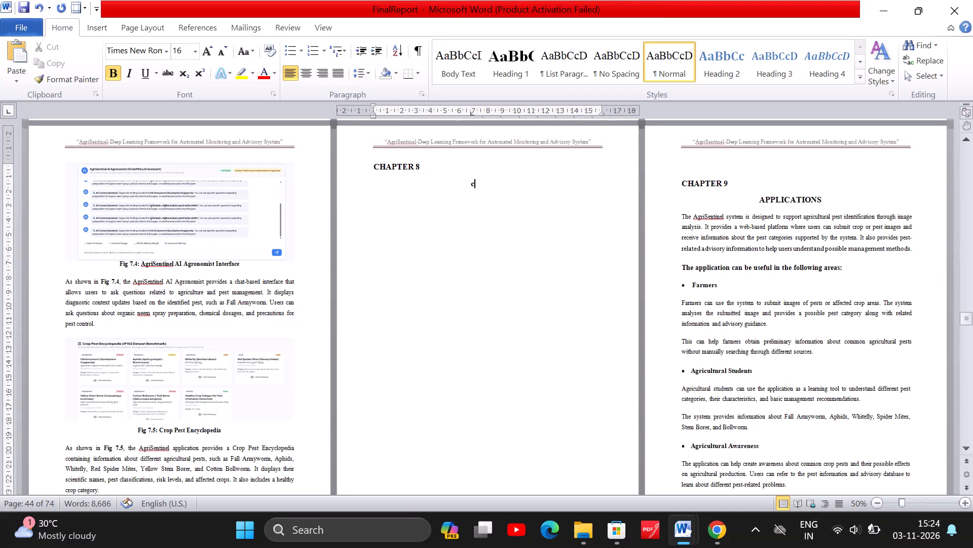
key(BackSpace)
text(CONCLUSION)
Replace the tab before the CONCLUSION title with spaces so it sits near the middle of the line.
click(469, 178)
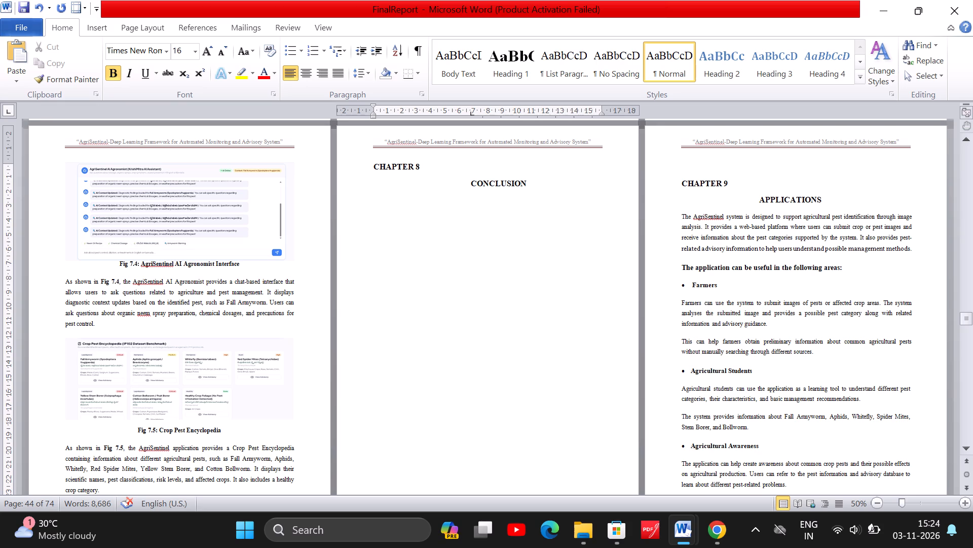
click(473, 183)
key(BackSpace)
key(space)
key(space)
key(space)
key(space)
key(space)
key(space)
key(space)
key(space)
key(space)
key(space)
key(space)
key(space)
key(space)
key(space)
key(space)
key(space)
key(space)
key(space)
key(space)
key(space)
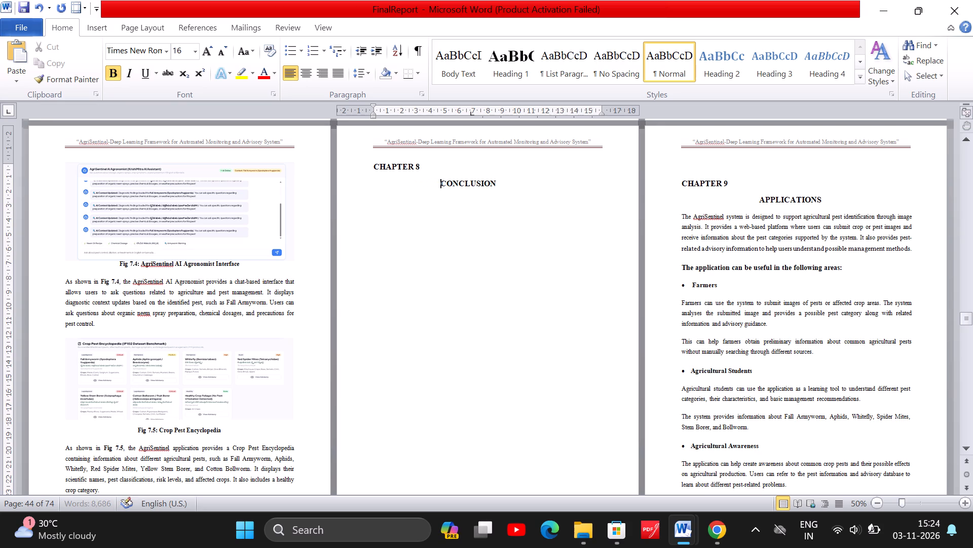
Remove the empty line above the "CHAPTER 9" heading so it starts at the top of its page.
click(682, 169)
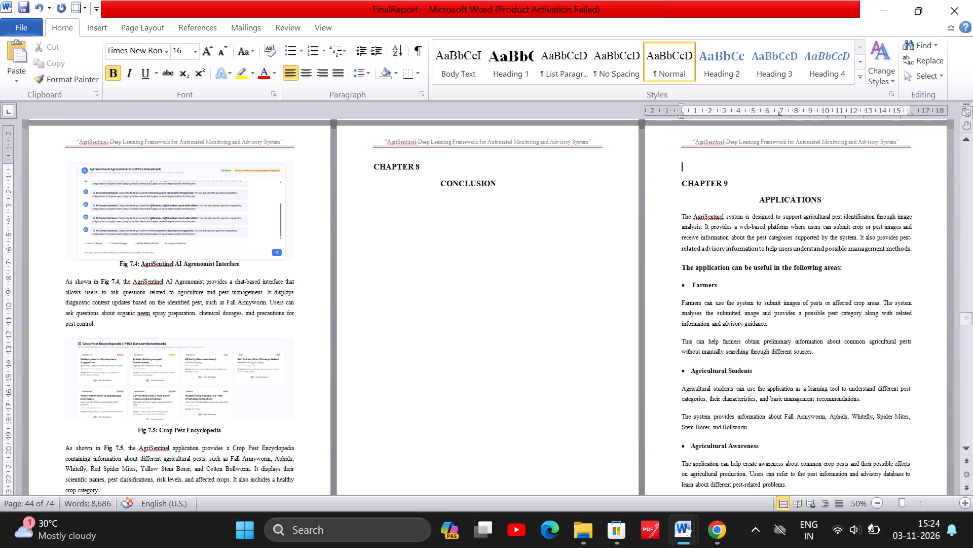
key(BackSpace)
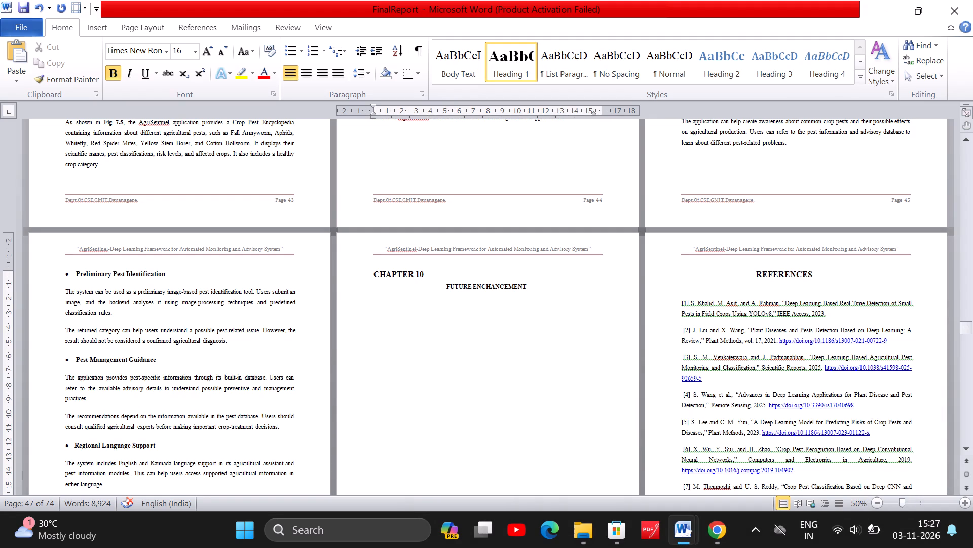
click(533, 289)
key(Return)
key(ctrl+v)
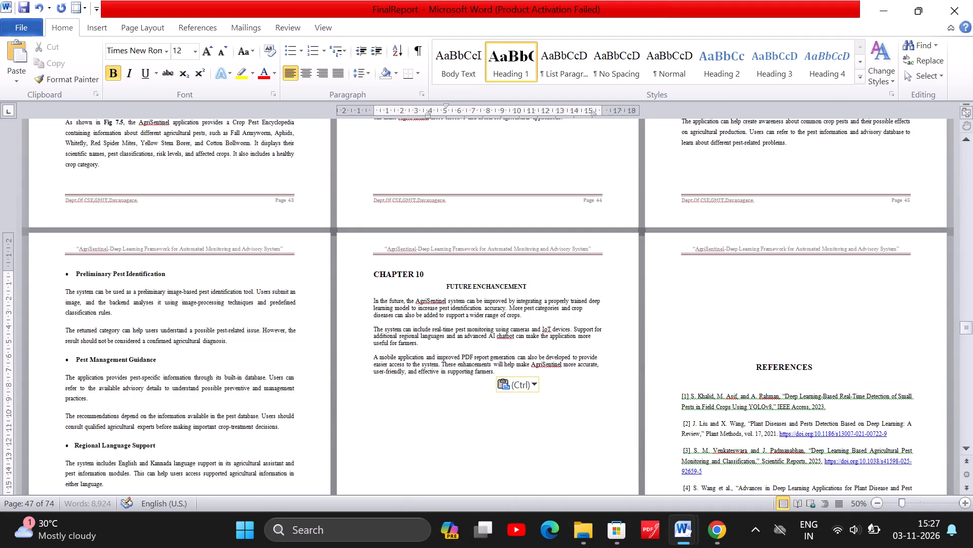
Justify the three pasted future enhancement paragraphs and set their line spacing to 1.5.
drag(495, 374, 399, 319)
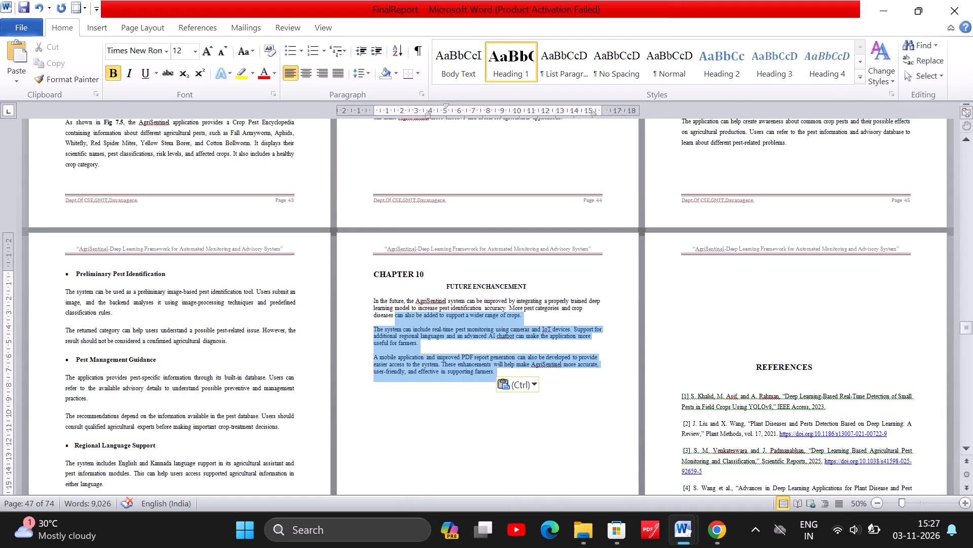
drag(399, 319, 373, 301)
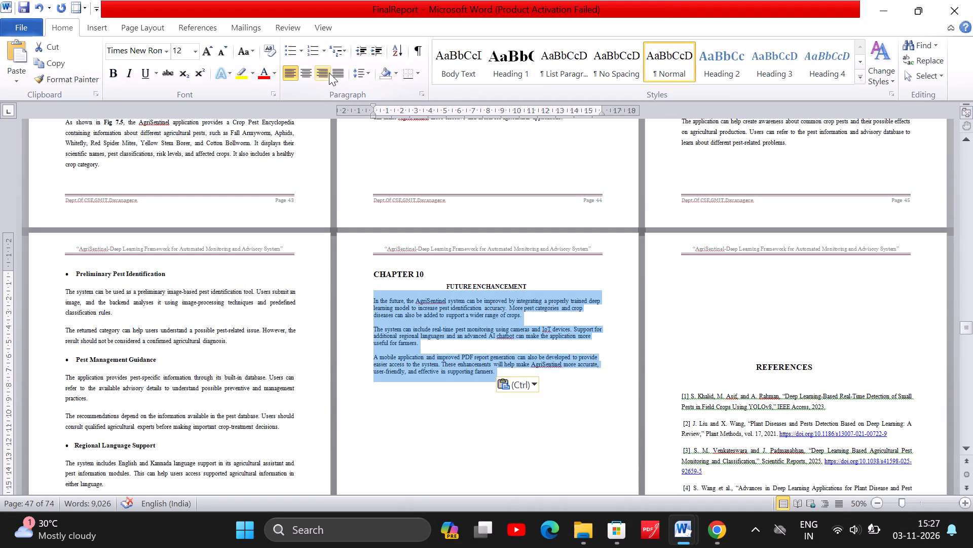
click(340, 73)
click(370, 74)
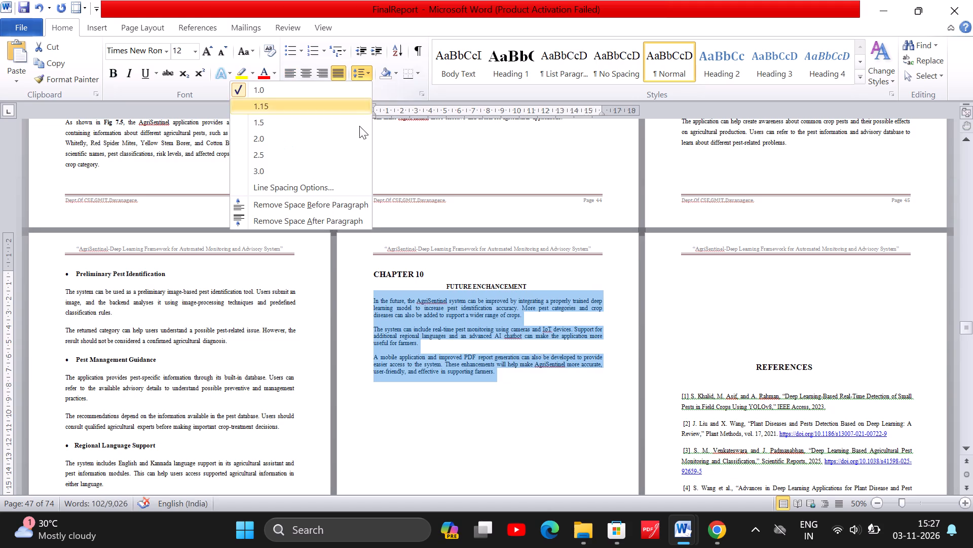
click(323, 125)
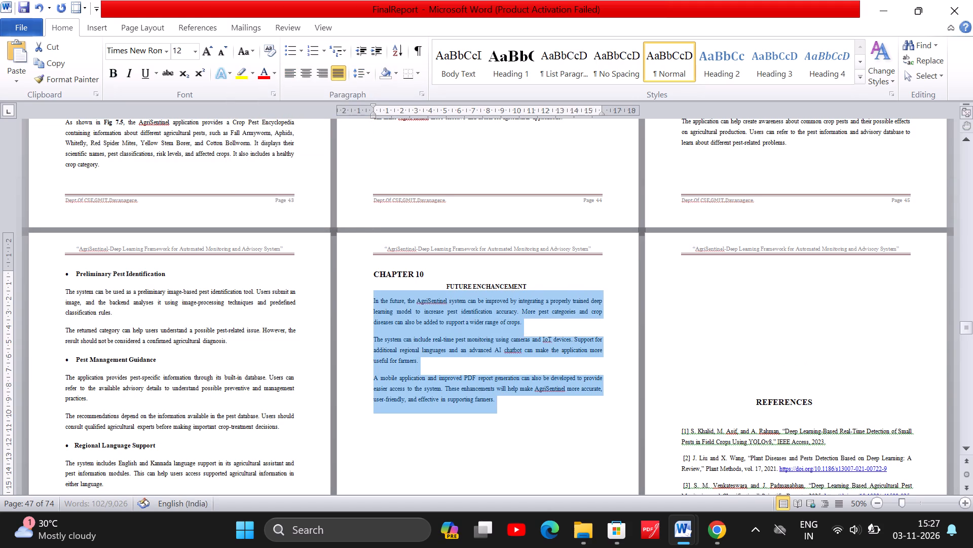
Insert an empty line between the "FUTURE ENCHANCEMENT" title and its first paragraph.
click(527, 282)
key(Return)
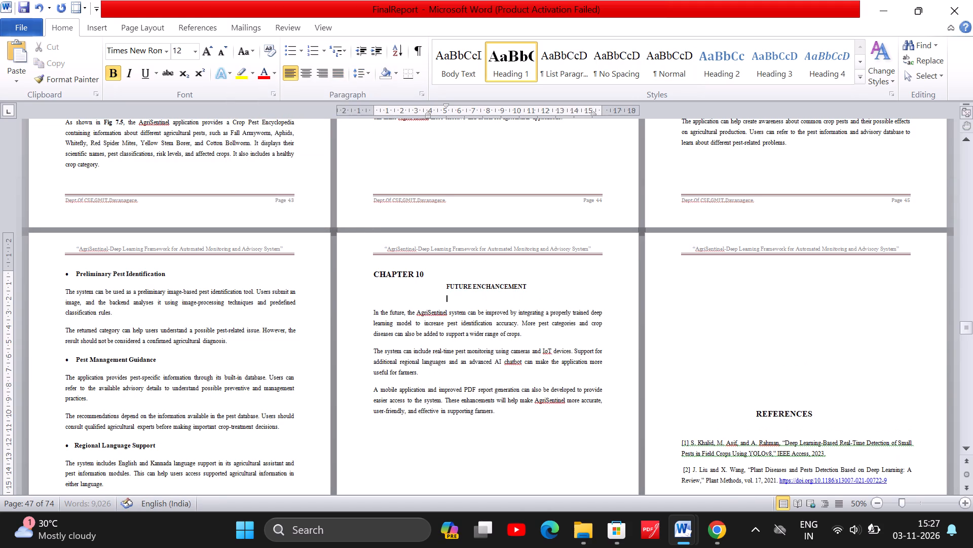
Delete the empty lines above the "REFERENCES" heading so that it starts at the top of its page.
click(740, 399)
key(BackSpace)
key(BackSpace)
key(BackSpace)
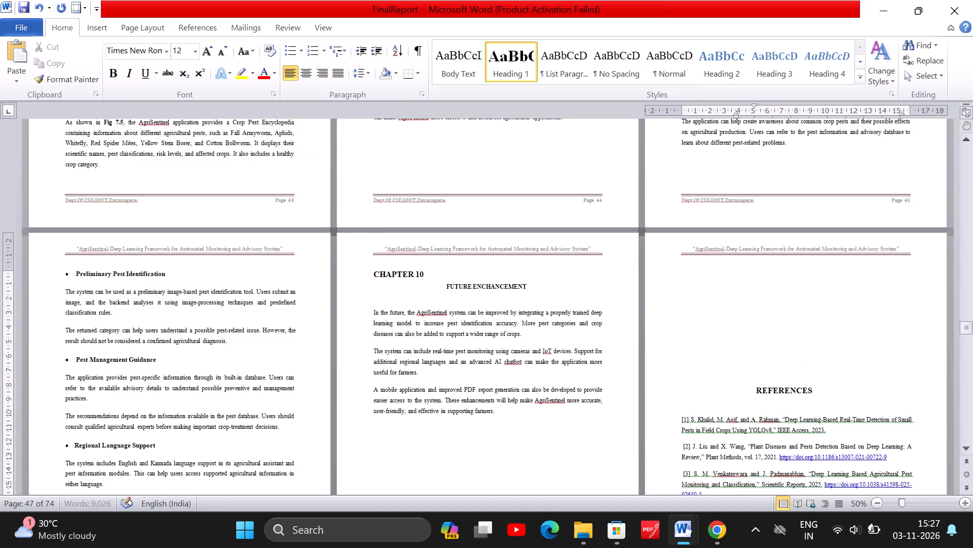
key(BackSpace)
key(BackSpace)
key(BackSpace)
key(BackSpace)
key(BackSpace)
key(BackSpace)
key(BackSpace)
key(BackSpace)
key(BackSpace)
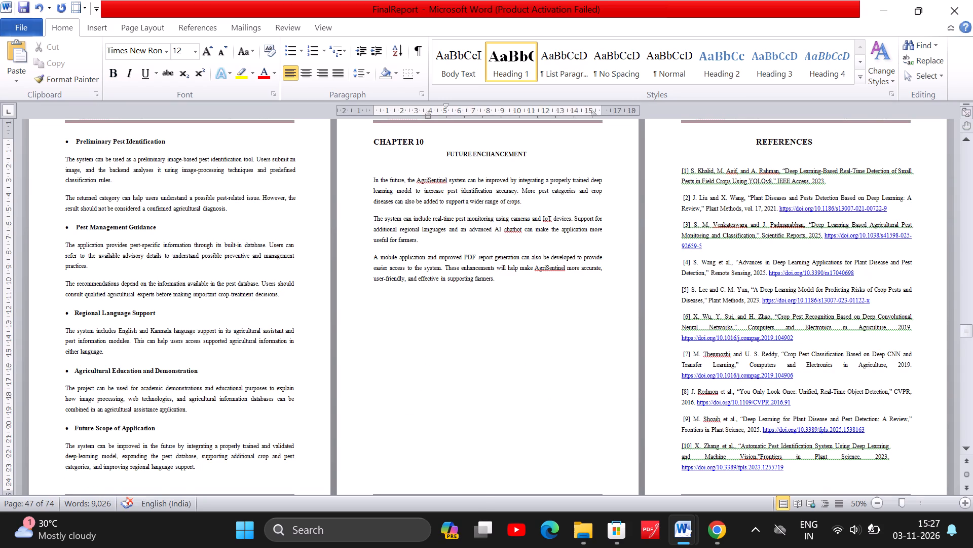
Check the layout of the pages around Chapter 10 and References, and save the FinalReport document.
scroll(502, 255, up, 1)
scroll(502, 255, down, 1)
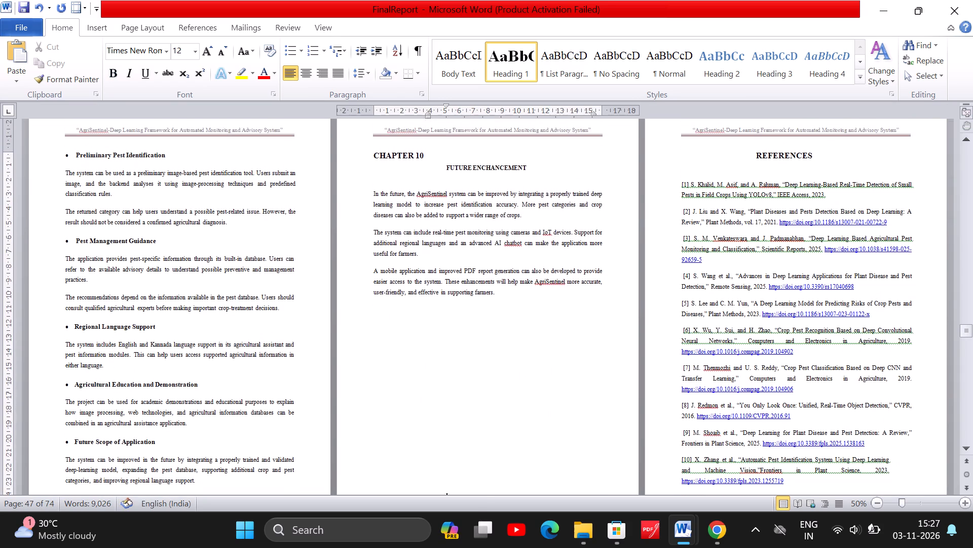
scroll(502, 255, down, 5)
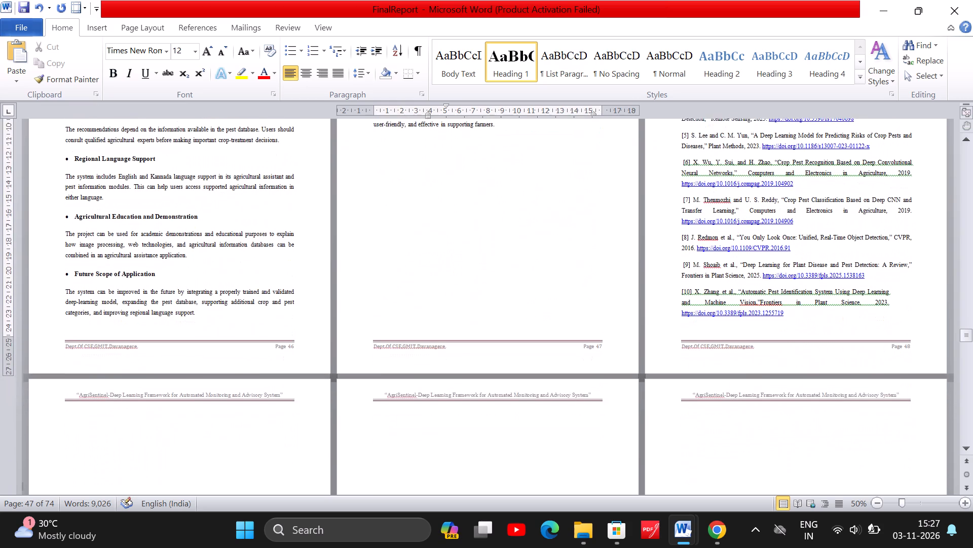
scroll(502, 255, up, 6)
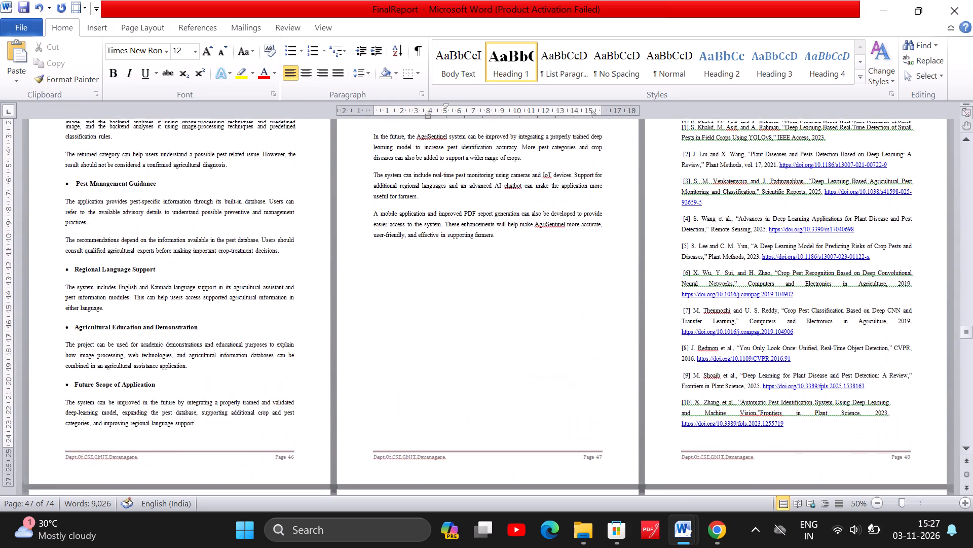
scroll(502, 255, up, 9)
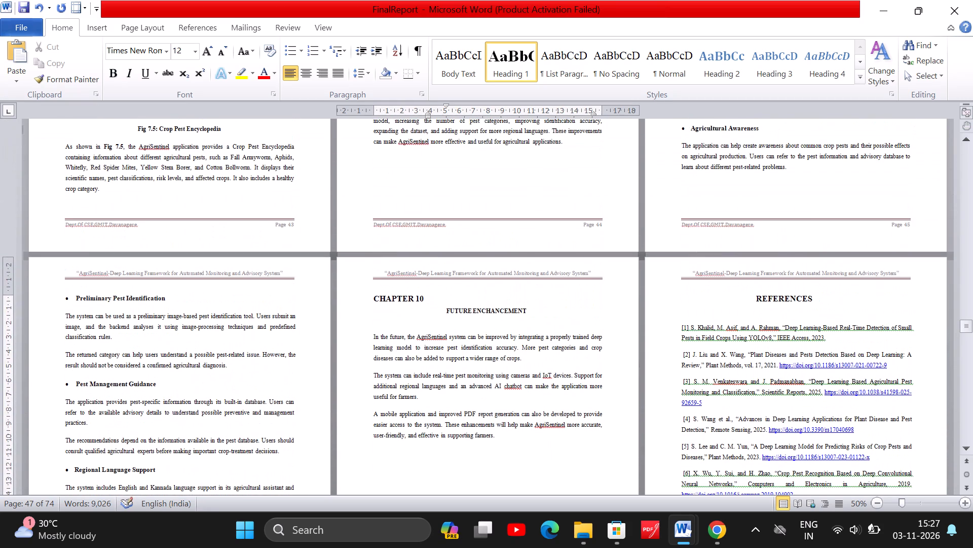
key(ctrl+s)
Remove the empty line between the "CONCLUSION" title and its first paragraph in Chapter 8.
scroll(502, 255, up, 2)
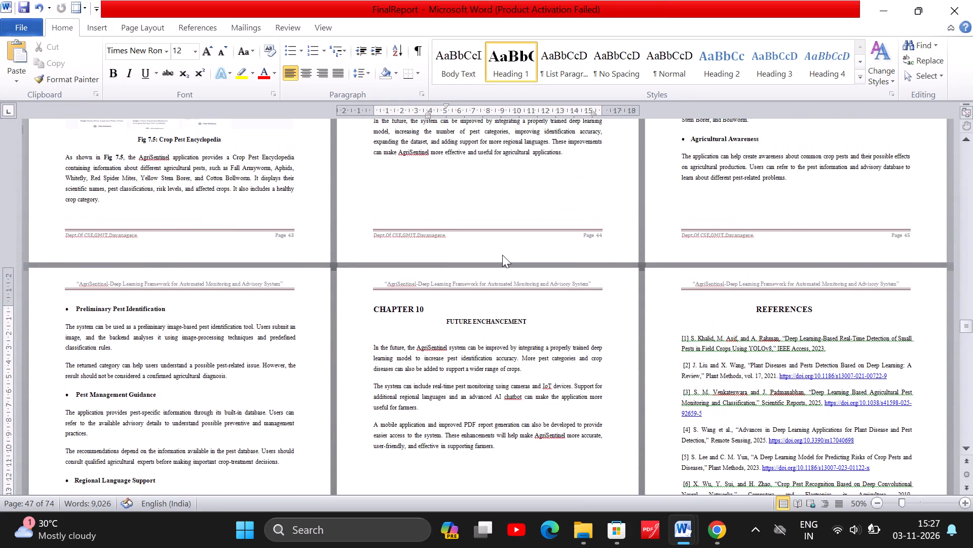
scroll(502, 255, up, 9)
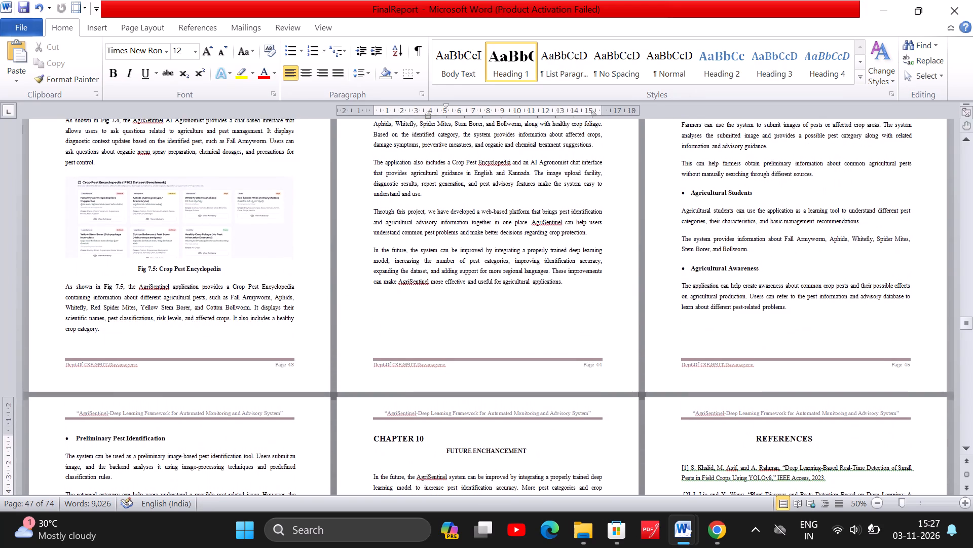
scroll(502, 255, up, 6)
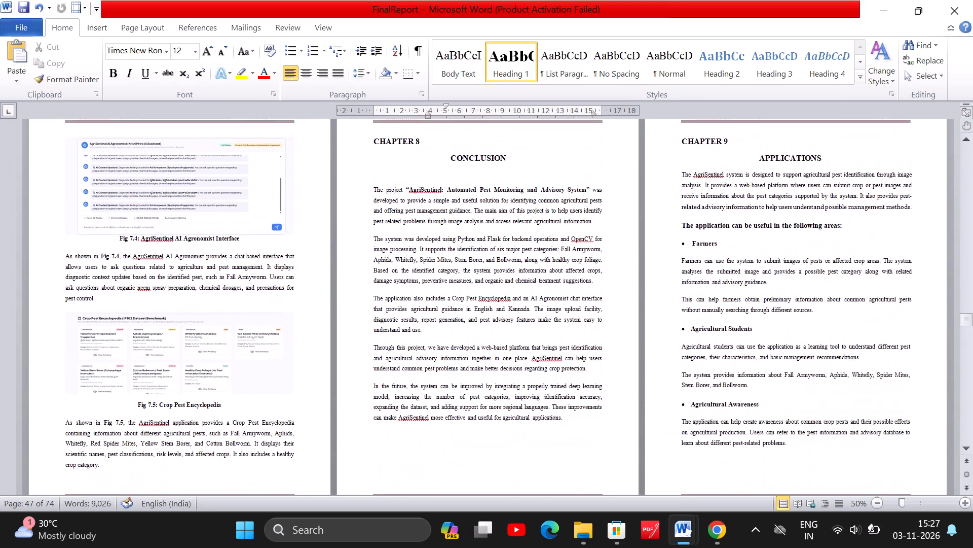
scroll(502, 255, up, 1)
click(435, 218)
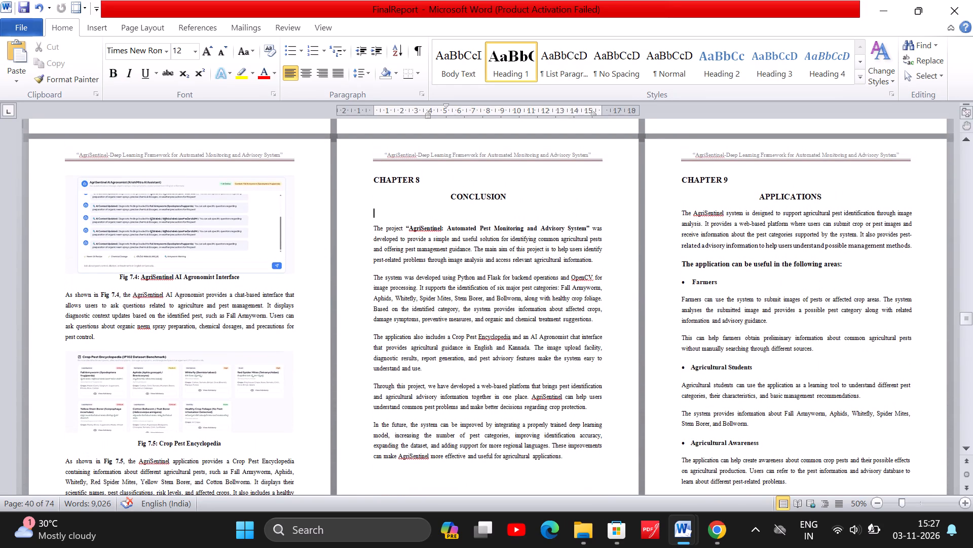
key(BackSpace)
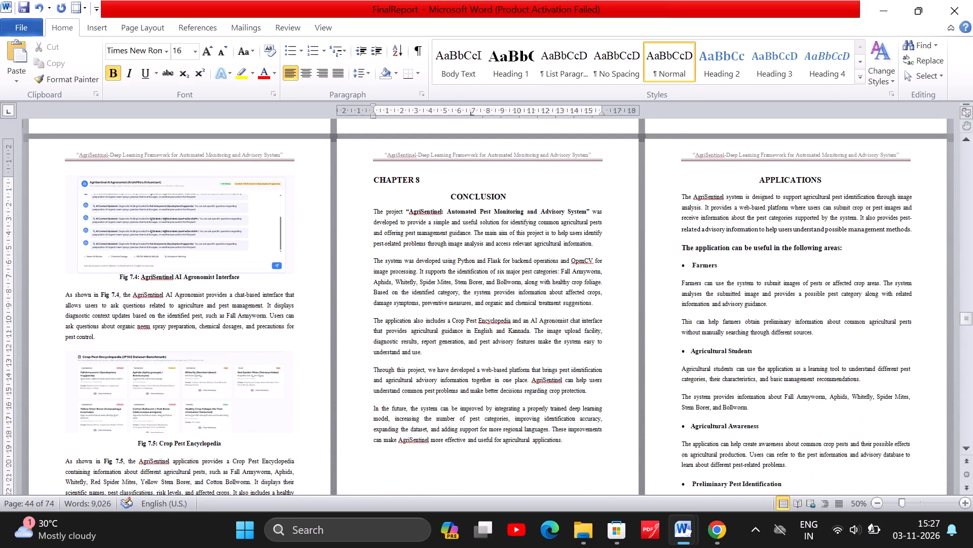
Insert an empty line before the "CHAPTER 9" heading to push it onto the page with the "APPLICATIONS" title.
scroll(498, 229, down, 1)
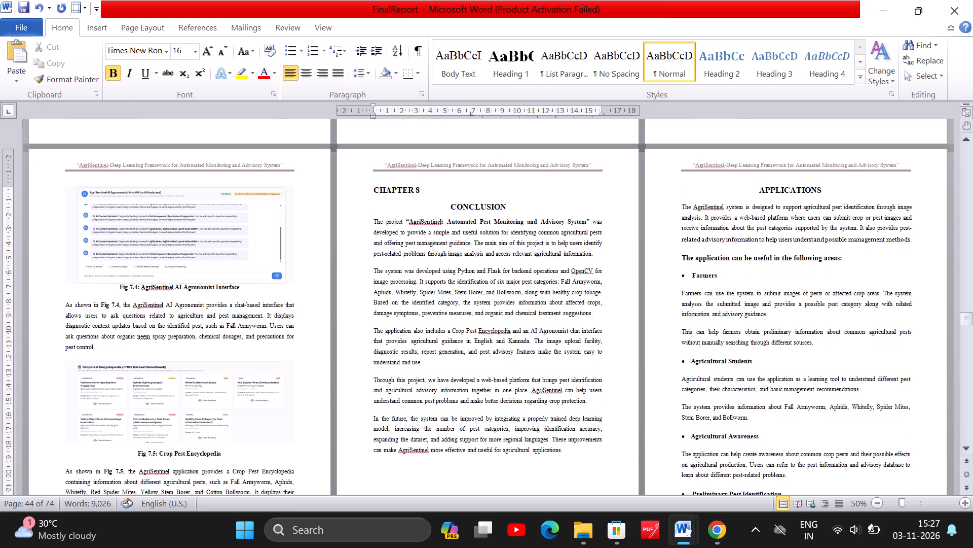
scroll(498, 229, down, 2)
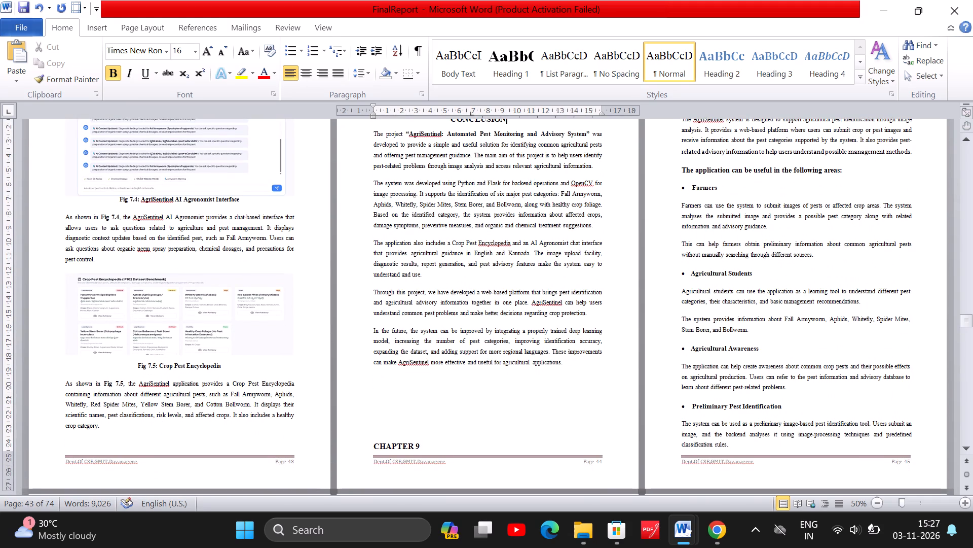
click(375, 440)
key(Return)
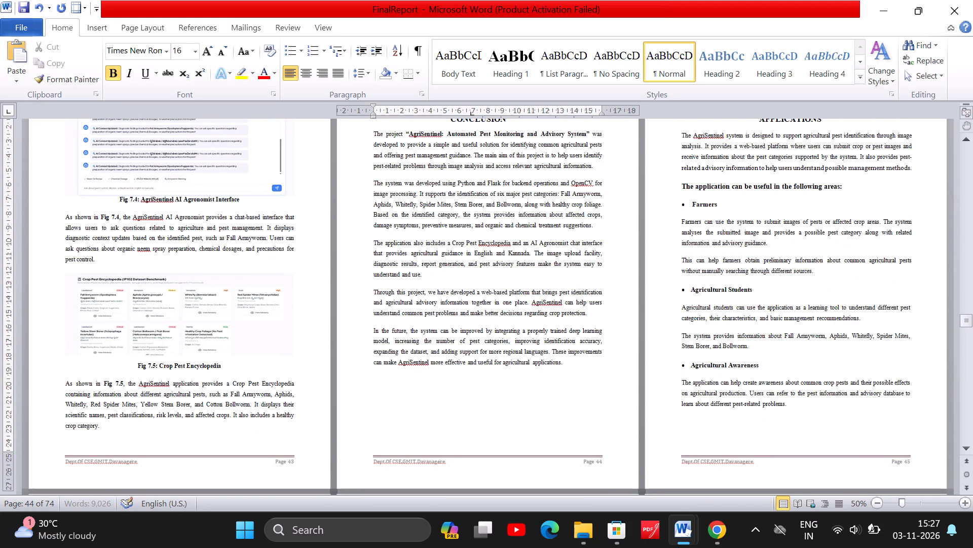
Set the font size of the "FUTURE ENCHANCEMENT" title in Chapter 10 to 16.
scroll(375, 440, up, 2)
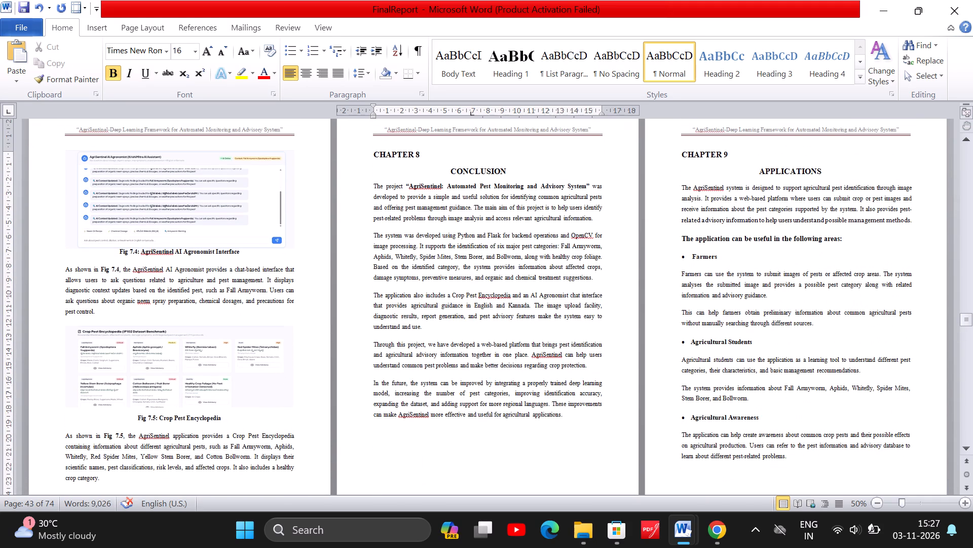
scroll(606, 263, down, 10)
scroll(606, 263, up, 1)
scroll(606, 263, down, 8)
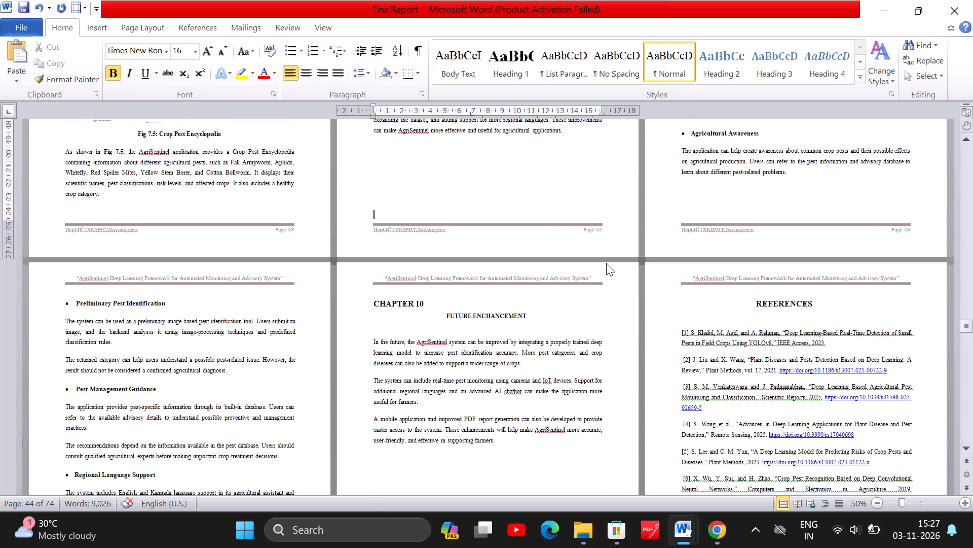
scroll(606, 263, up, 7)
scroll(606, 263, down, 1)
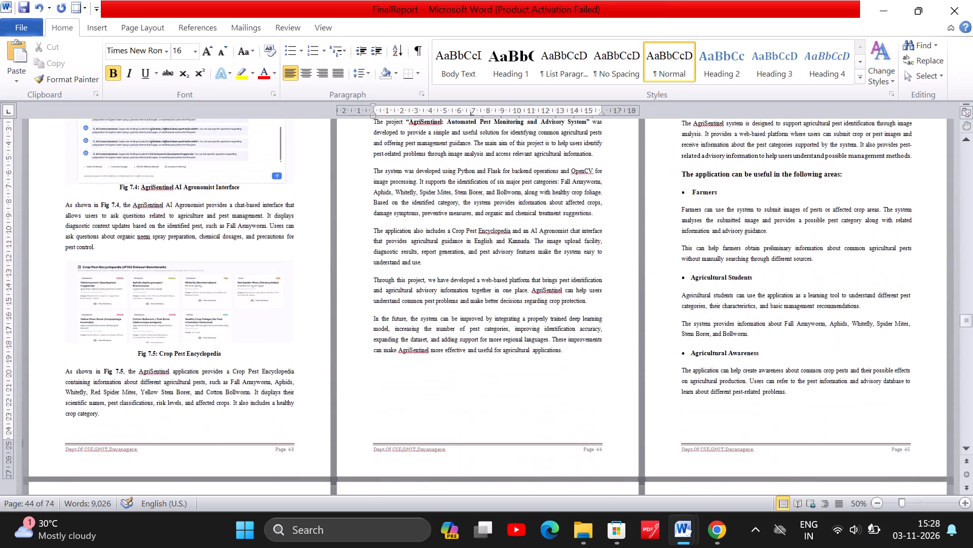
scroll(606, 263, down, 1)
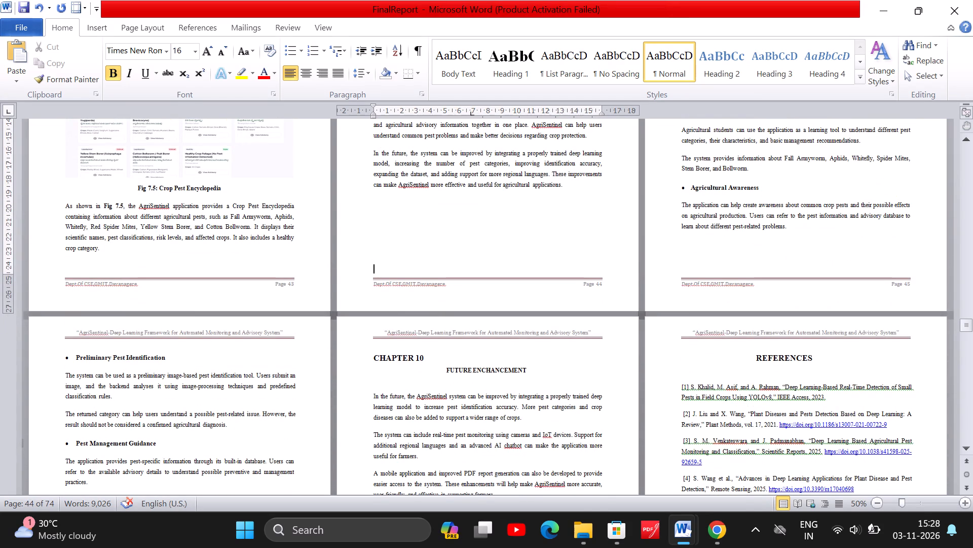
drag(529, 374, 447, 381)
drag(447, 371, 537, 370)
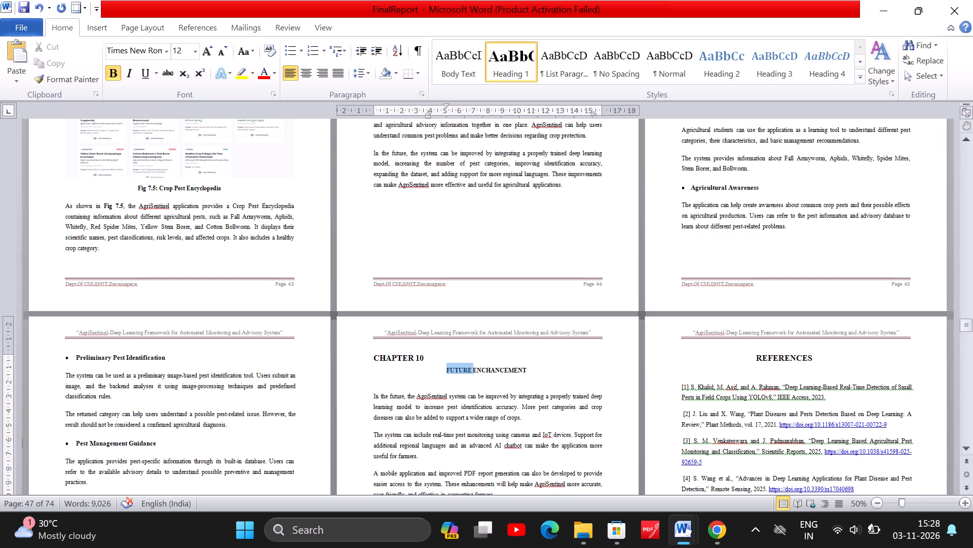
drag(537, 370, 543, 370)
click(178, 49)
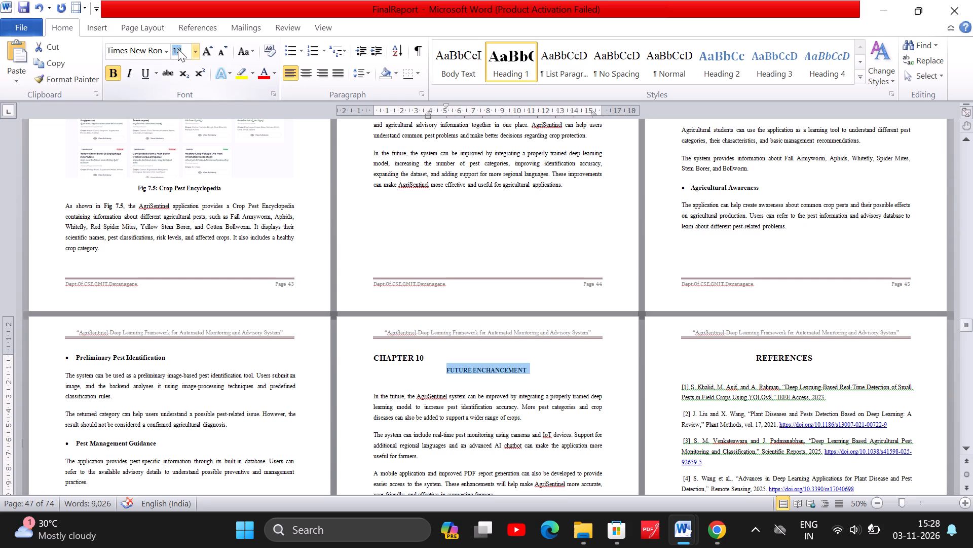
text(16)
key(Return)
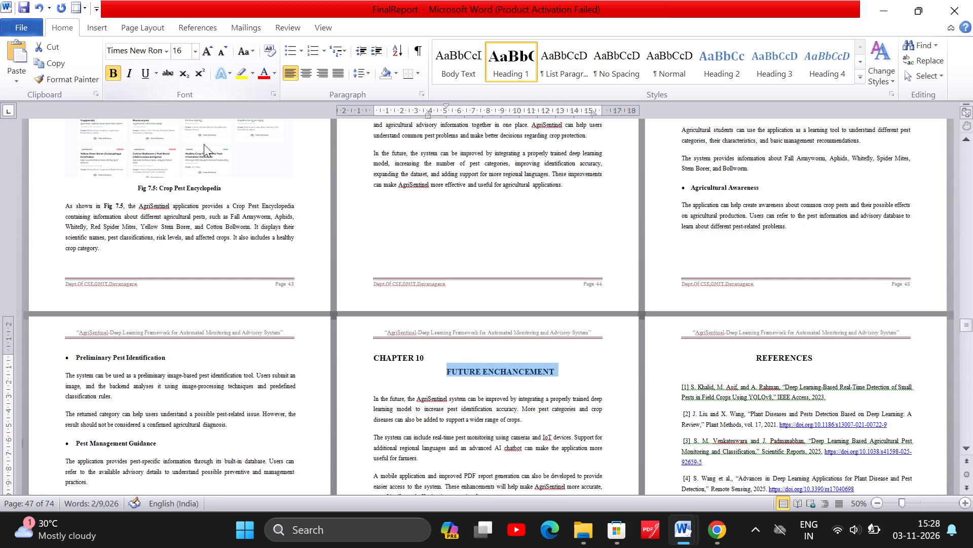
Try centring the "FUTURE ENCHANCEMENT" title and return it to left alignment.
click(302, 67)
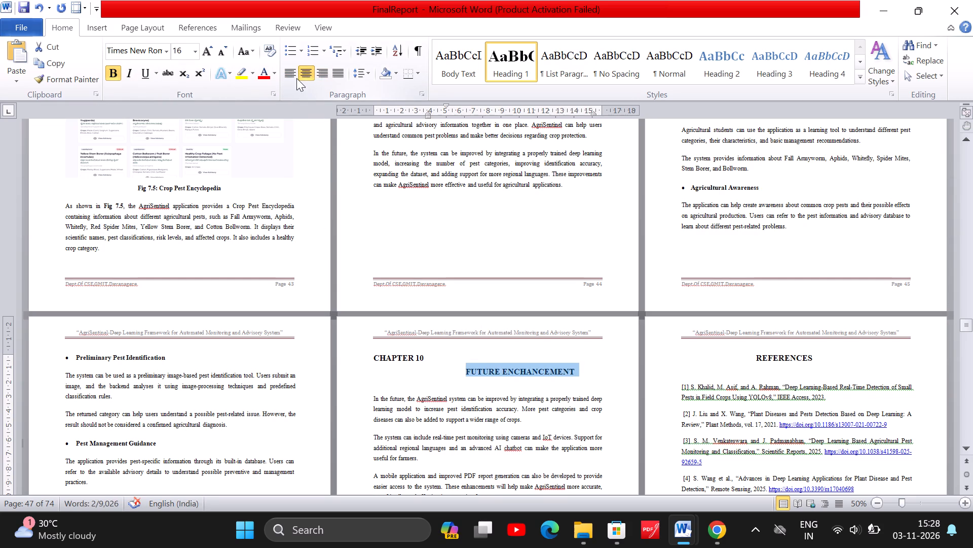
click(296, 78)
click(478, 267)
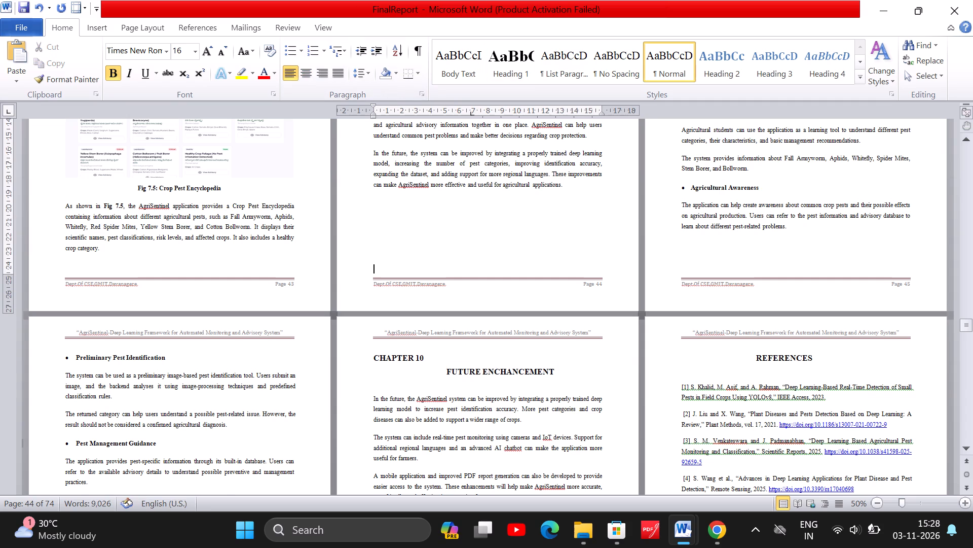
Review the page layout of the report from Chapter 10 back through Chapters 9, 8, 7 and 6.
scroll(589, 396, down, 5)
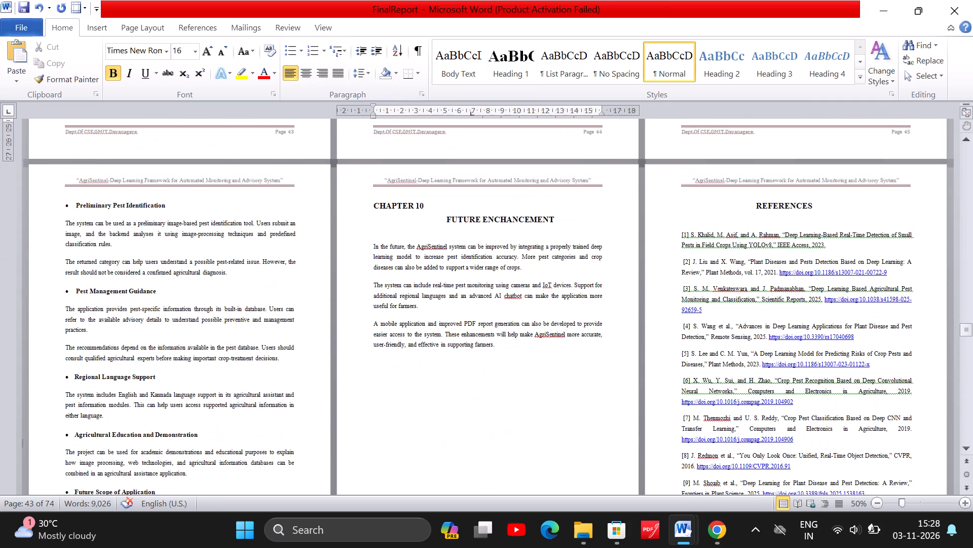
scroll(538, 390, up, 5)
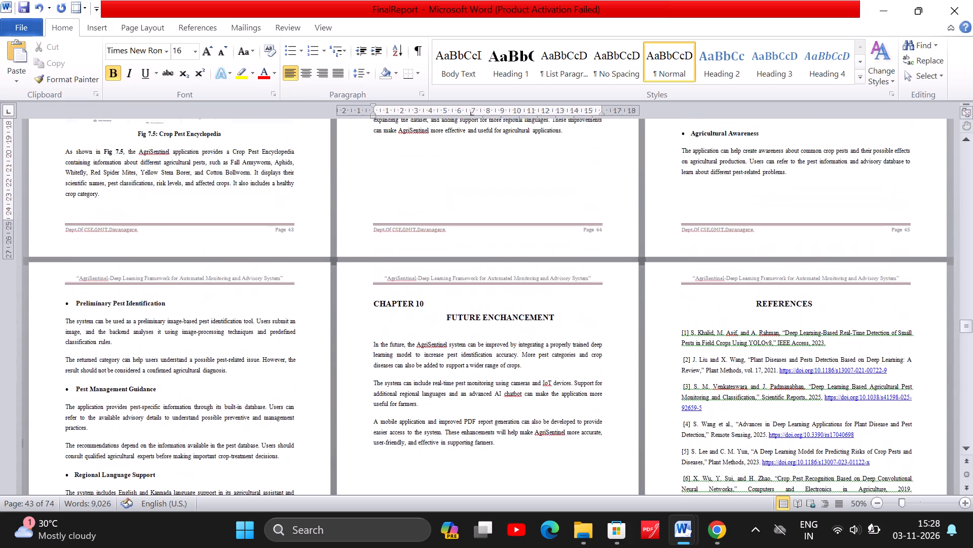
scroll(538, 390, up, 1)
scroll(538, 390, down, 2)
scroll(538, 390, up, 4)
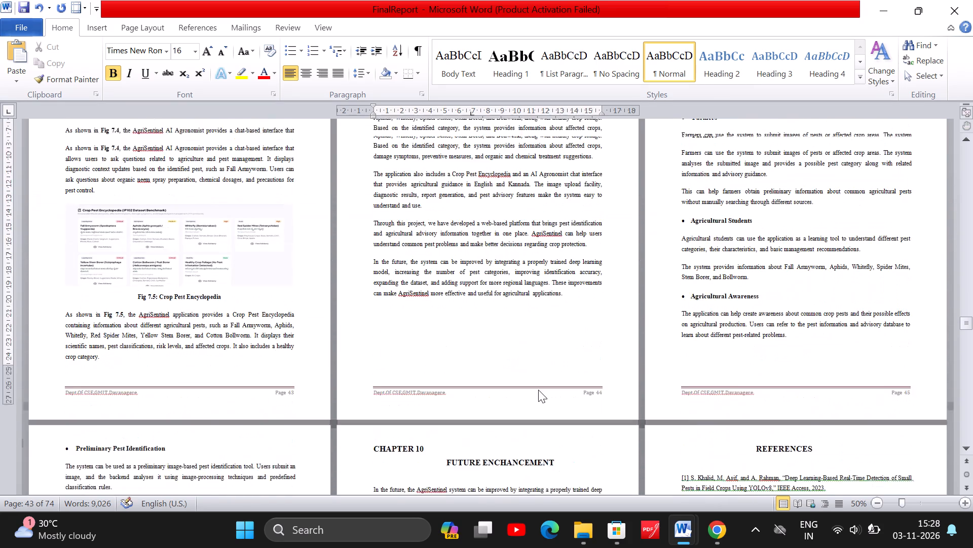
scroll(538, 390, up, 6)
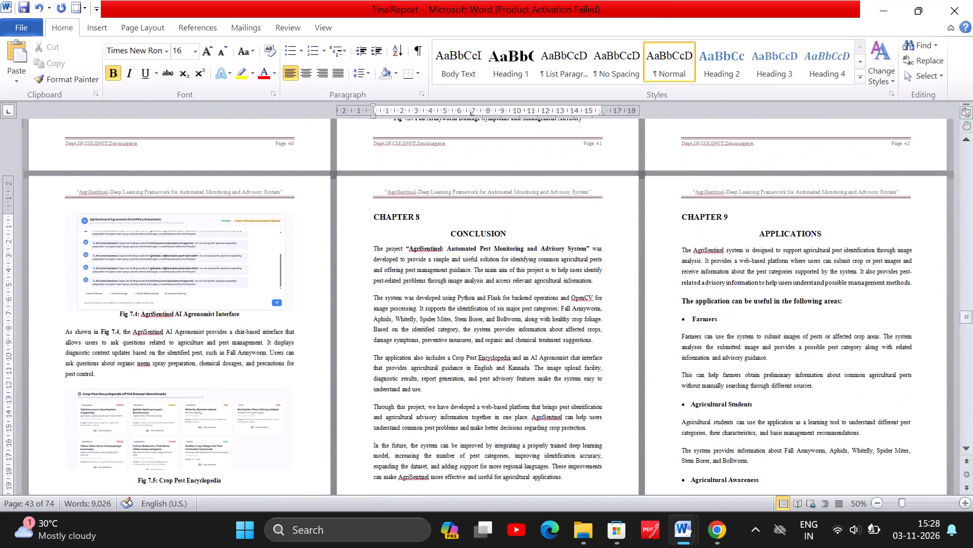
scroll(538, 390, up, 5)
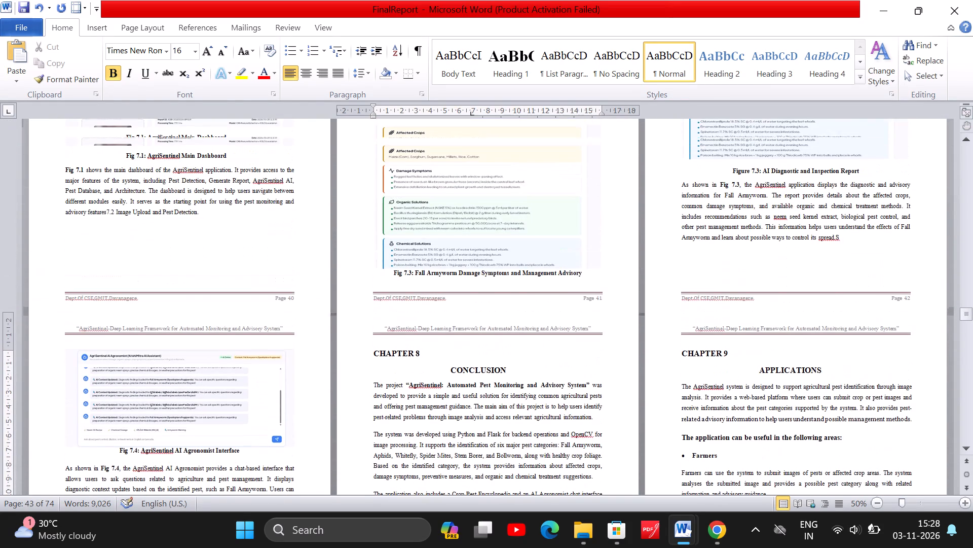
scroll(538, 390, up, 3)
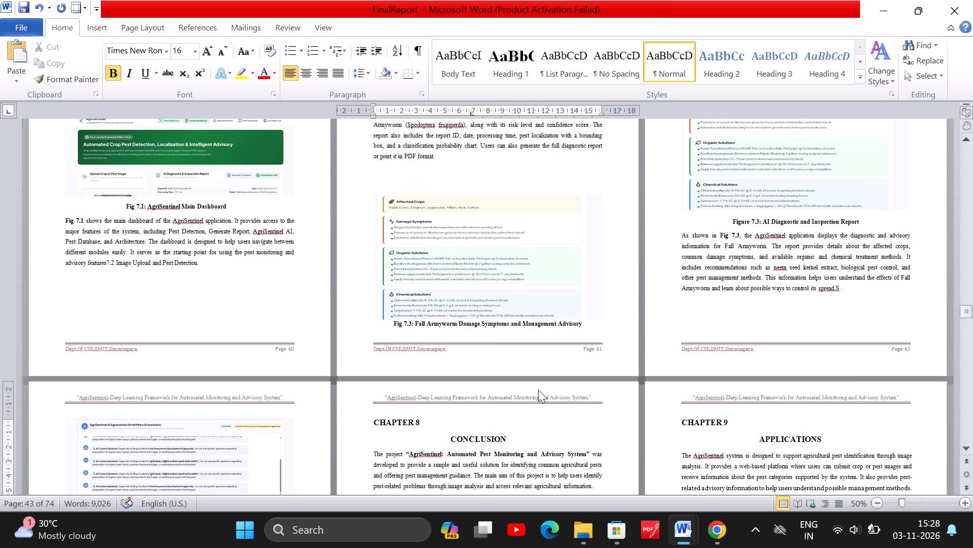
scroll(538, 390, up, 8)
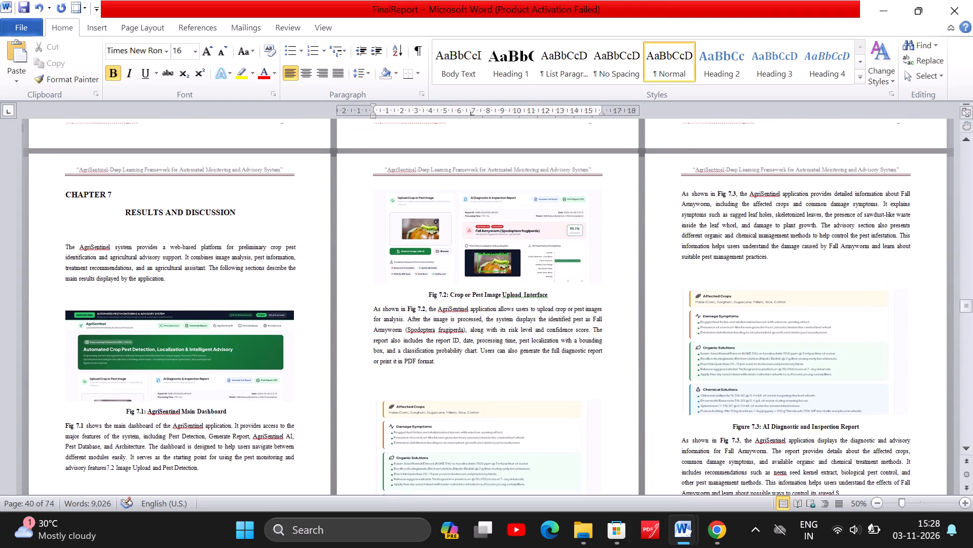
scroll(538, 390, up, 10)
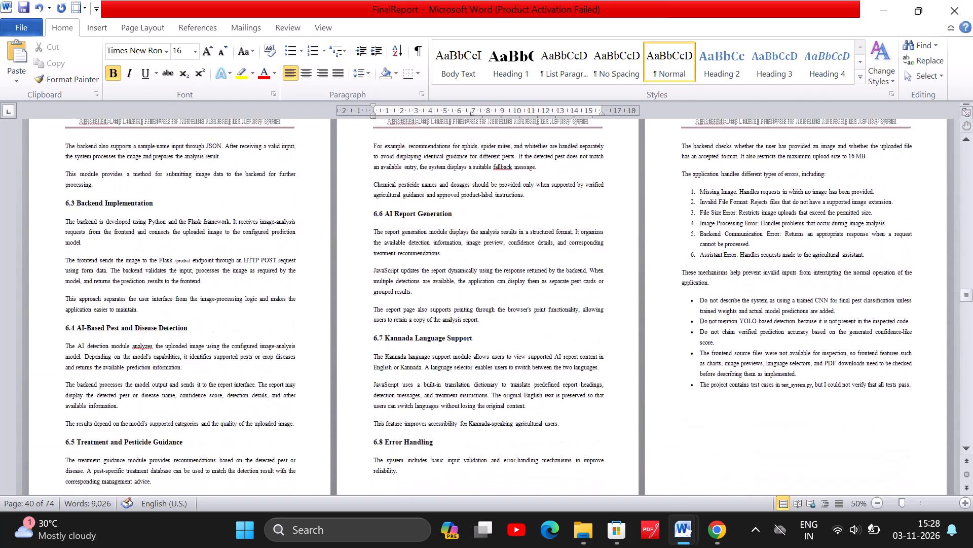
scroll(538, 390, up, 9)
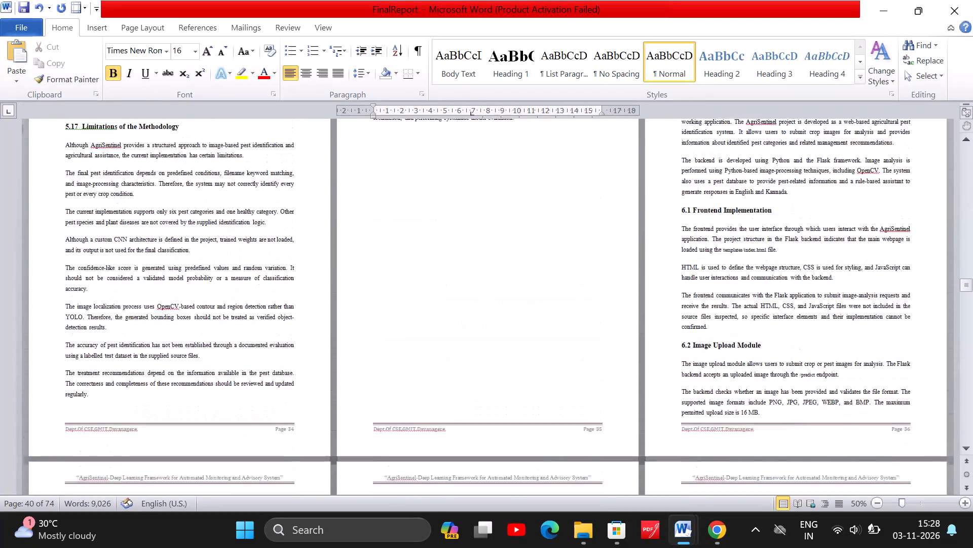
scroll(538, 390, up, 4)
Save the FinalReport document.
key(ctrl+s)
Review the page layout of the report from Chapter 6 back through Chapter 5 to the Chapter 1 introduction.
scroll(538, 390, up, 1)
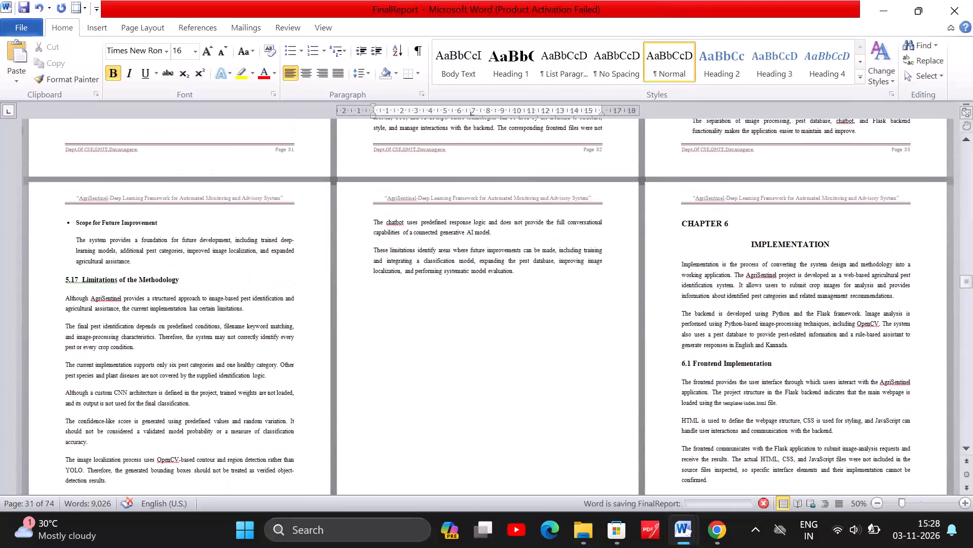
scroll(538, 390, up, 11)
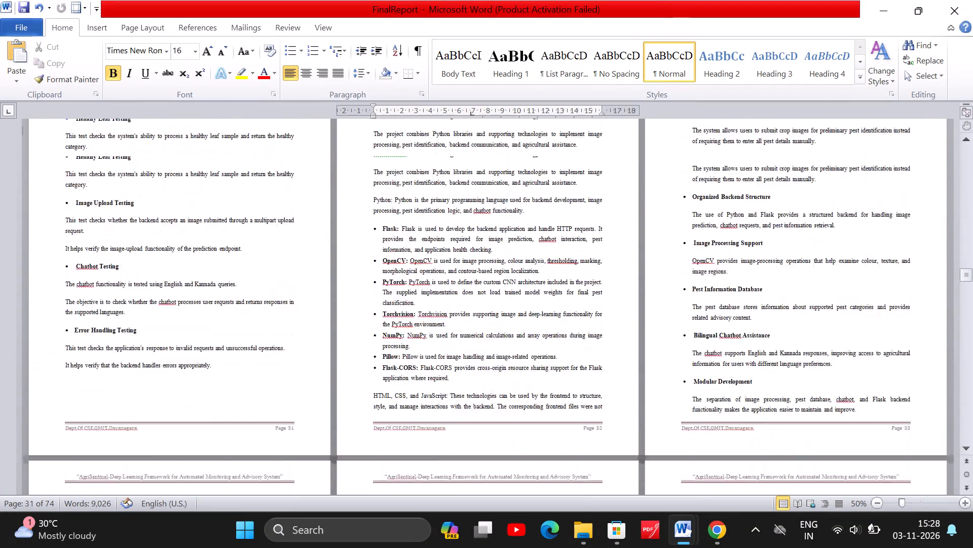
scroll(549, 357, up, 11)
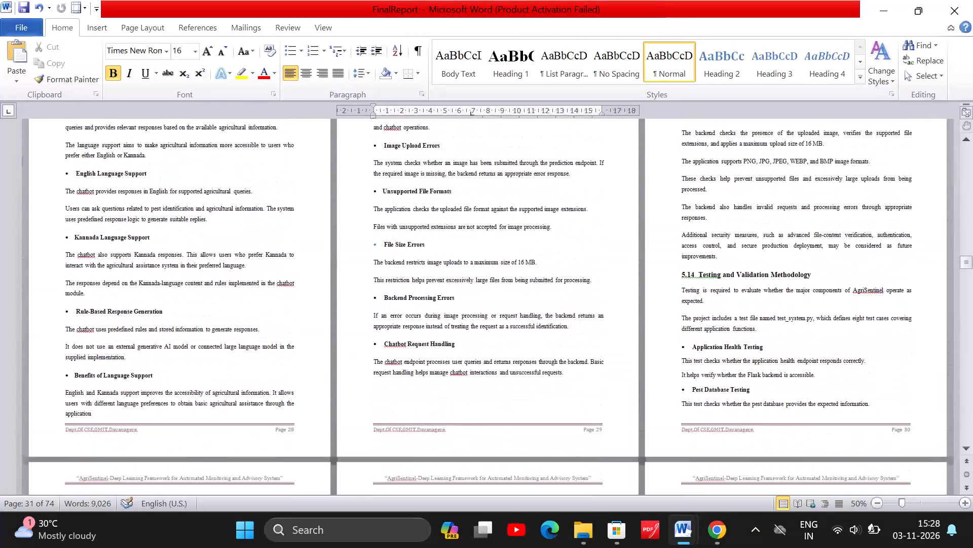
scroll(549, 357, up, 10)
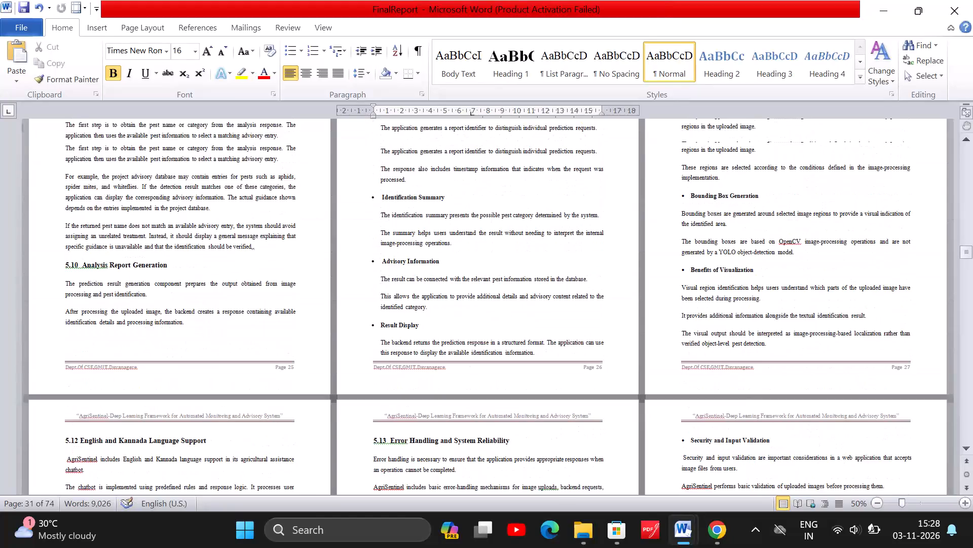
scroll(549, 357, up, 20)
scroll(549, 357, up, 6)
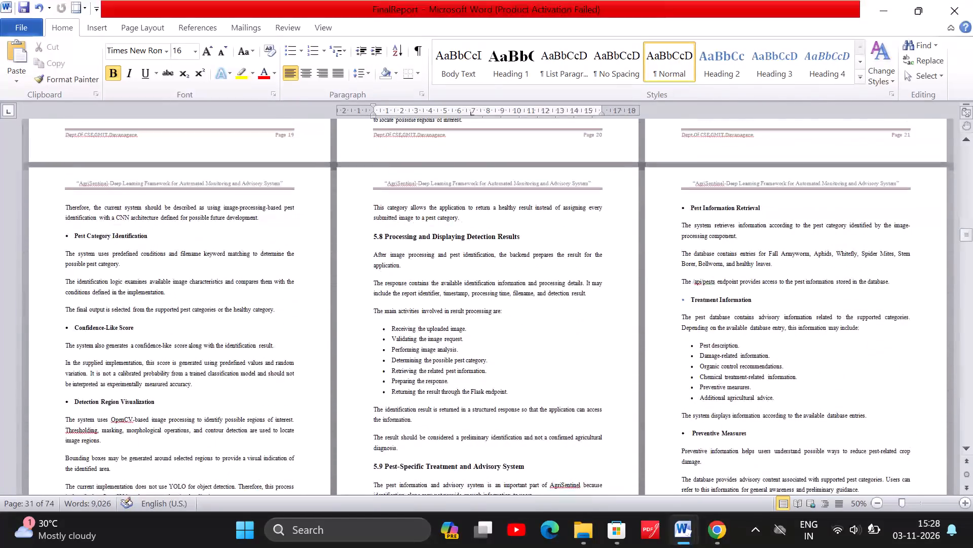
scroll(549, 357, up, 20)
scroll(549, 357, up, 5)
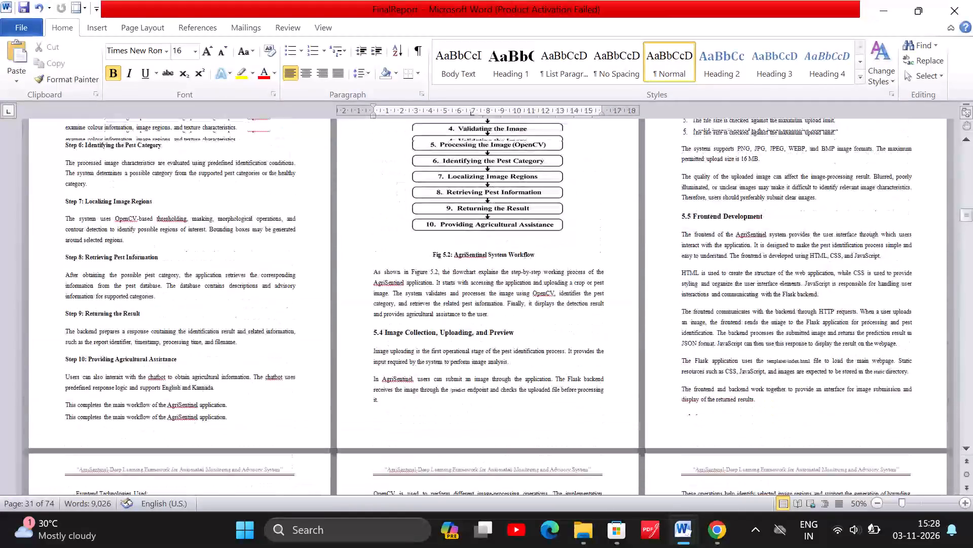
scroll(549, 357, up, 20)
scroll(549, 357, up, 4)
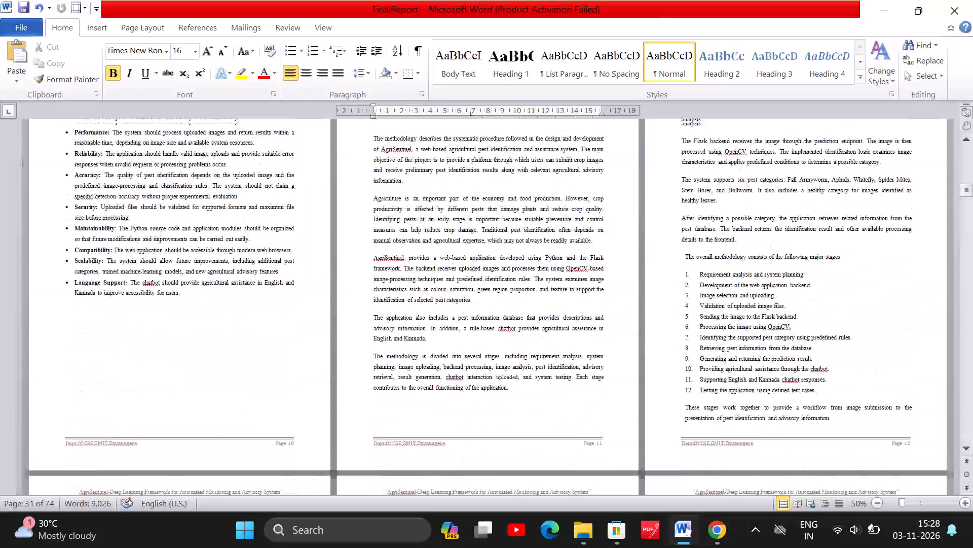
scroll(549, 357, up, 19)
scroll(549, 357, up, 7)
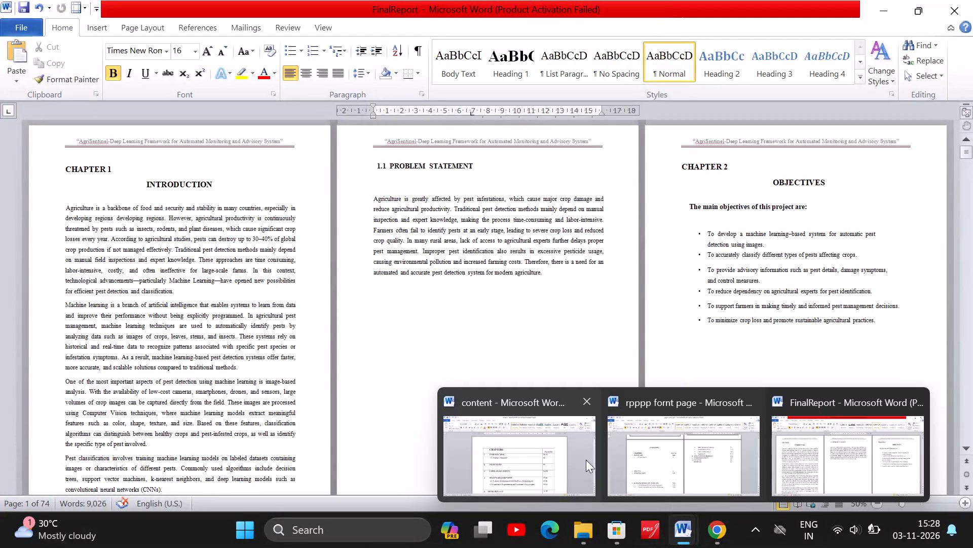
Switch to the "rpppp fornt page" document and go to its CONTENTS page.
click(810, 464)
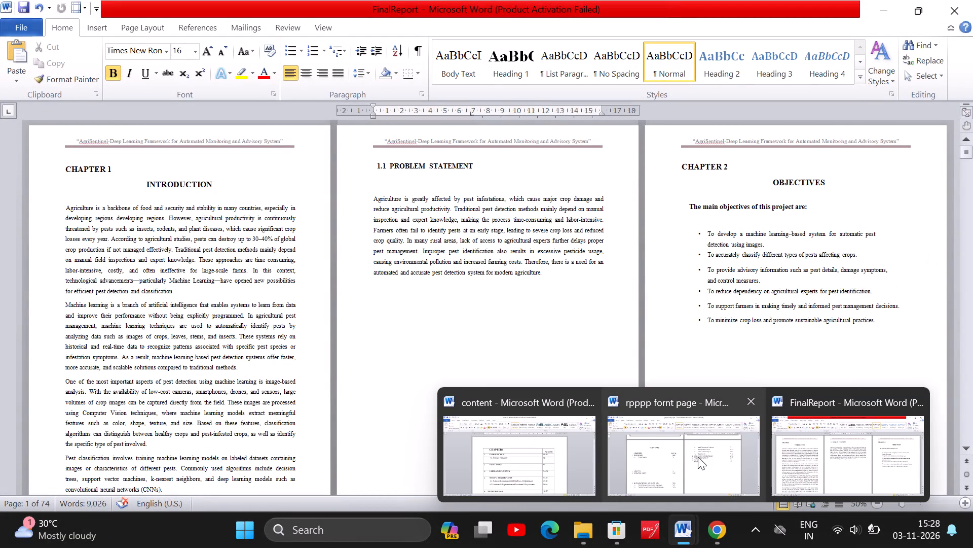
click(698, 457)
scroll(628, 371, up, 11)
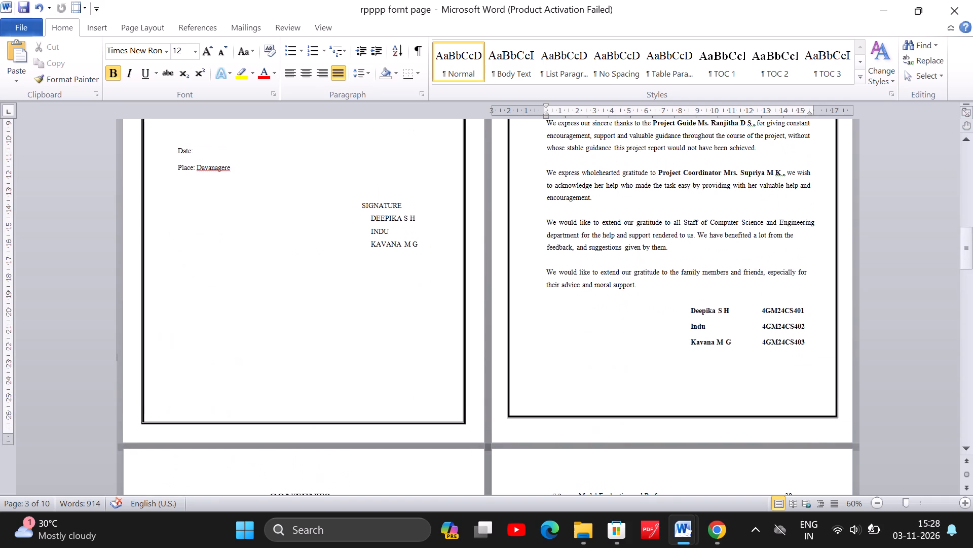
scroll(574, 379, down, 4)
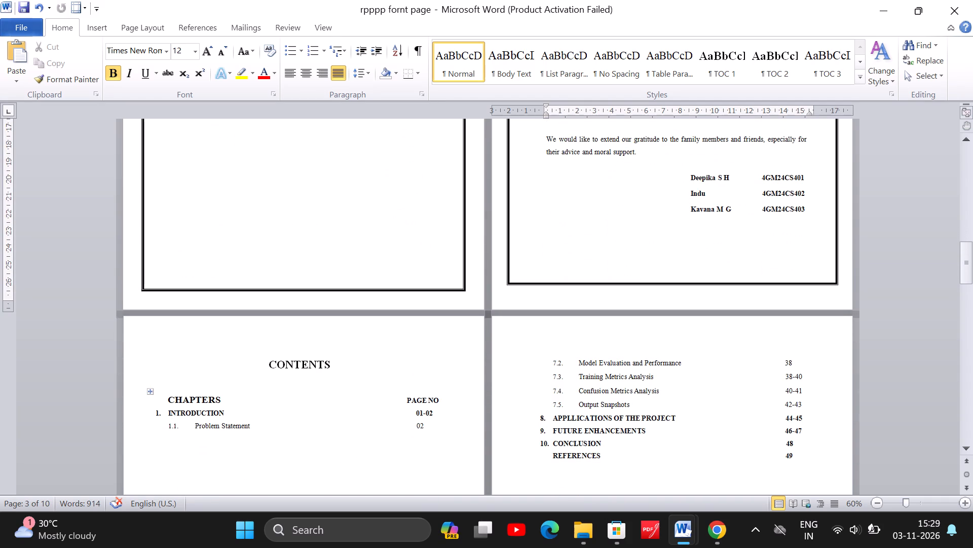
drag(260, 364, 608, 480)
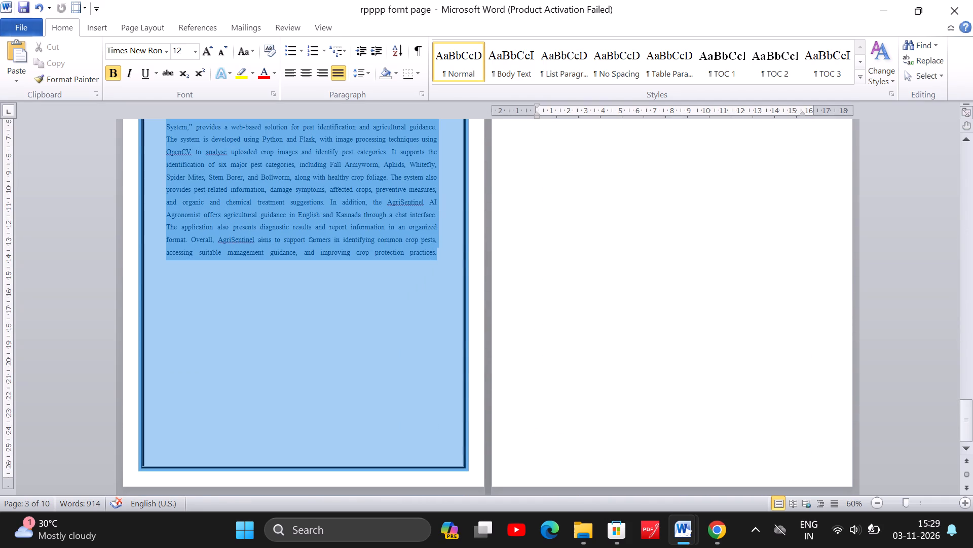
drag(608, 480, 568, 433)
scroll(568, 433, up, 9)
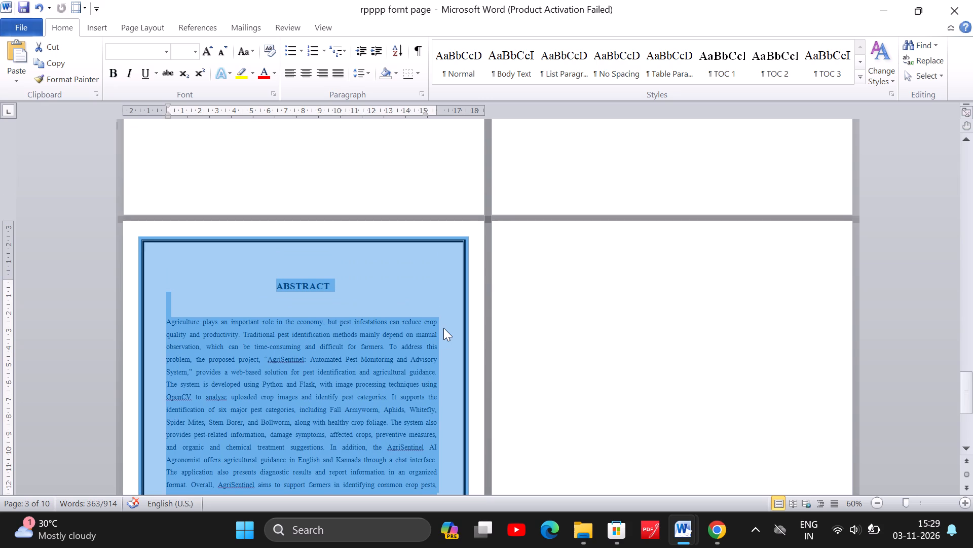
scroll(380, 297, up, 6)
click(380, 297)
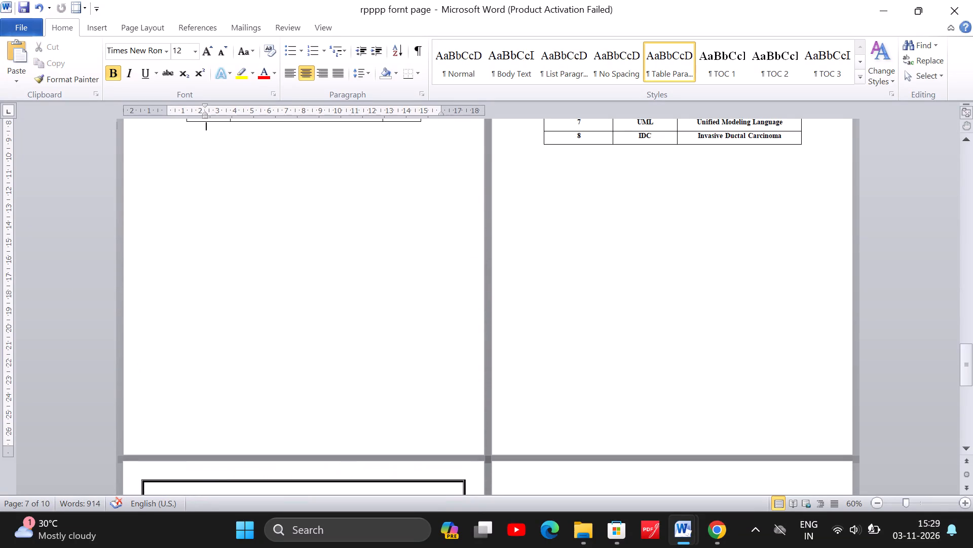
Delete the CONTENTS heading and the first page of the chapter table, from Introduction through entry 7.1 Model Training Convergence.
scroll(380, 297, up, 6)
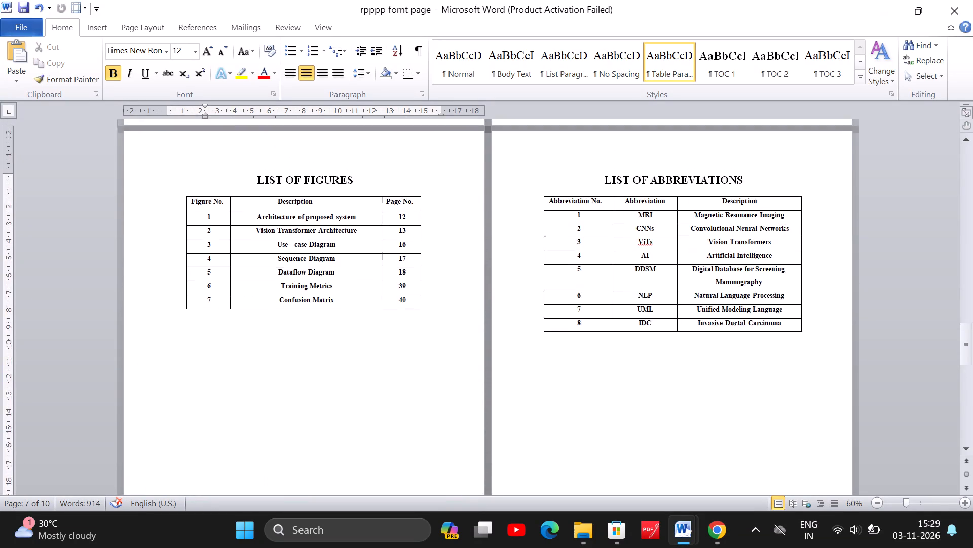
scroll(380, 297, up, 12)
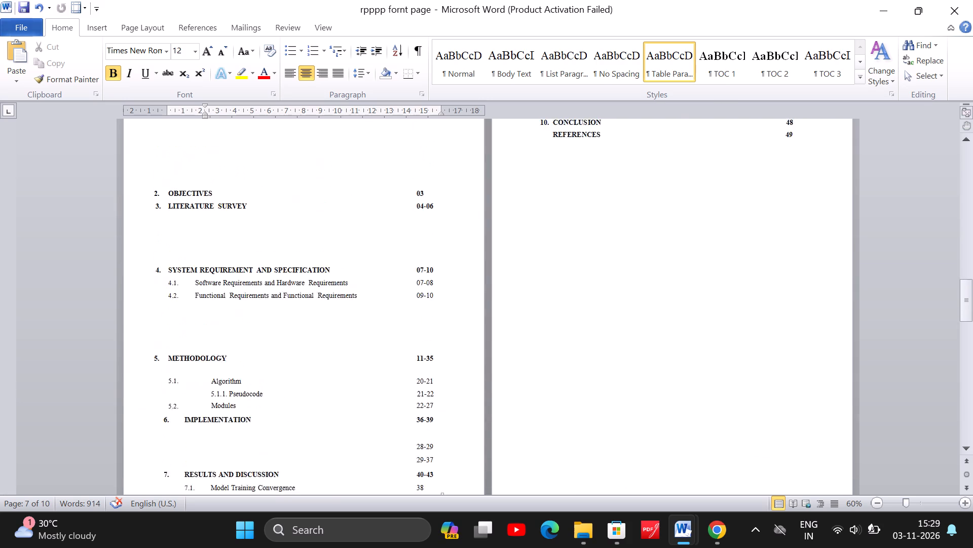
scroll(380, 297, up, 3)
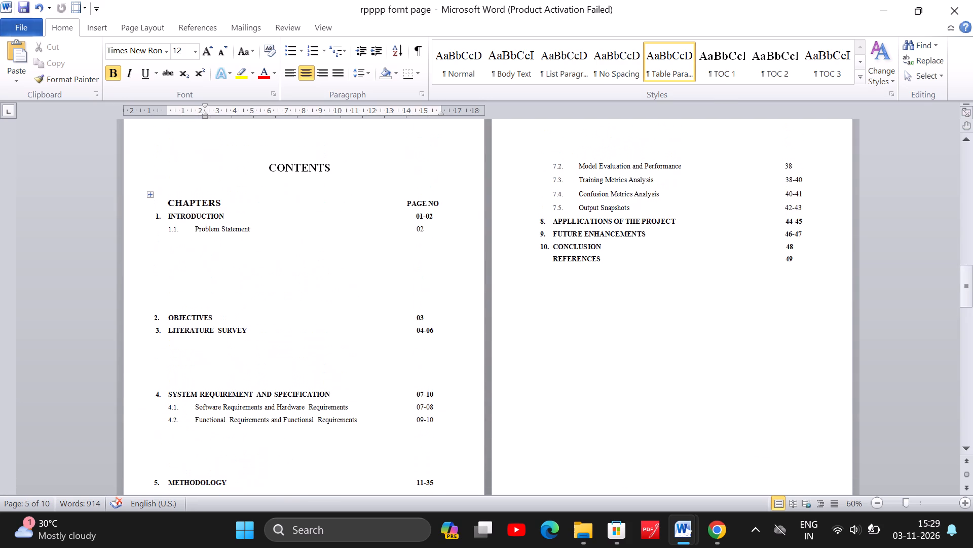
scroll(380, 297, up, 1)
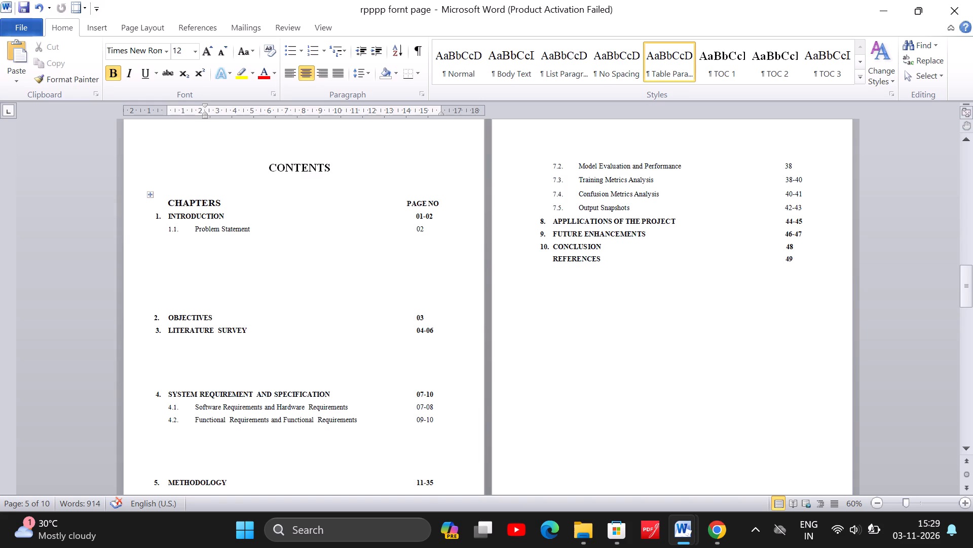
drag(269, 155, 401, 455)
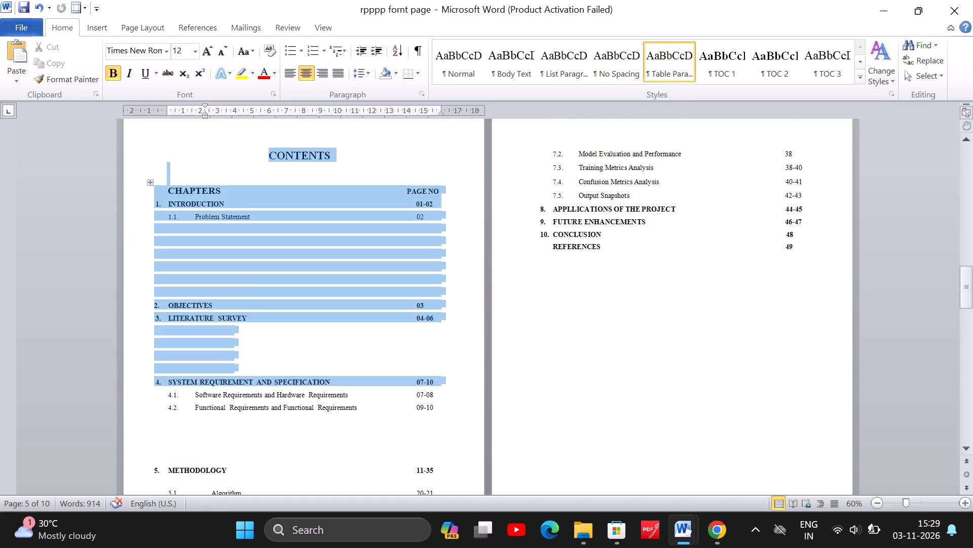
drag(401, 455, 295, 85)
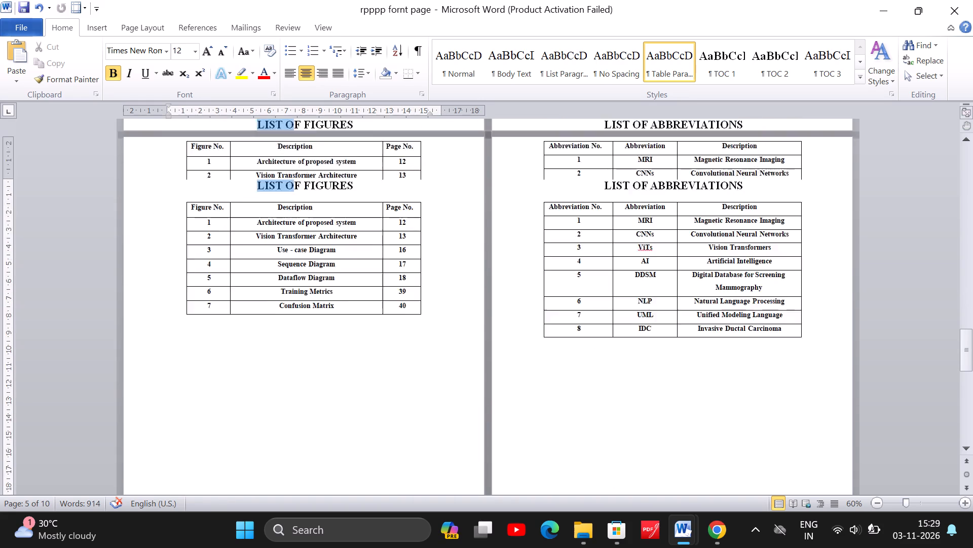
drag(295, 85, 299, 256)
scroll(299, 256, up, 2)
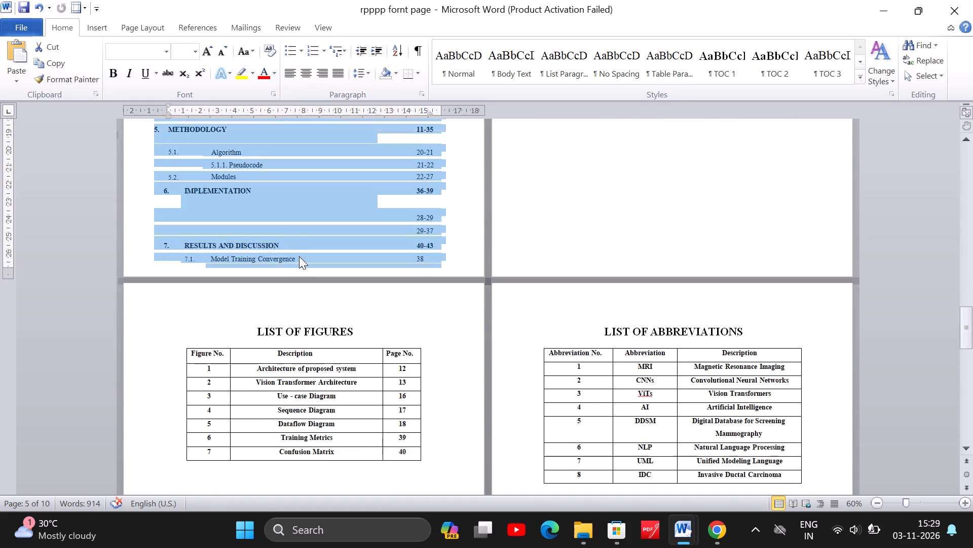
scroll(299, 256, up, 5)
key(Delete)
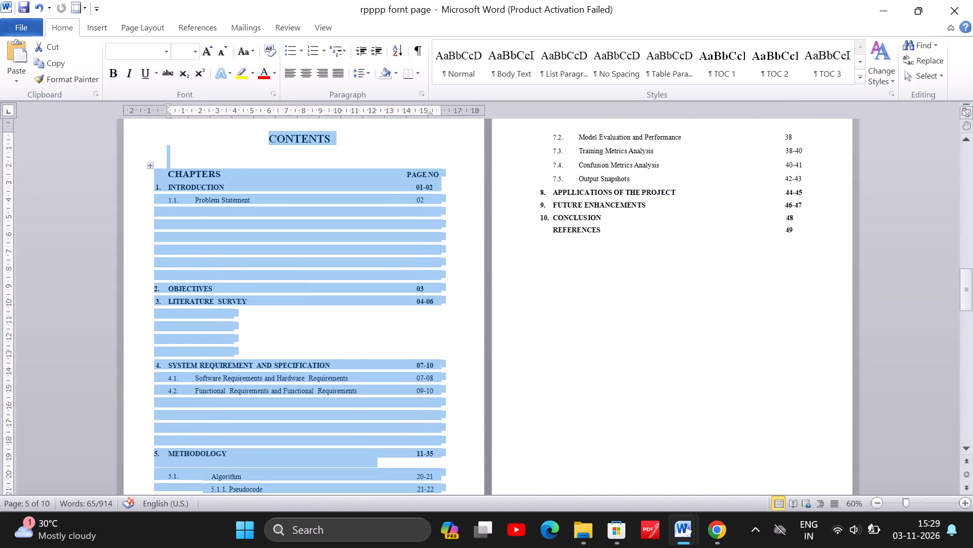
Delete the remaining contents entries, from 7.2 Model Evaluation and Performance through REFERENCES.
scroll(299, 256, up, 3)
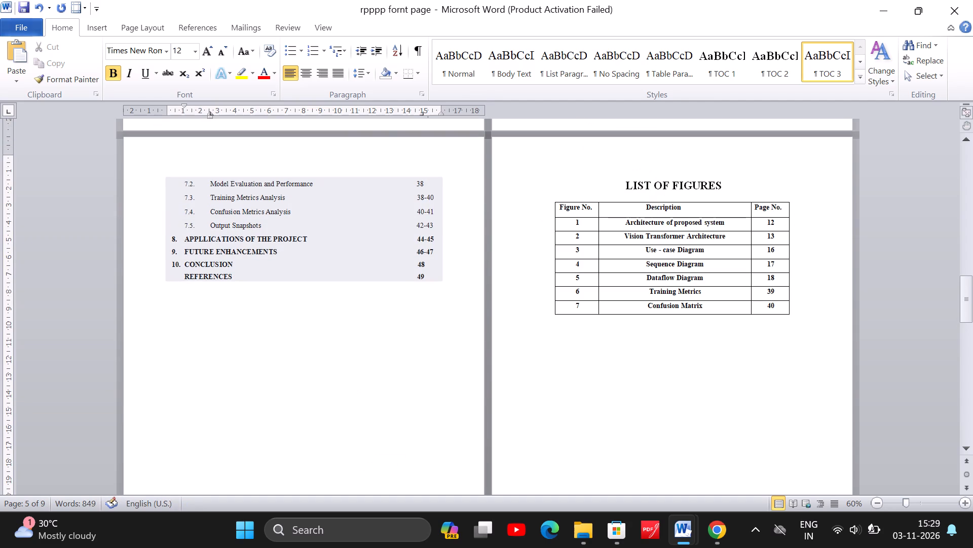
click(437, 268)
drag(437, 268, 243, 169)
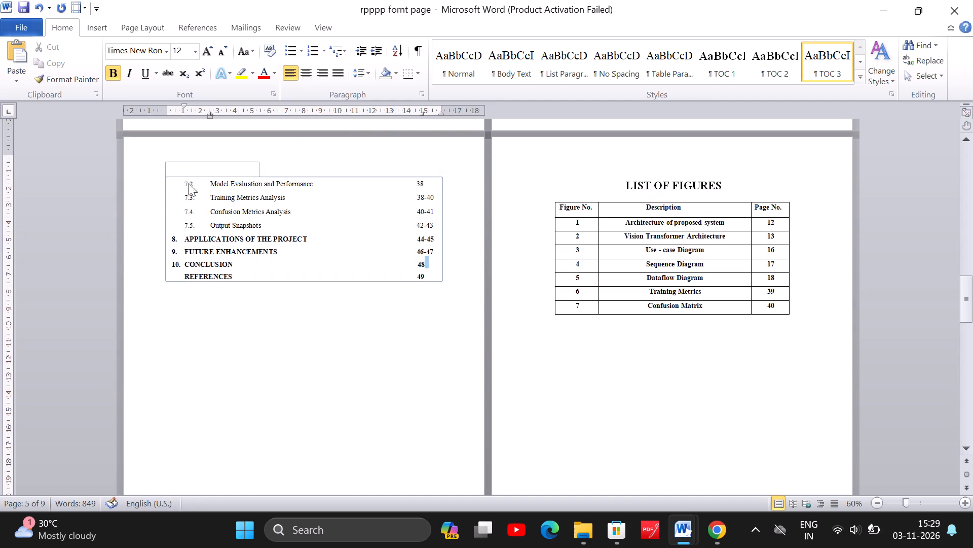
click(189, 183)
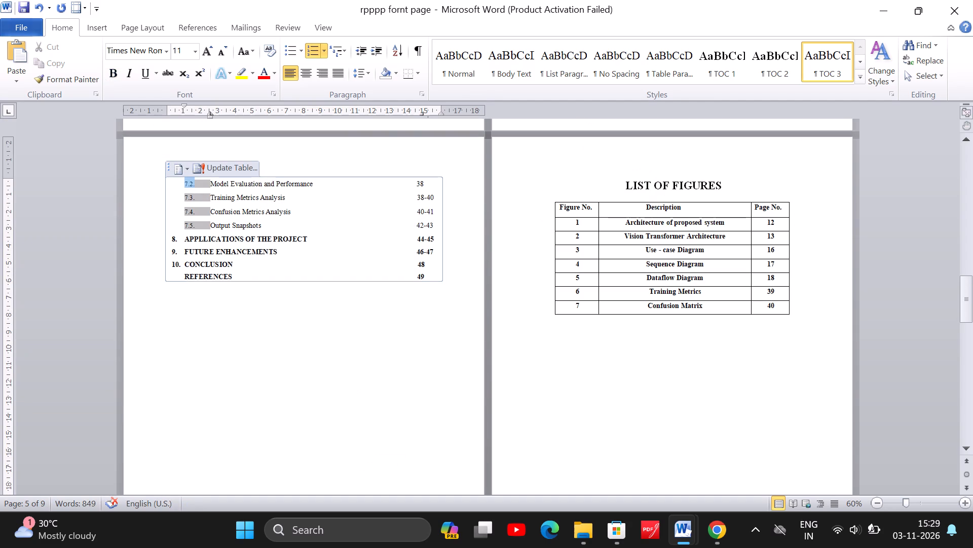
click(269, 216)
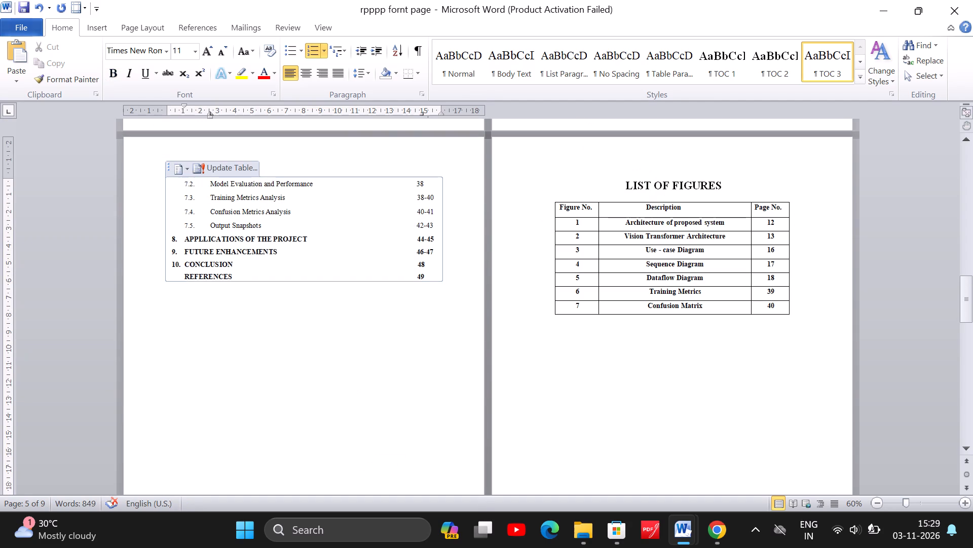
drag(180, 186, 444, 323)
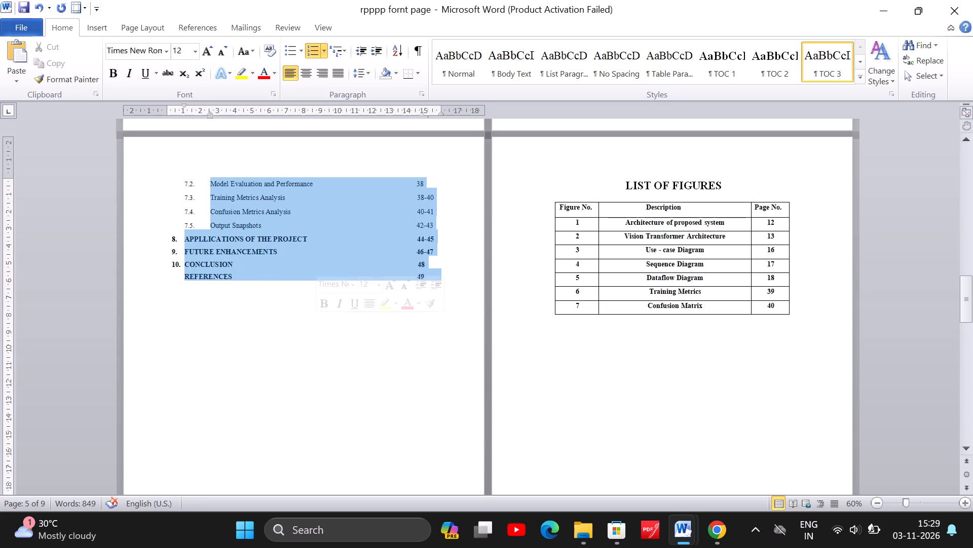
key(Delete)
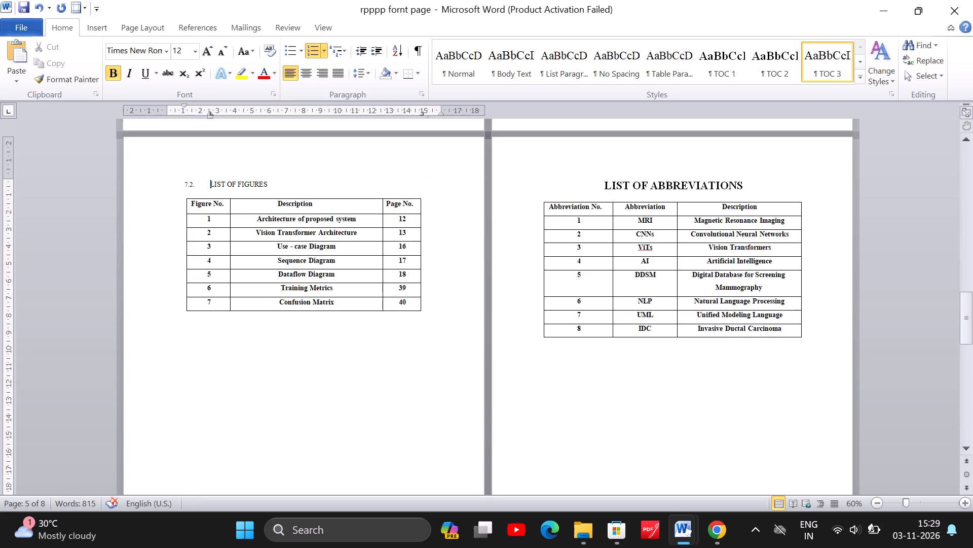
Examine the front matter pages, from the title page and Declaration through the List of Figures and List of Abbreviations to the Abstract.
scroll(468, 265, up, 8)
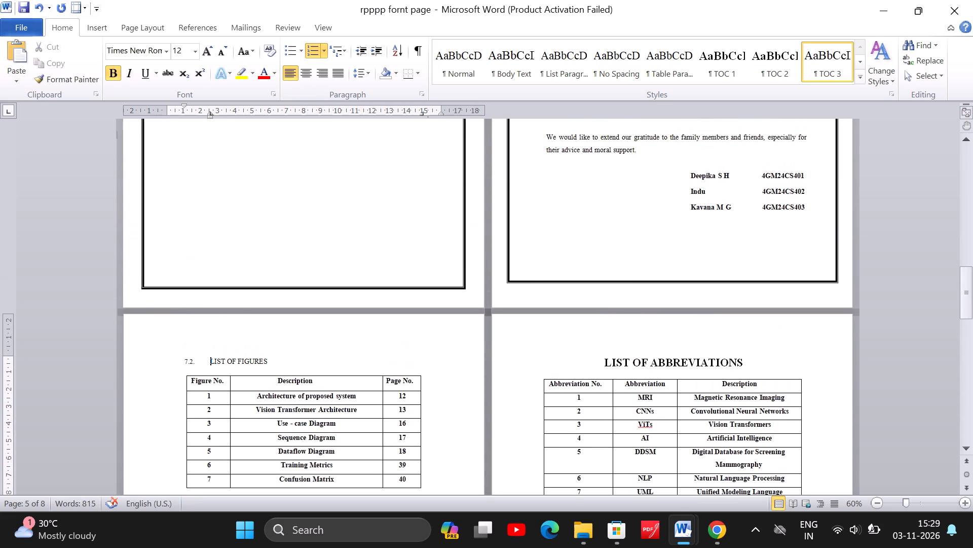
click(345, 401)
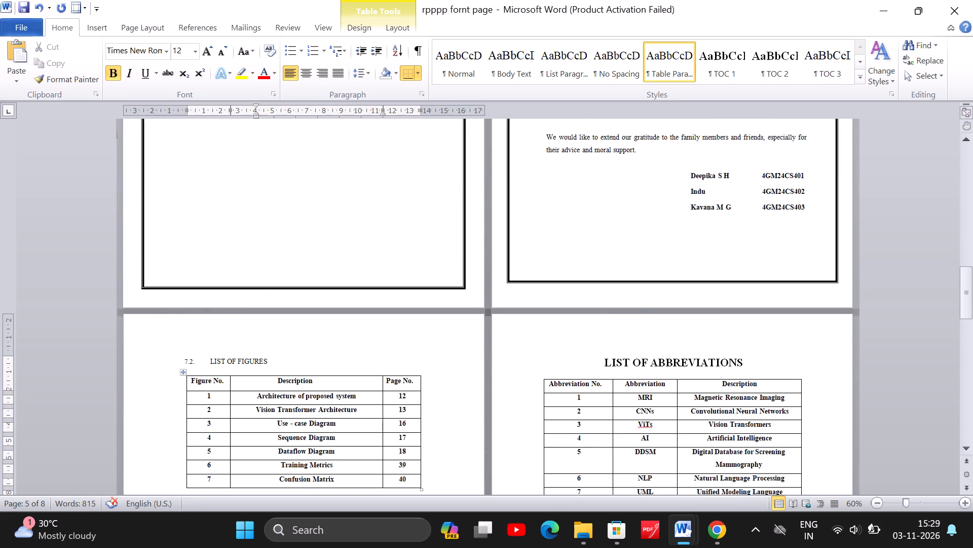
drag(180, 370, 184, 378)
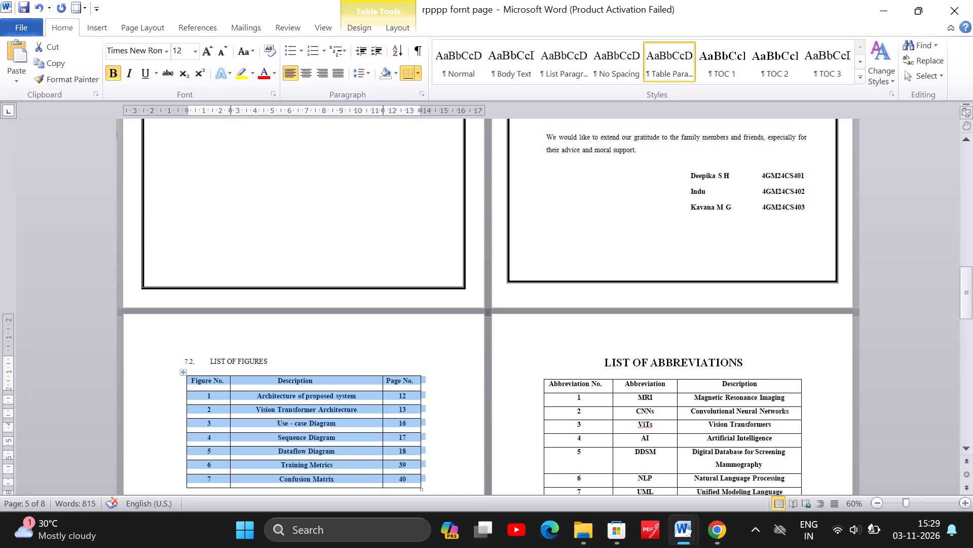
click(191, 385)
scroll(186, 386, up, 5)
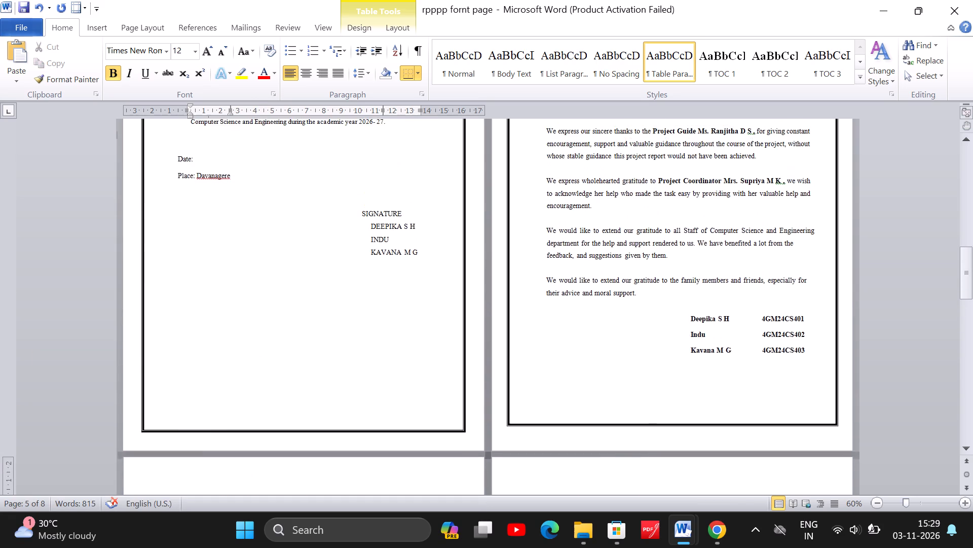
scroll(186, 386, up, 11)
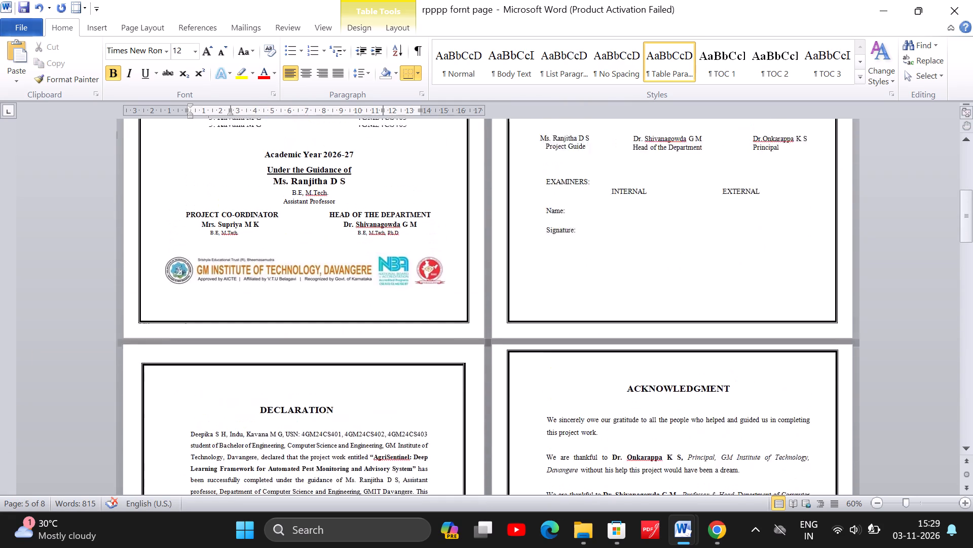
scroll(186, 386, up, 8)
scroll(186, 386, down, 6)
scroll(195, 337, down, 4)
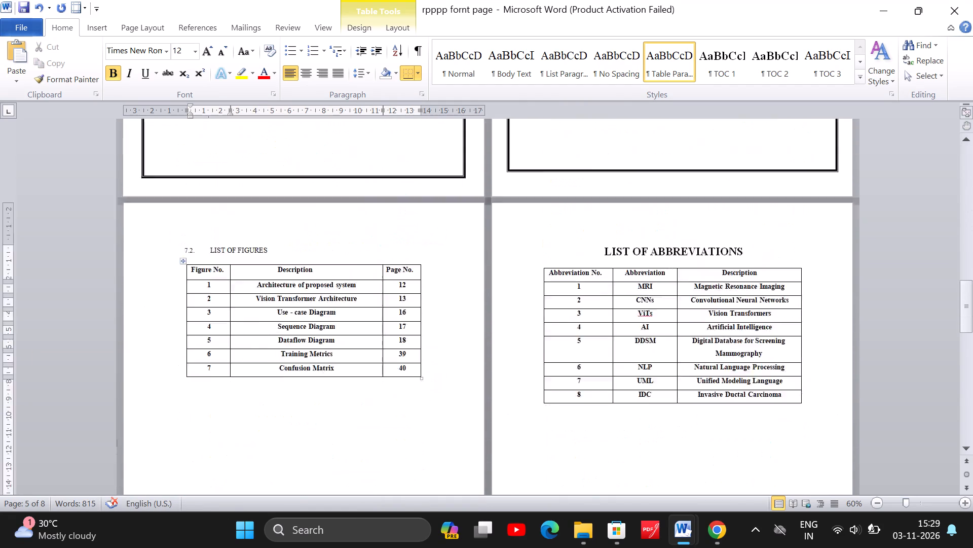
click(195, 347)
scroll(197, 364, up, 1)
double_click(197, 364)
scroll(197, 364, up, 1)
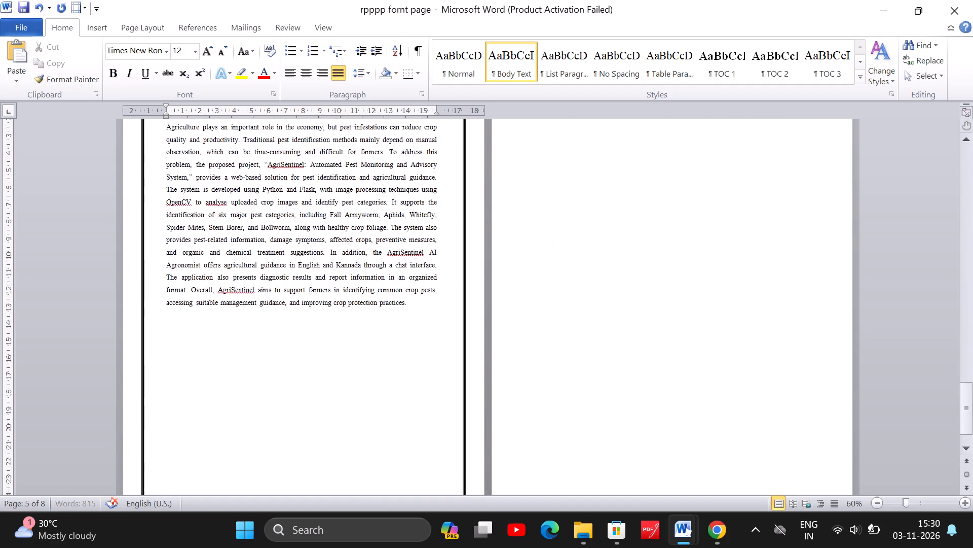
Review the List of Figures and List of Abbreviations pages that precede the Abstract.
scroll(197, 364, up, 1)
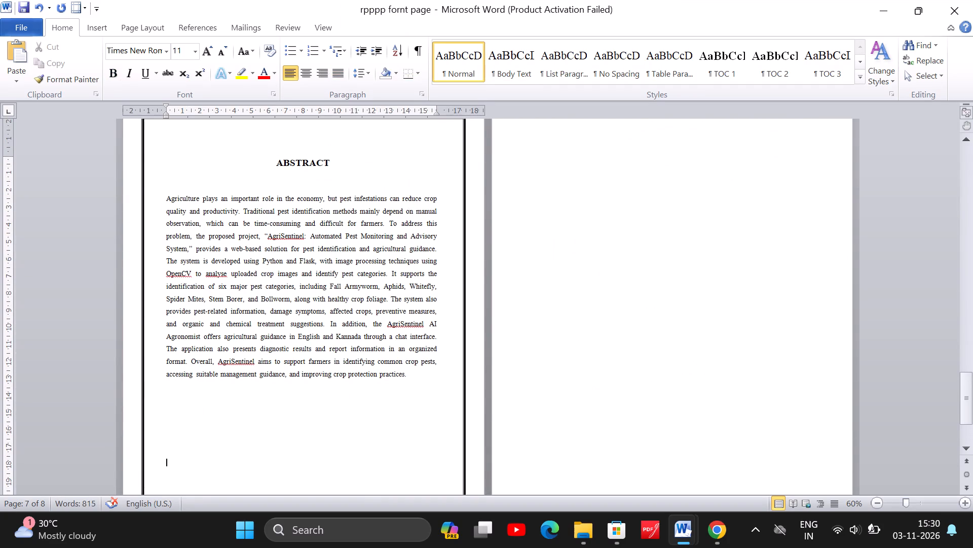
scroll(217, 287, up, 10)
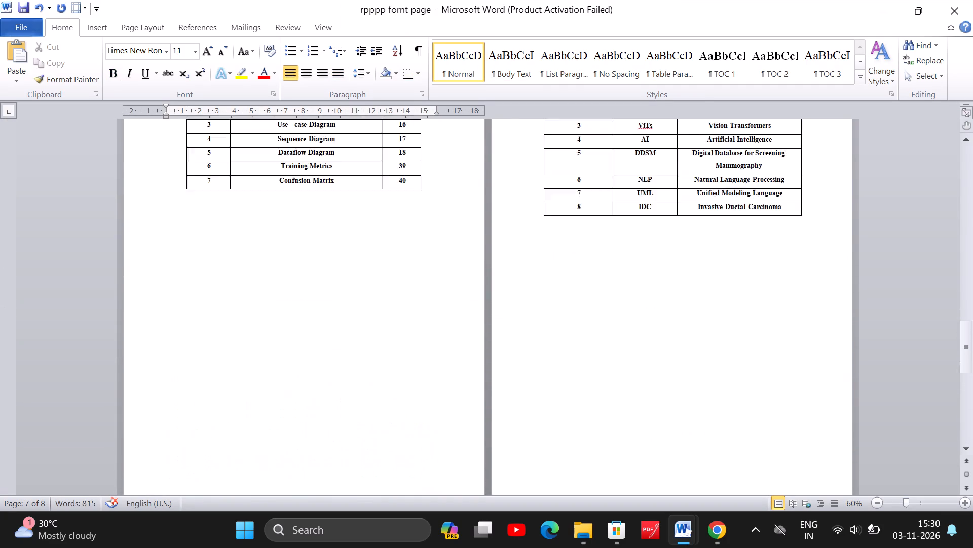
scroll(217, 287, up, 2)
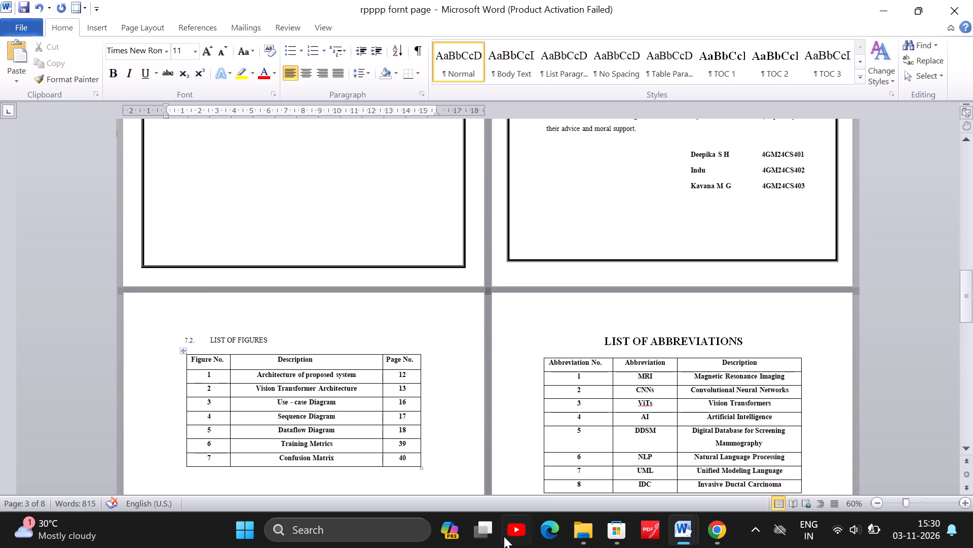
click(580, 534)
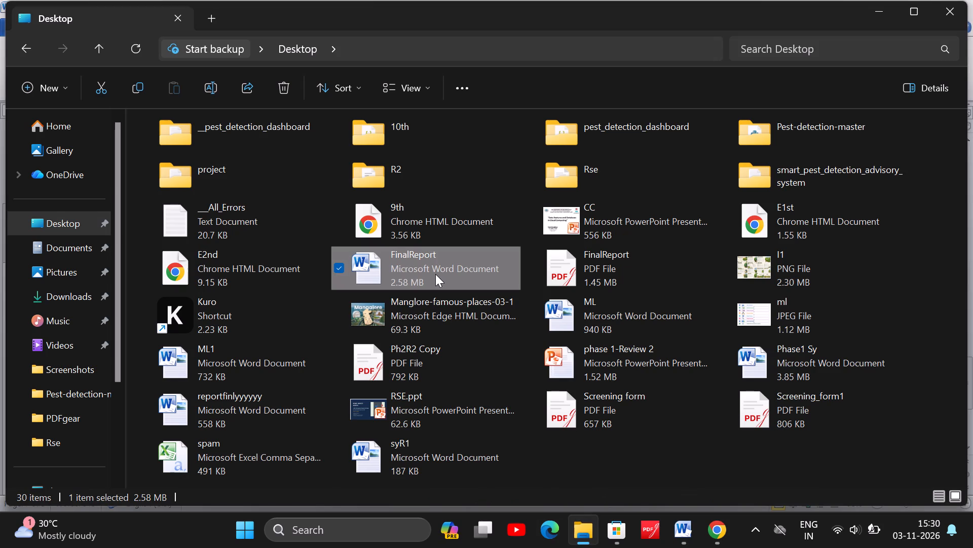
click(438, 273)
key(ctrl+c)
click(748, 461)
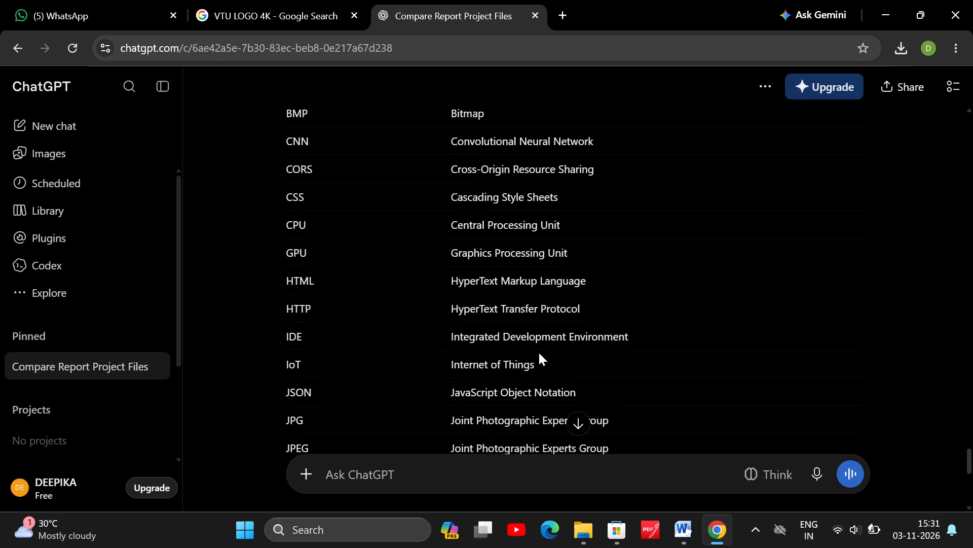
scroll(539, 353, down, 6)
scroll(539, 353, up, 1)
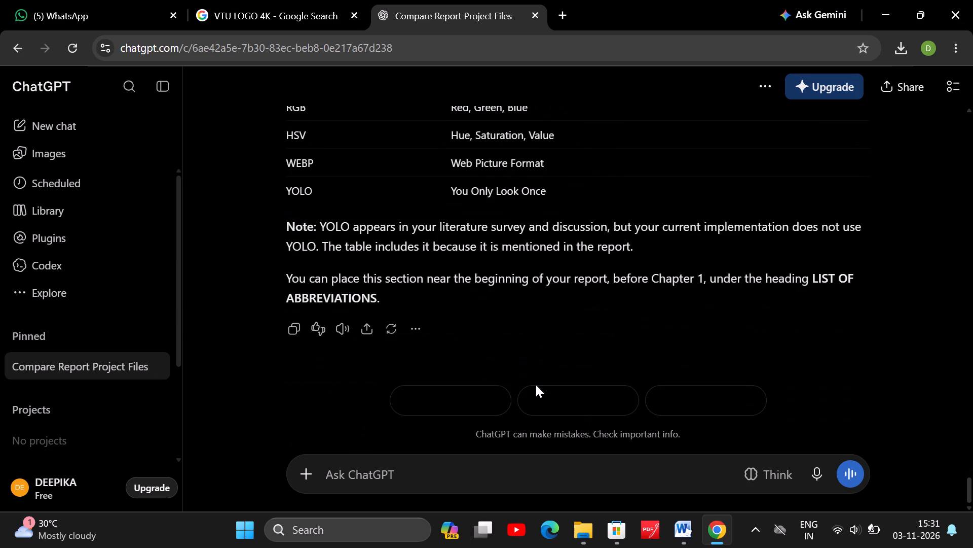
scroll(536, 385, up, 7)
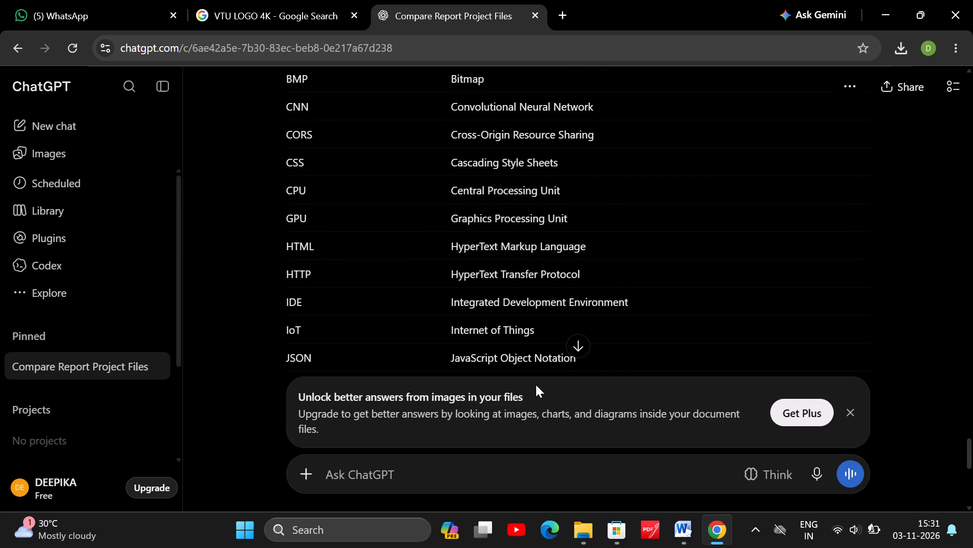
scroll(536, 385, up, 1)
click(536, 385)
scroll(536, 385, up, 1)
scroll(457, 336, up, 2)
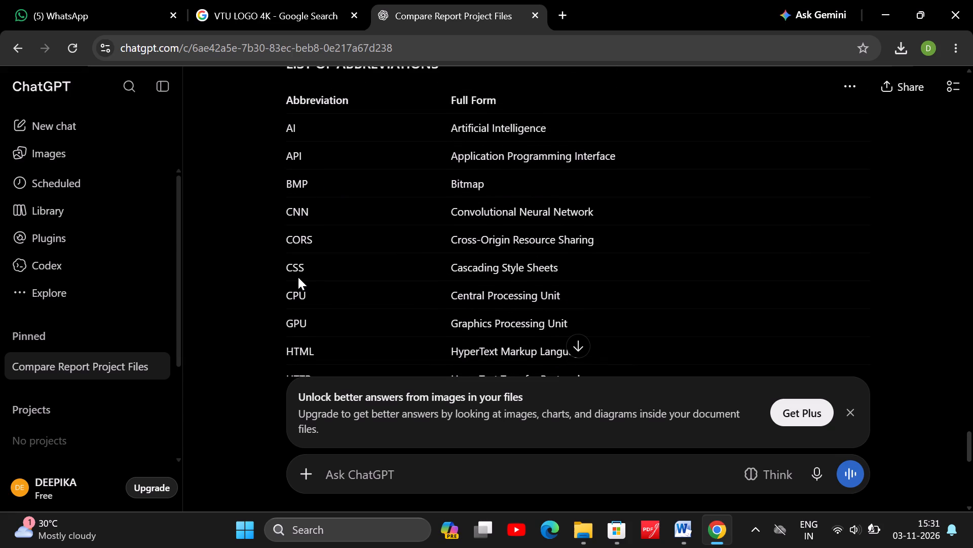
scroll(298, 277, down, 5)
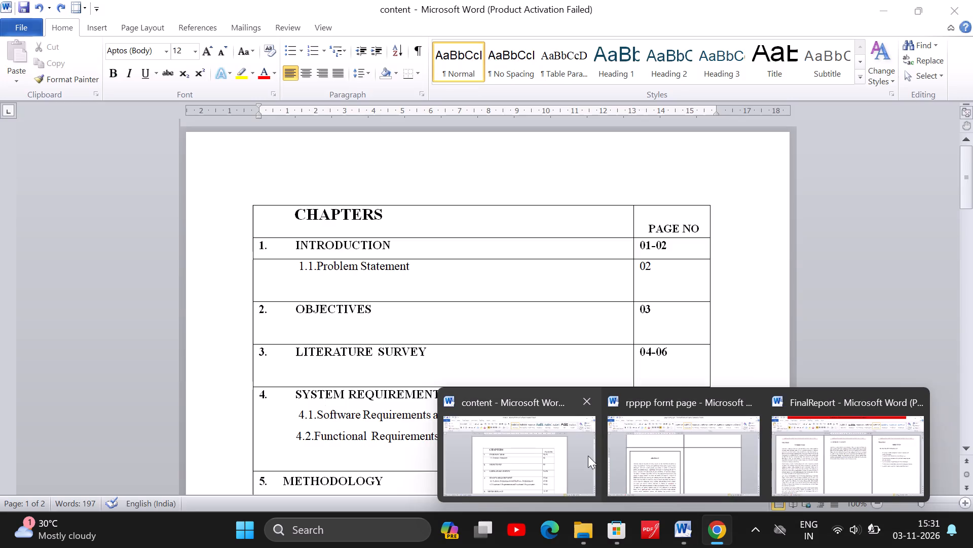
Switch to the "rpppp fornt page" document and go to its List of Abbreviations table.
click(667, 457)
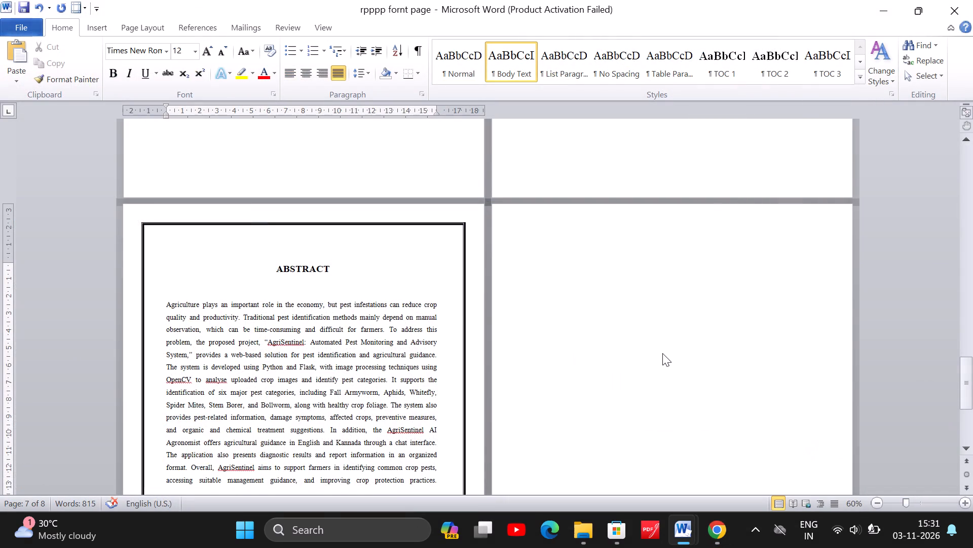
scroll(662, 353, up, 10)
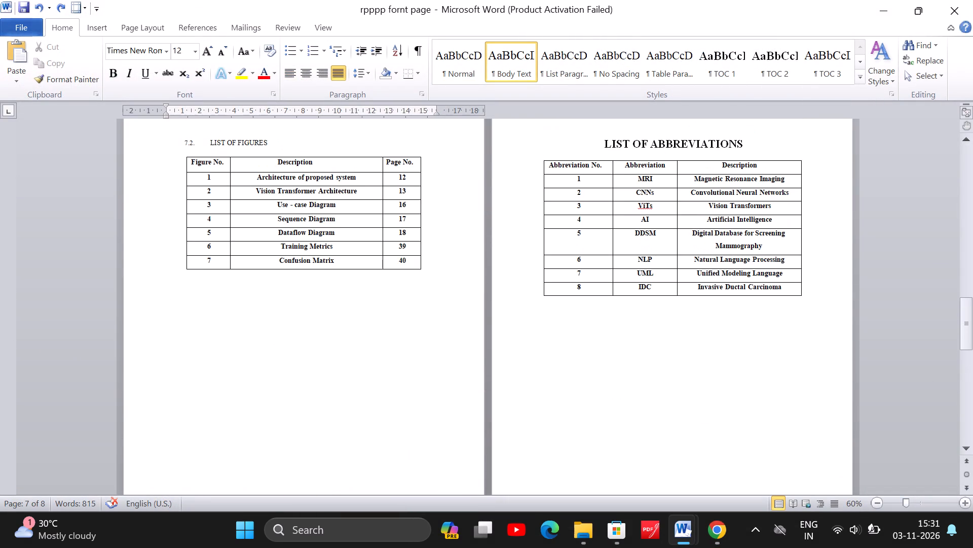
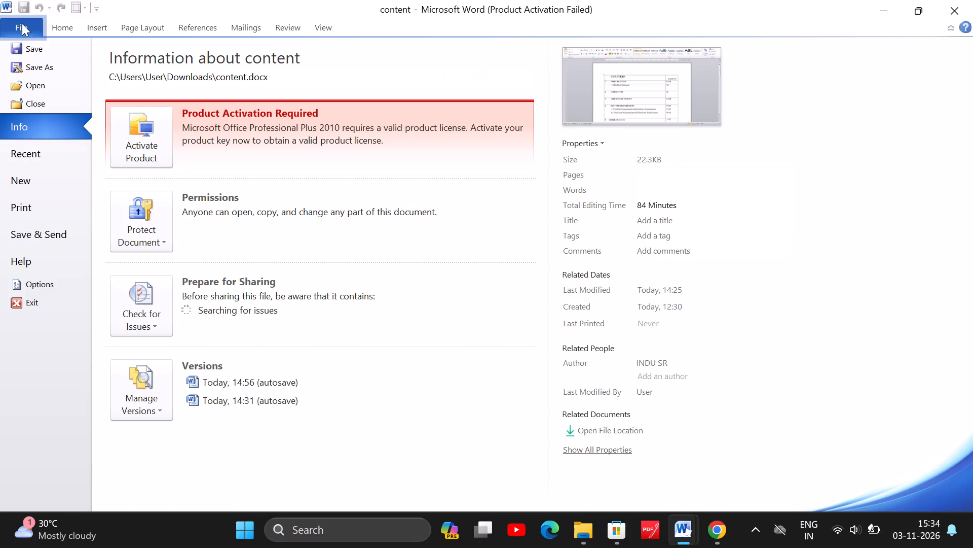
Start saving a copy of the "content" document in Downloads and open its file name for editing at the beginning.
click(30, 64)
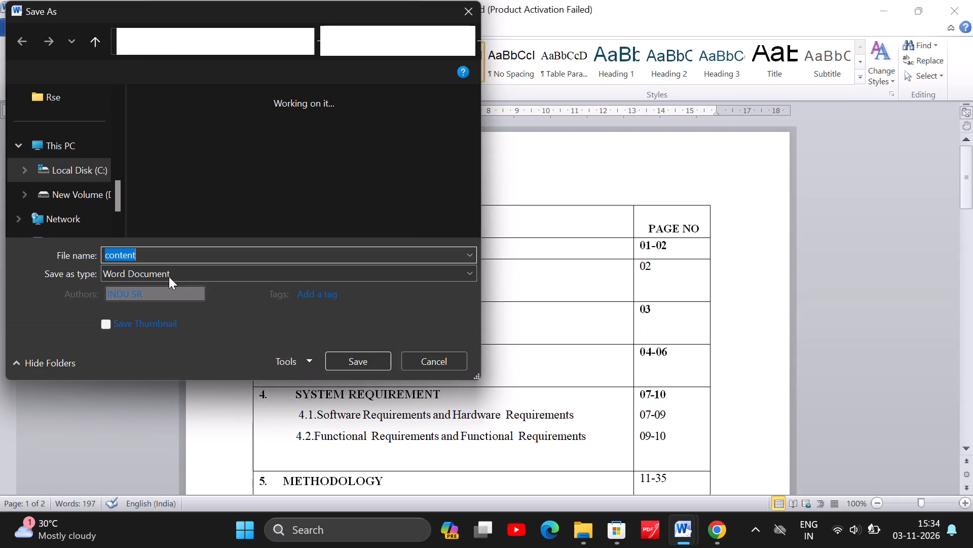
click(151, 258)
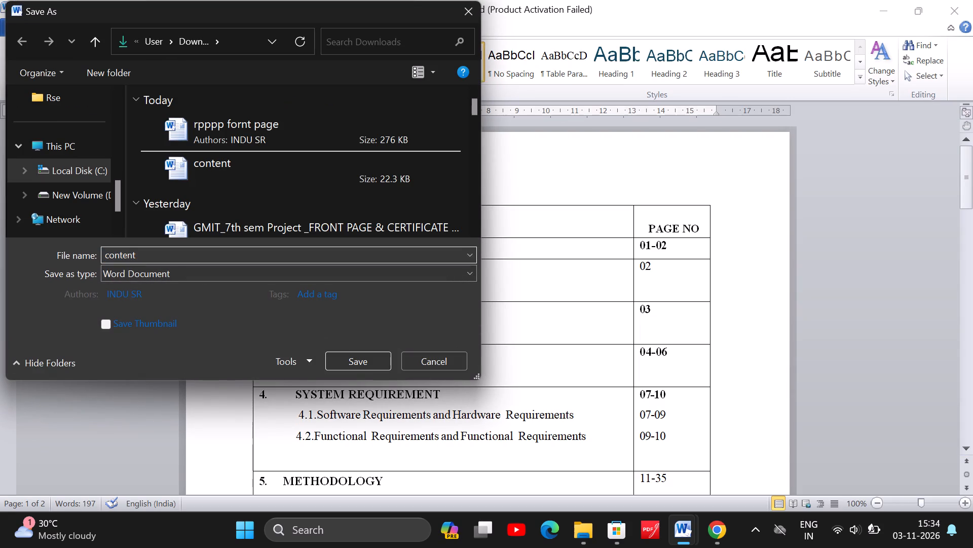
click(103, 257)
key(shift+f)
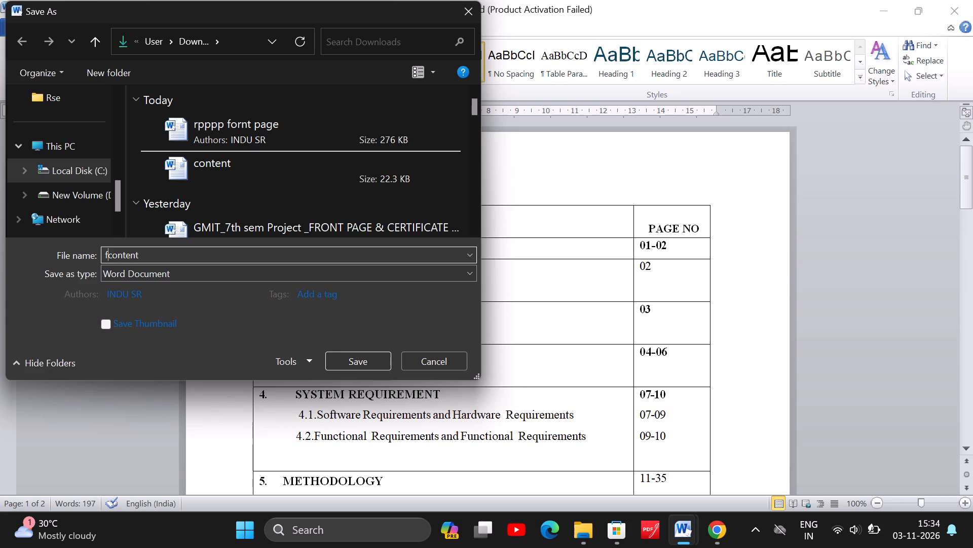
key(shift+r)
key(BackSpace)
key(BackSpace)
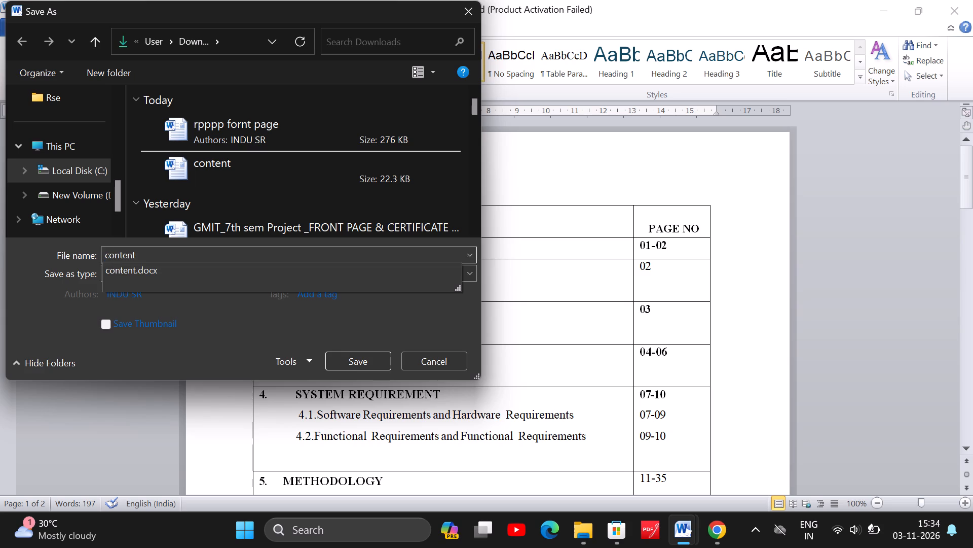
Add the prefix FR to the content document's file name in the Save As dialog.
key(f)
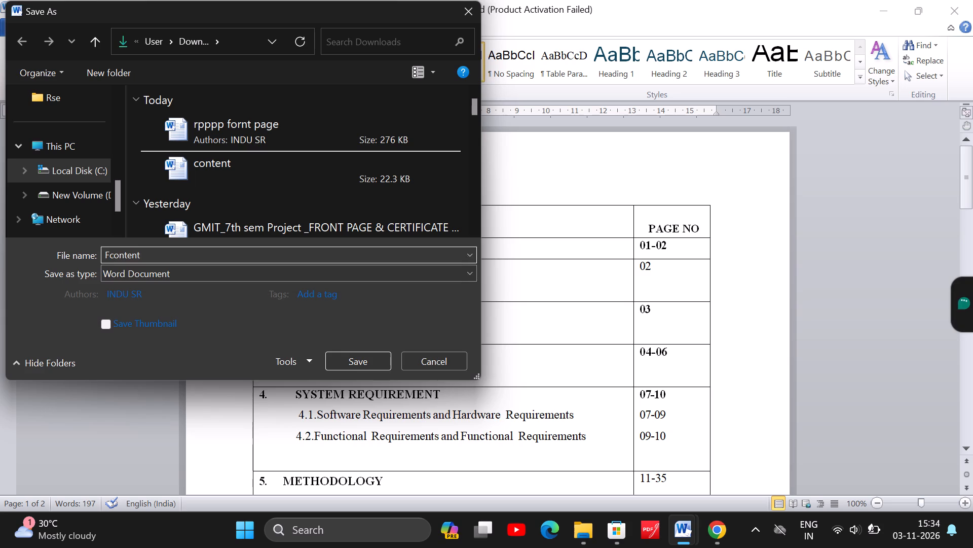
key(r)
Choose the Desktop as the folder for saving the content document.
scroll(73, 133, up, 6)
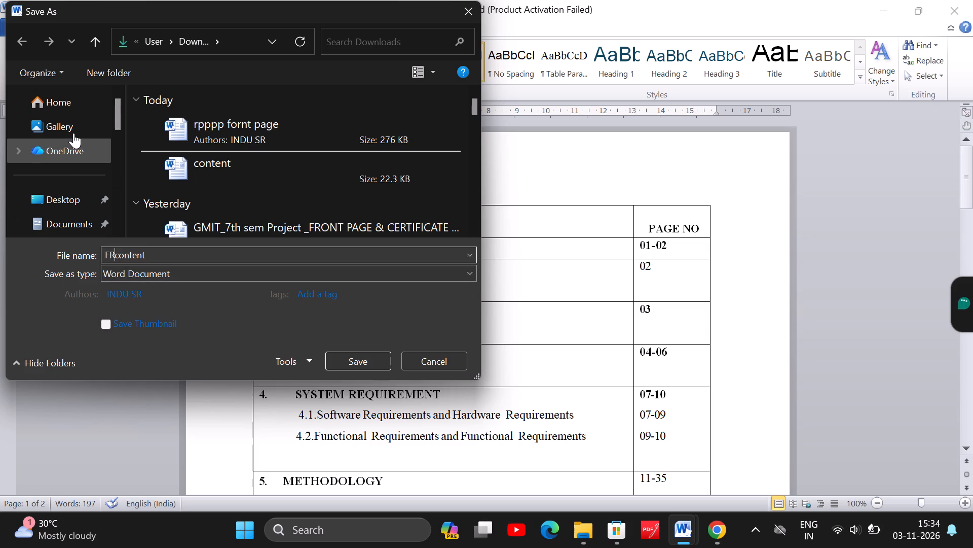
double_click(72, 197)
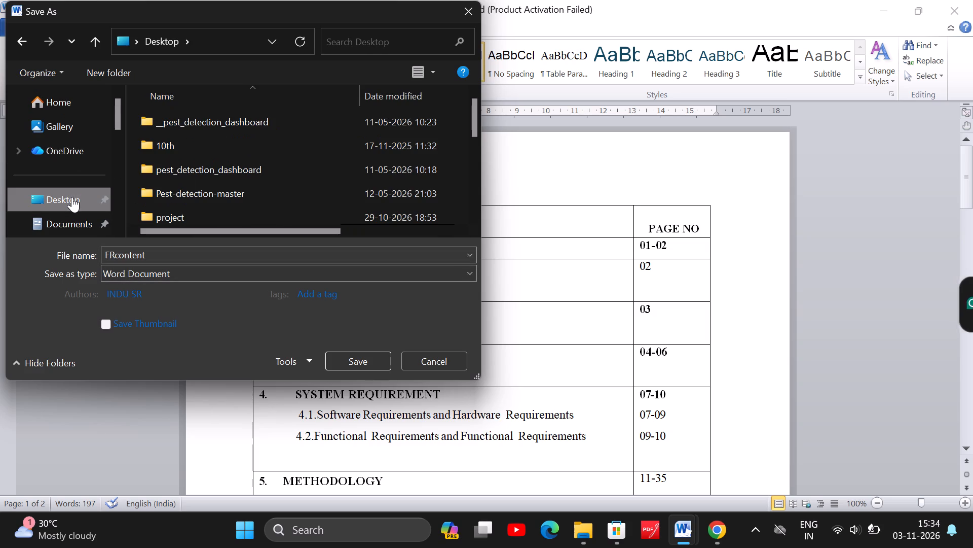
scroll(207, 182, down, 3)
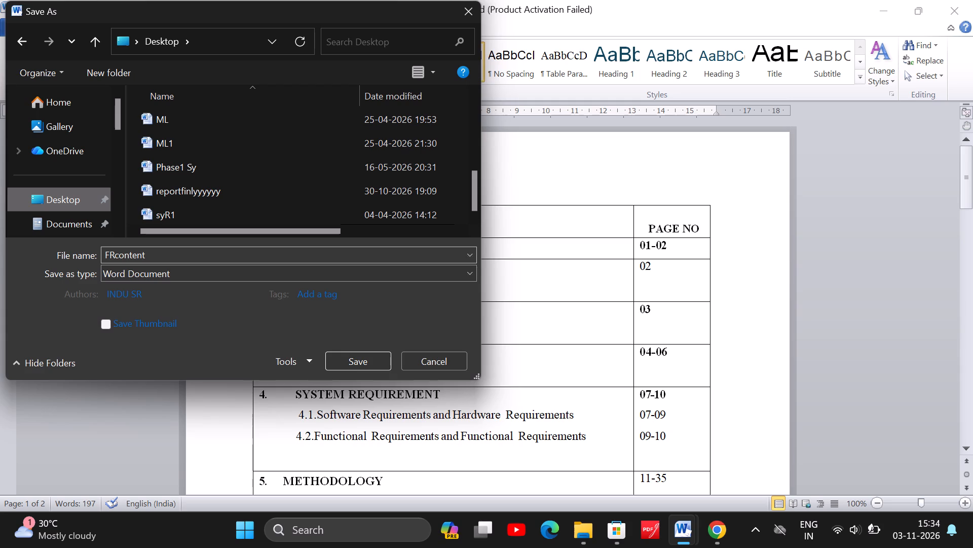
Append a space and the word PAGE to the end of the file name.
click(149, 256)
click(149, 256)
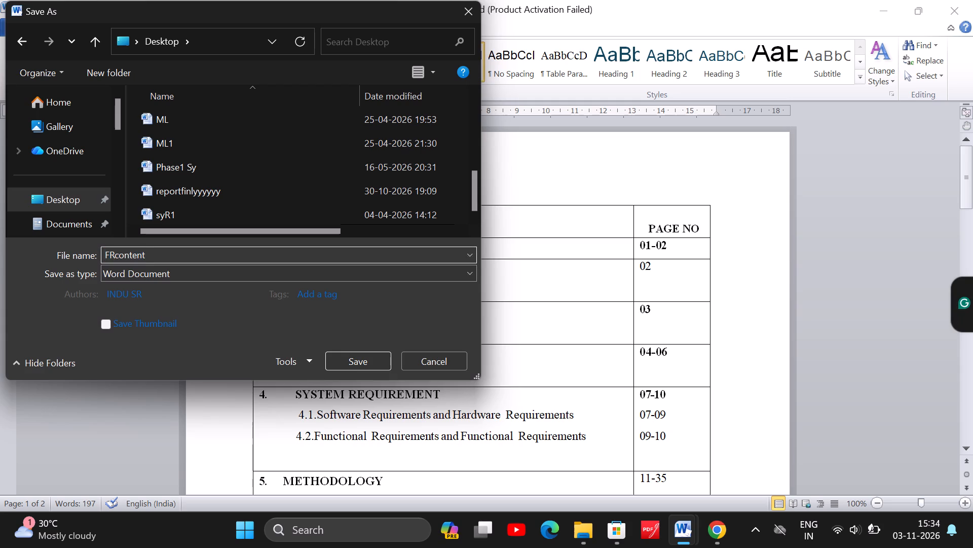
key(space)
text(PAGE)
key(Right)
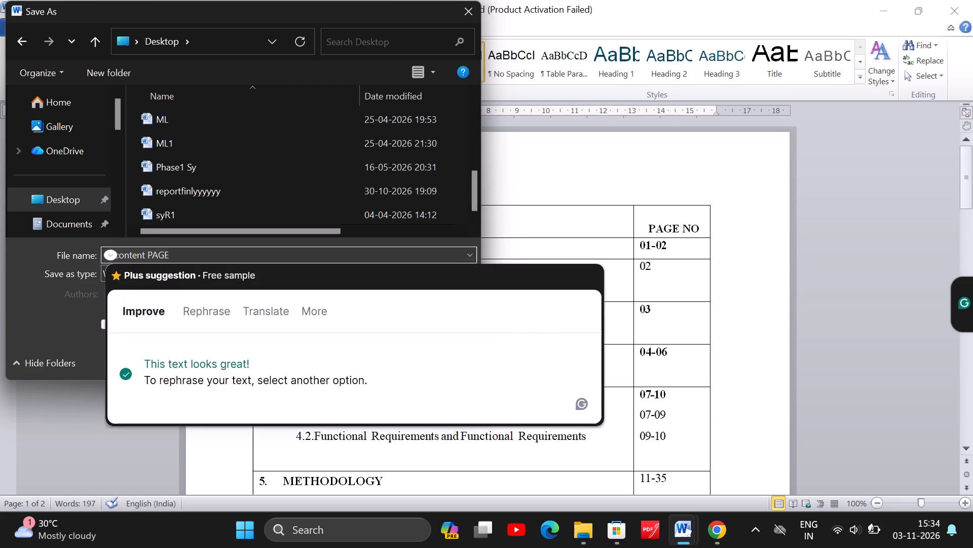
click(499, 221)
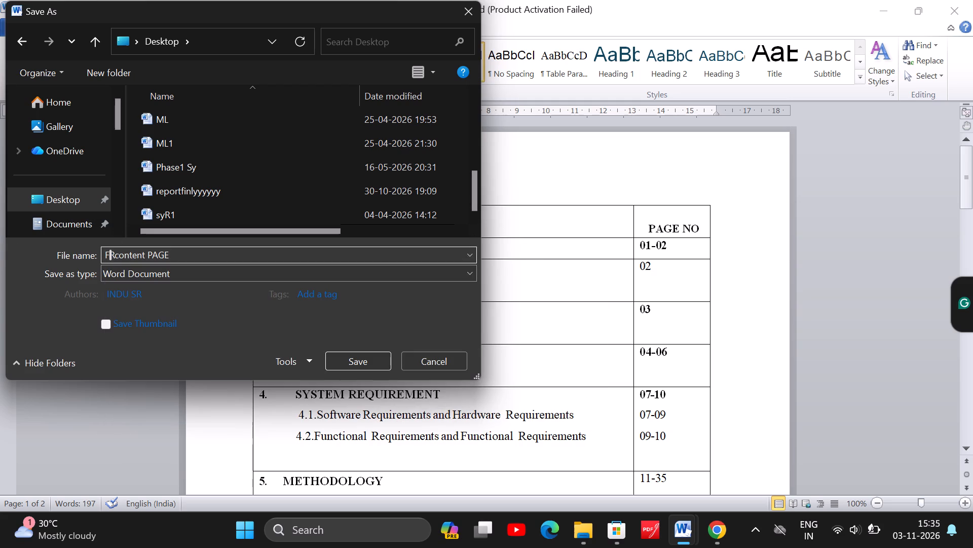
Insert a space after FR and capitalise the C of content, making the file name "FR Content PAGE".
click(421, 256)
key(Left)
key(Left)
key(Left)
key(Left)
key(Left)
key(Left)
key(Left)
key(Left)
key(Left)
key(Left)
key(Left)
key(Left)
key(space)
key(Right)
key(BackSpace)
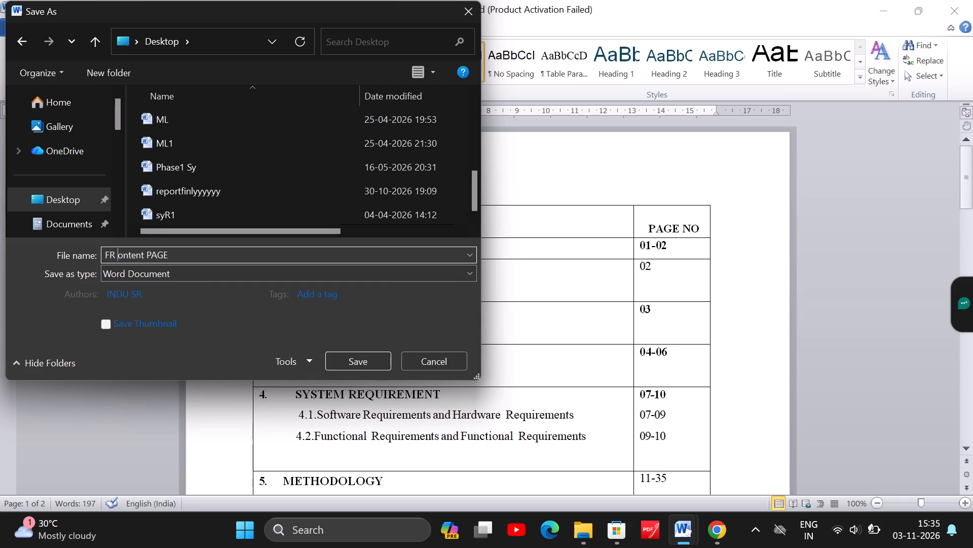
key(c)
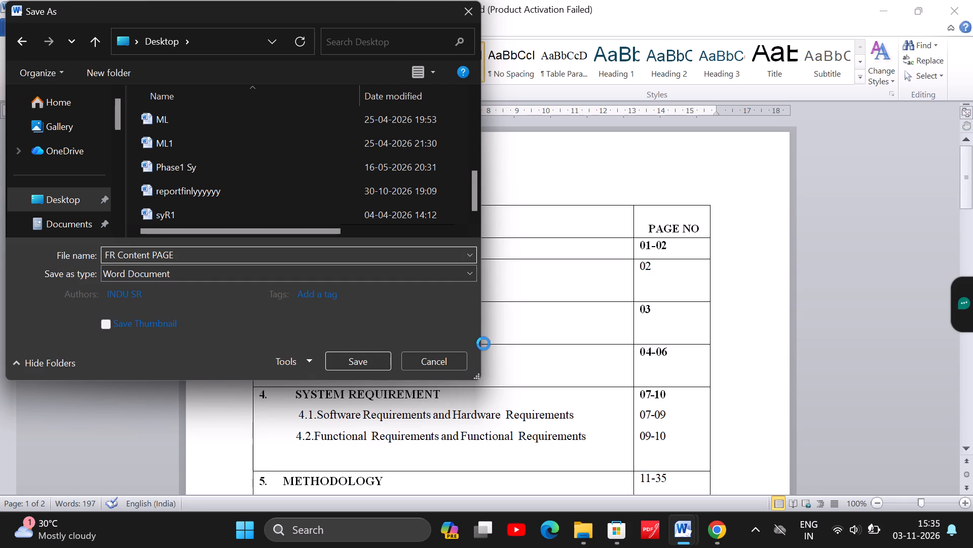
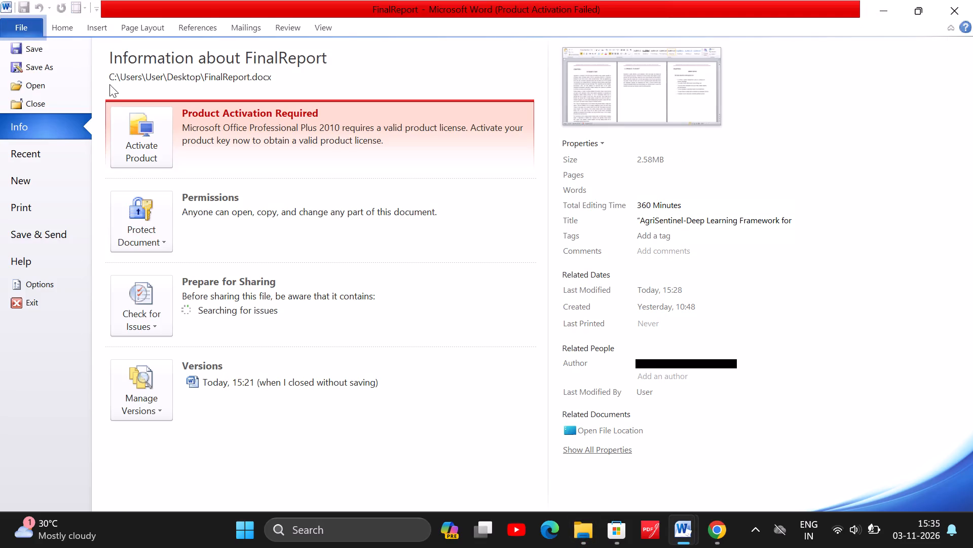
Start saving a copy of FinalReport and prefix its file name with MAJOR PROJECT, making it "MAJOR PROJECT FinalReport".
click(48, 62)
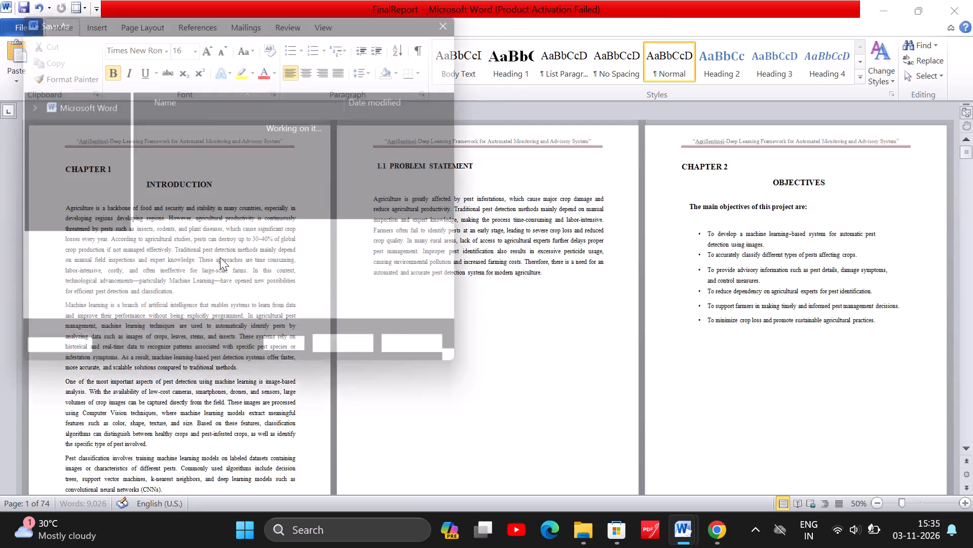
click(162, 259)
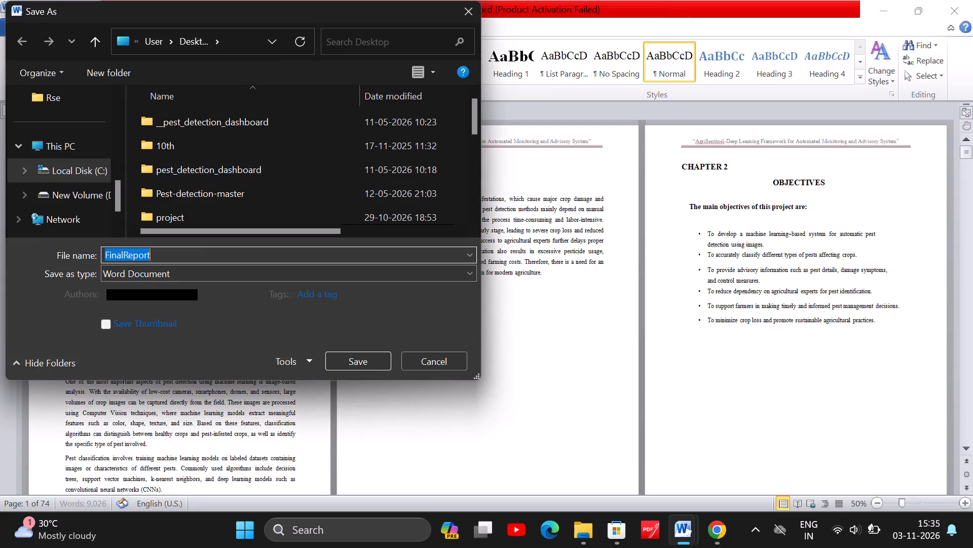
click(104, 258)
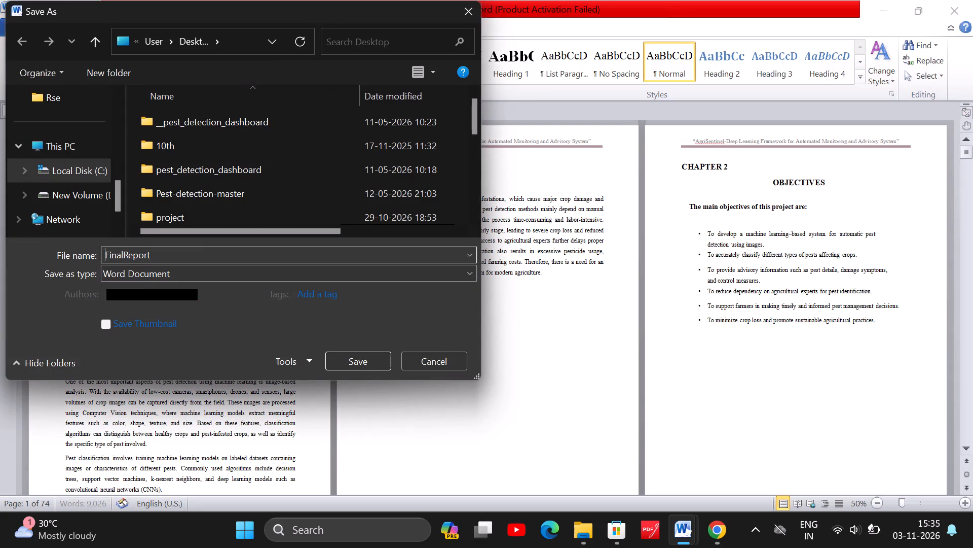
key(m)
text(AJOE)
key(space)
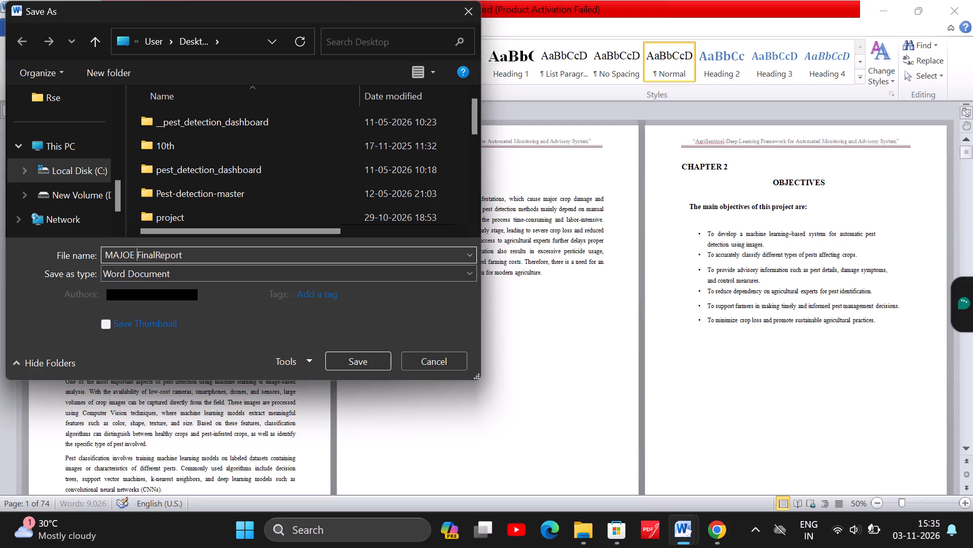
key(BackSpace)
key(BackSpace)
key(j)
key(BackSpace)
key(BackSpace)
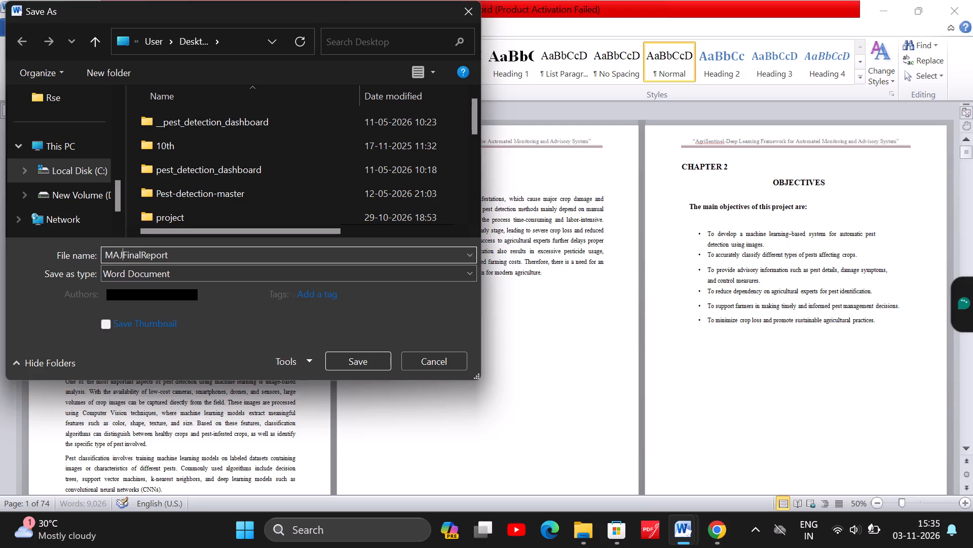
key(BackSpace)
text(JOR)
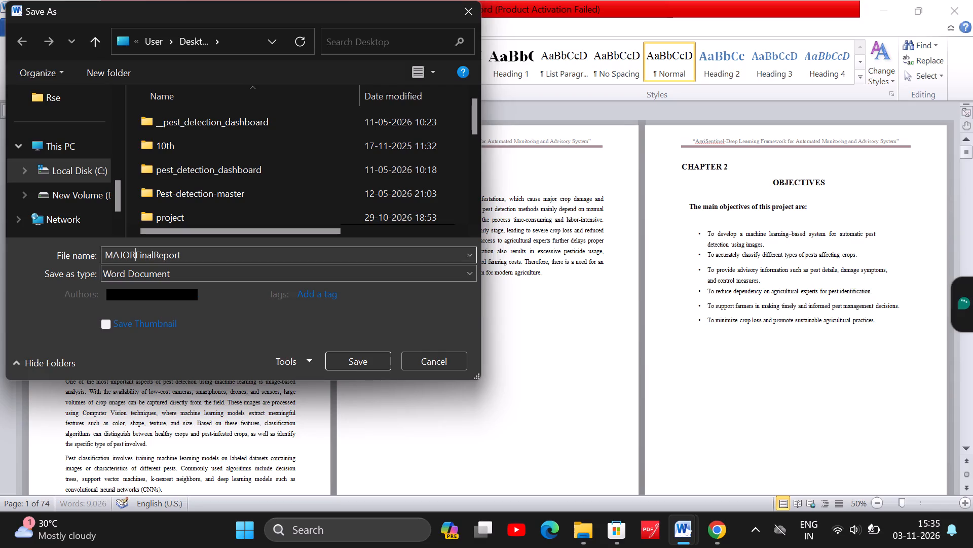
key(space)
text(PRO)
text(JE)
text(CT)
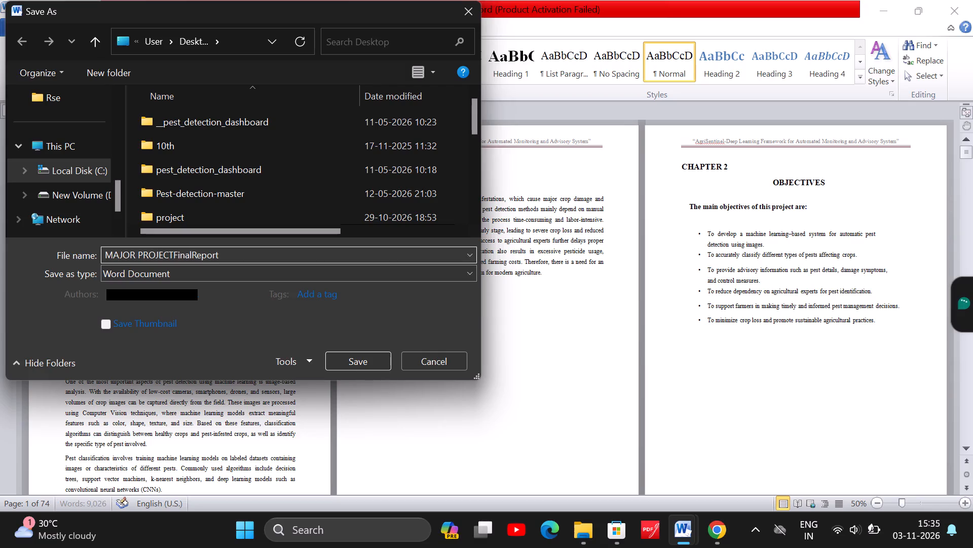
key(space)
Choose the Desktop as the destination folder and save the renamed report there.
scroll(73, 150, up, 2)
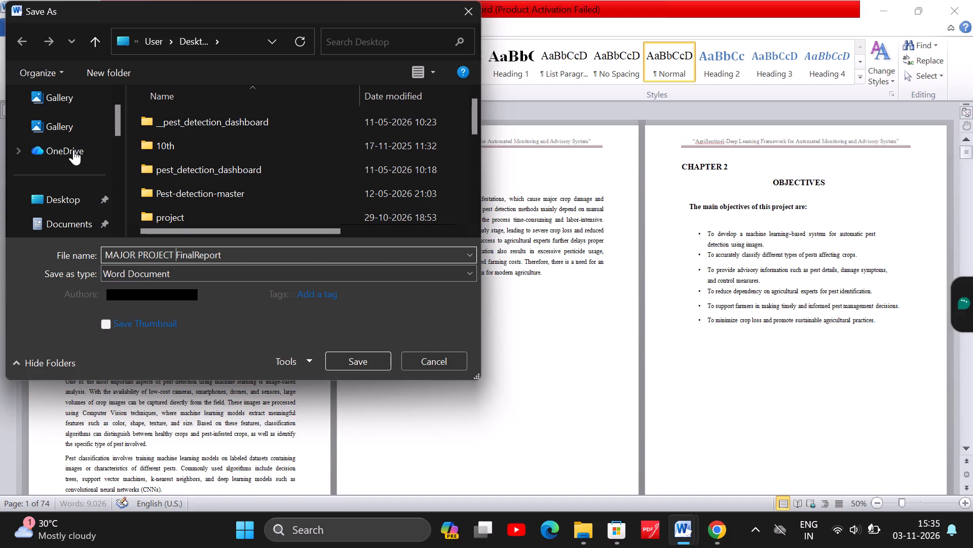
click(67, 196)
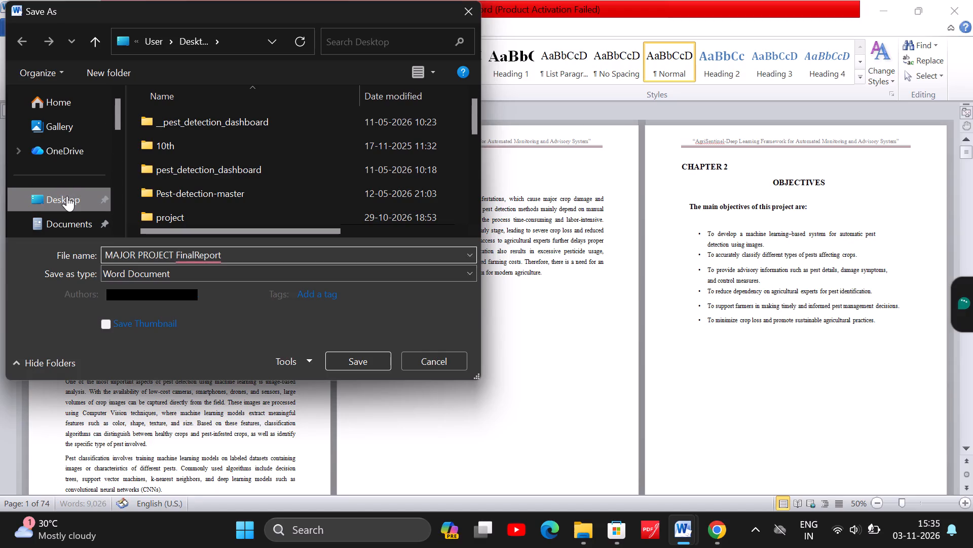
click(342, 368)
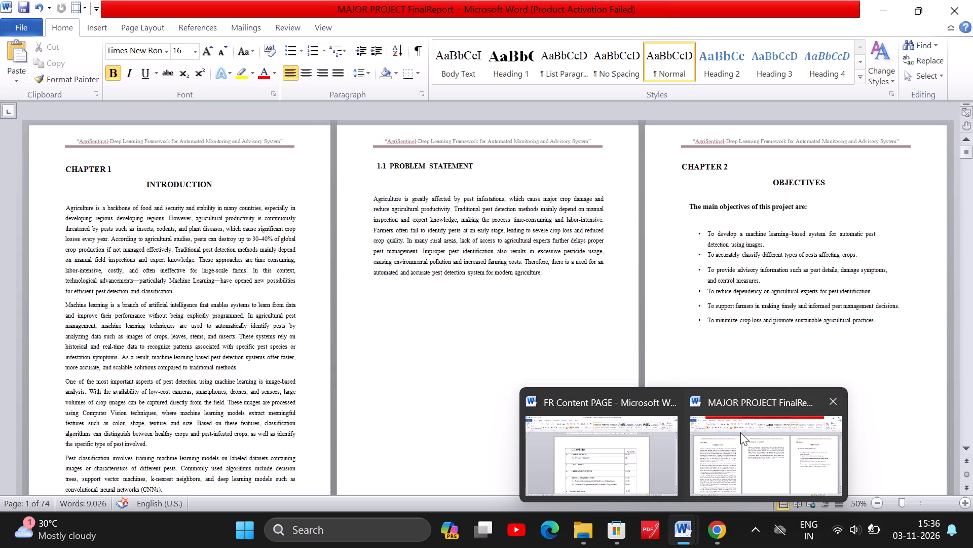
Clear the screen by minimising the report, closing the Microsoft Store window and dismissing the Explorer error message.
click(740, 432)
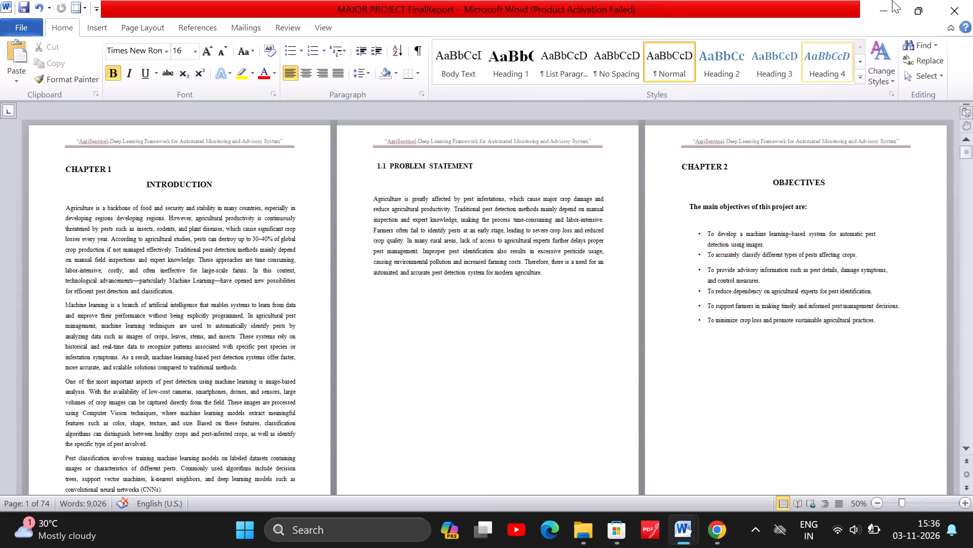
click(886, 7)
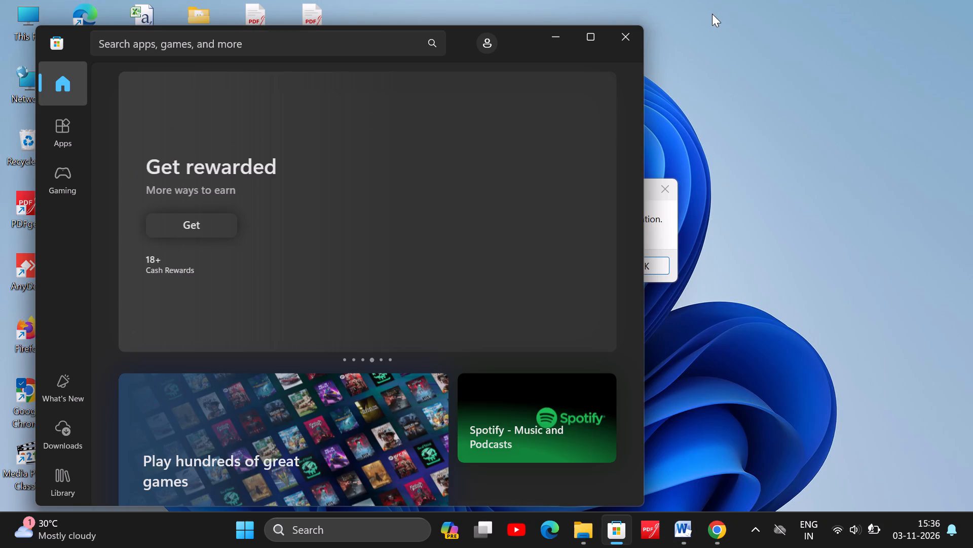
click(620, 38)
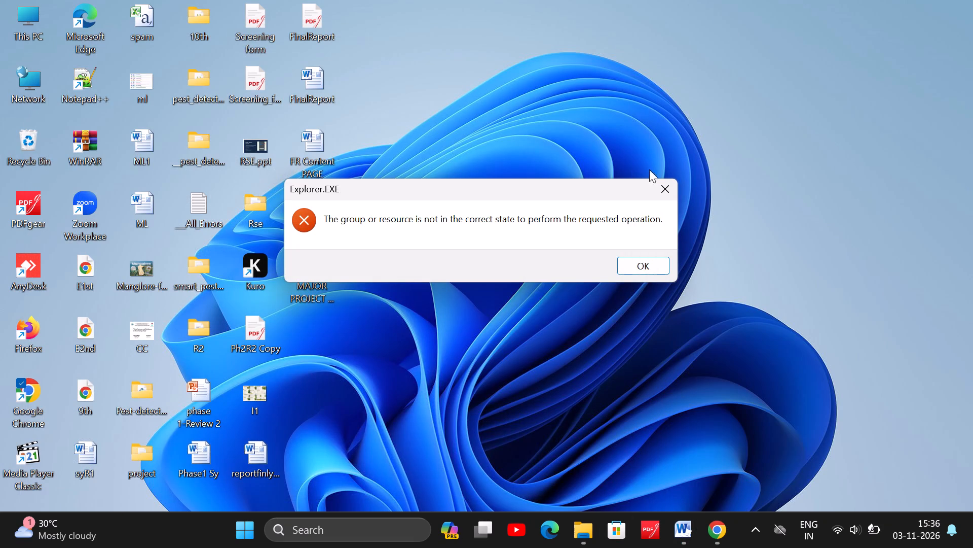
click(656, 190)
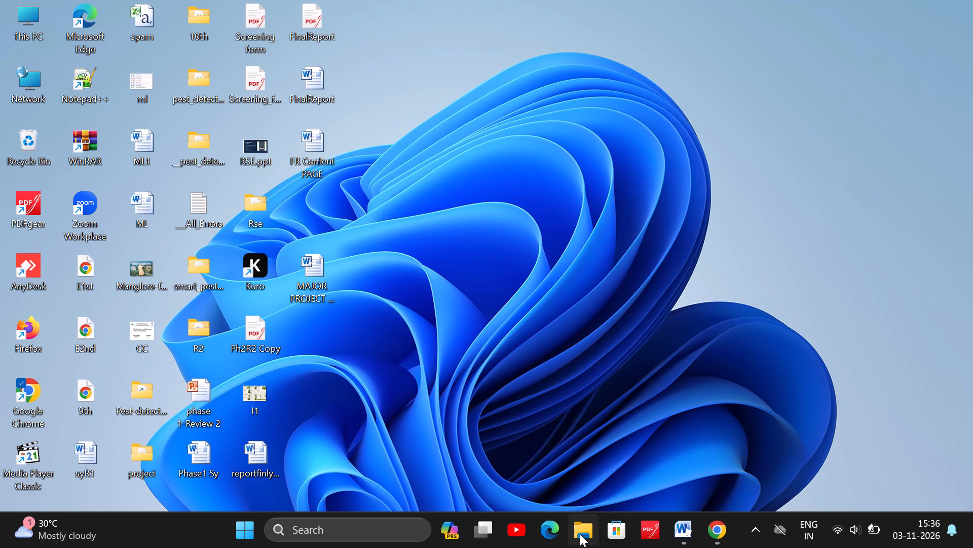
Open the "rpppp fornt page" document from the Downloads folder and maximise its window.
click(583, 458)
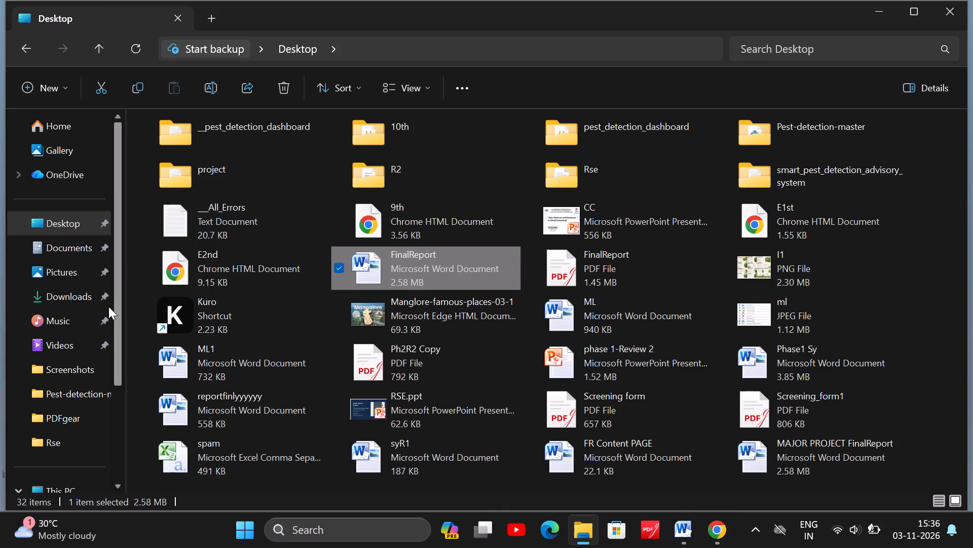
double_click(87, 299)
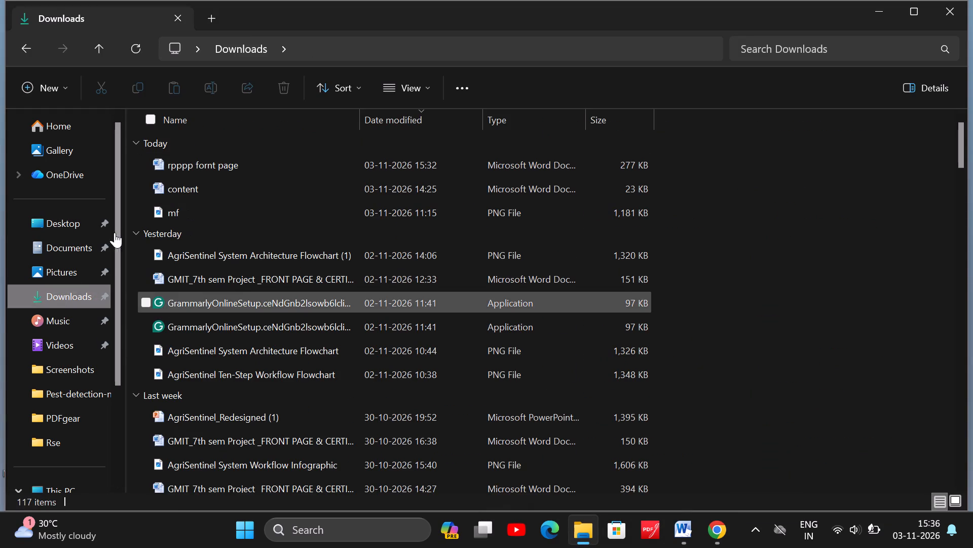
double_click(194, 160)
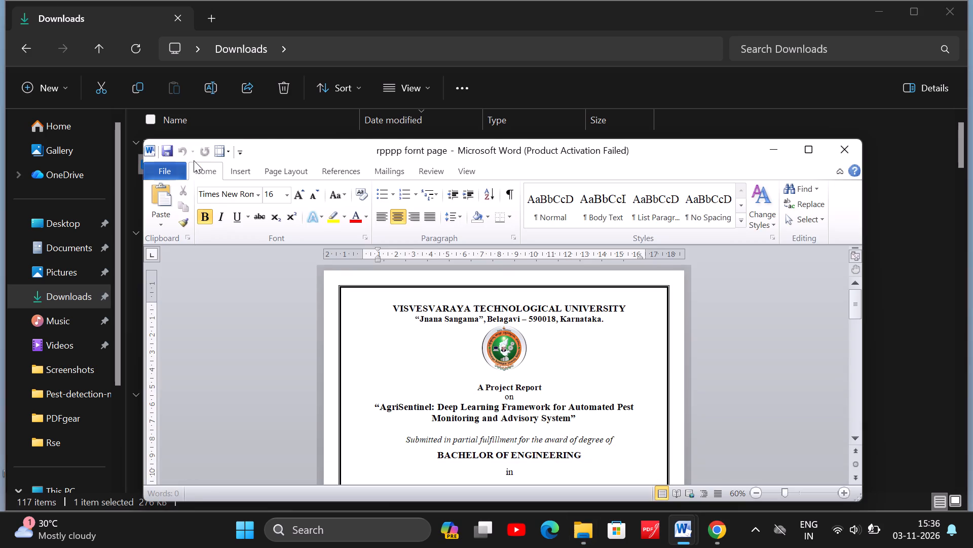
click(806, 151)
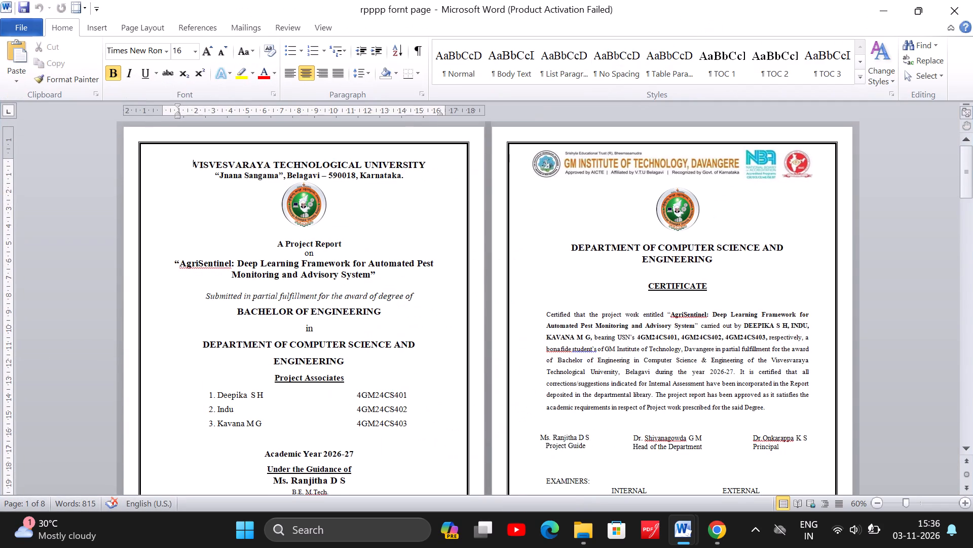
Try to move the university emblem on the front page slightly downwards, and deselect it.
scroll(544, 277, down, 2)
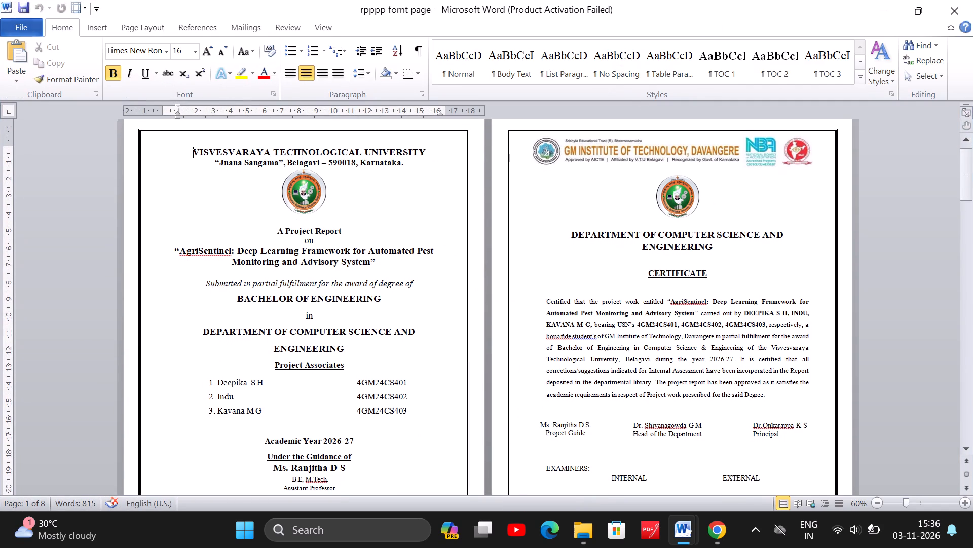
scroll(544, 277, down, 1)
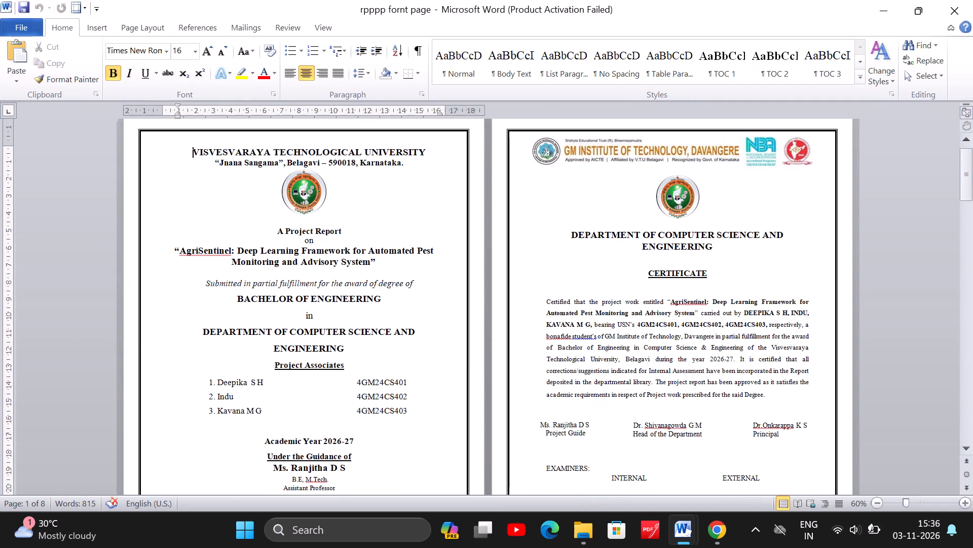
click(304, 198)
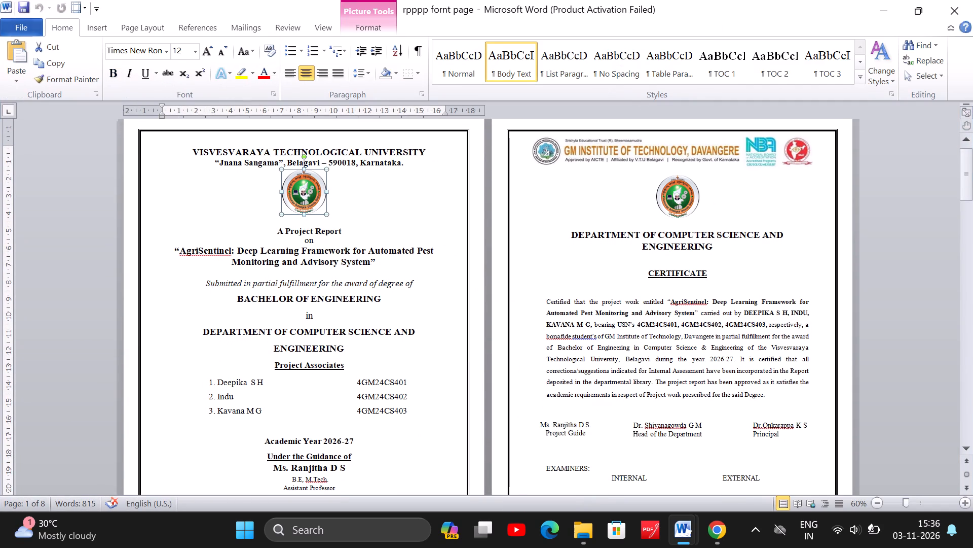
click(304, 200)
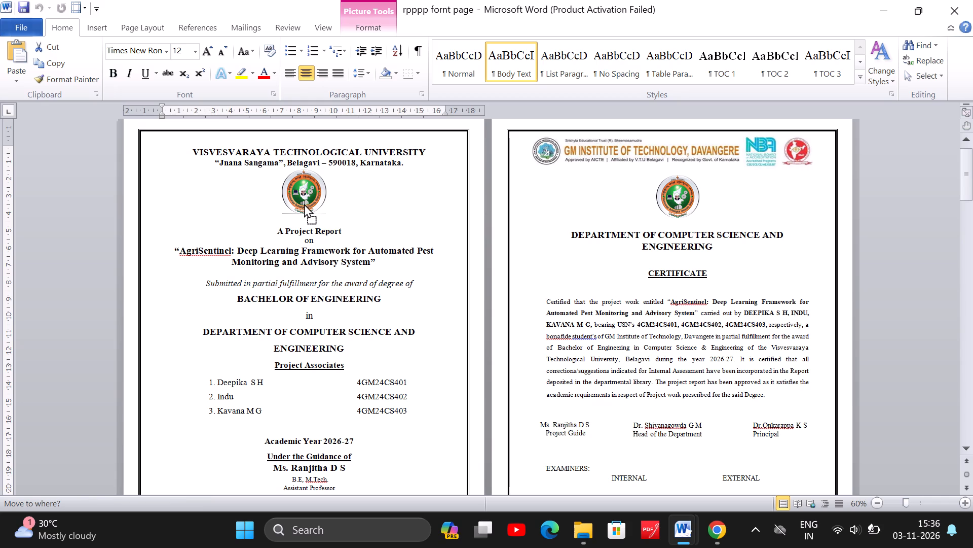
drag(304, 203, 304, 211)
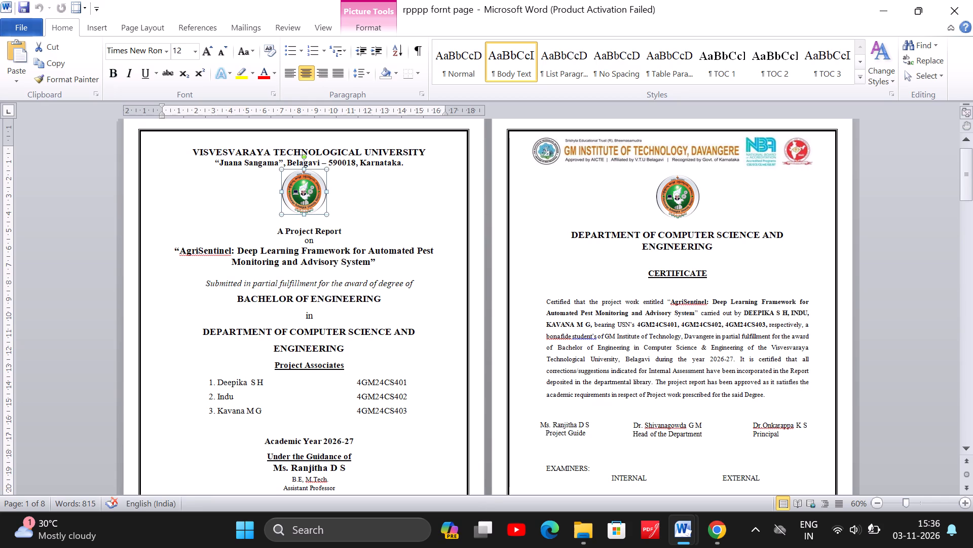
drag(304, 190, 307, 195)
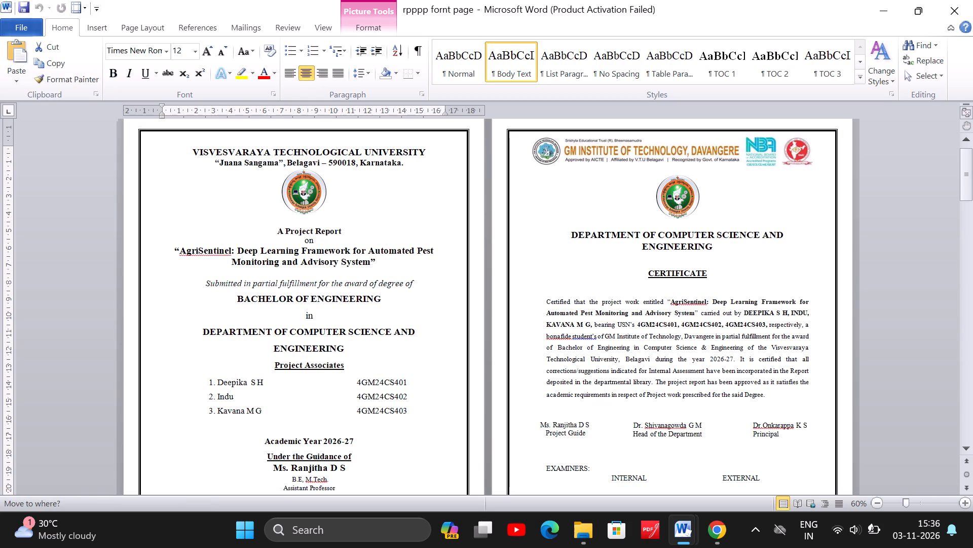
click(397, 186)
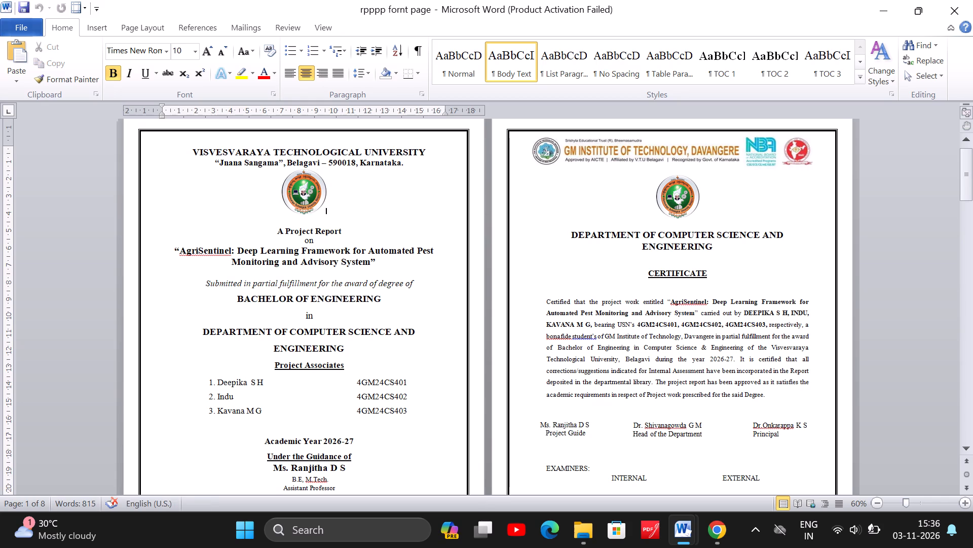
Insert a space between "bonafide" and "student's" in the certificate paragraph on page 2.
scroll(653, 237, down, 1)
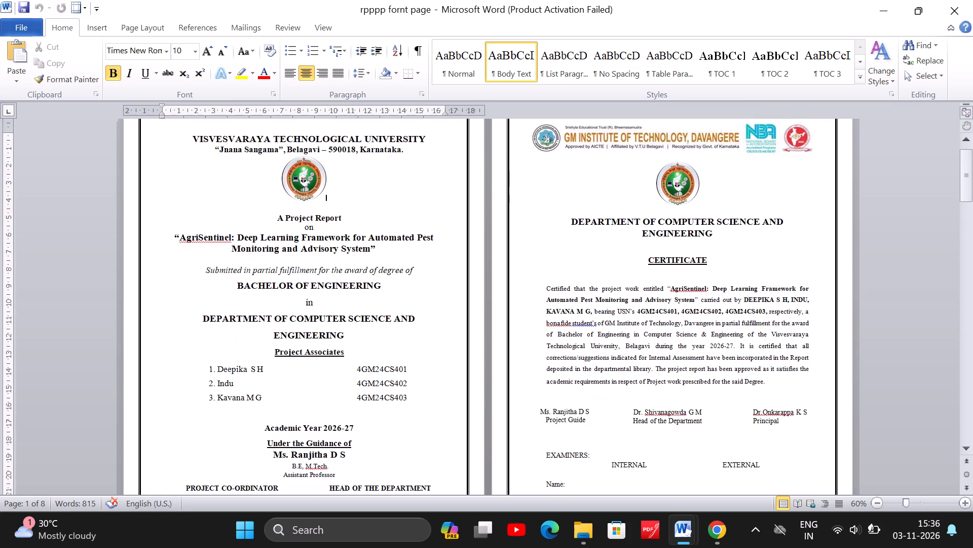
scroll(653, 237, down, 2)
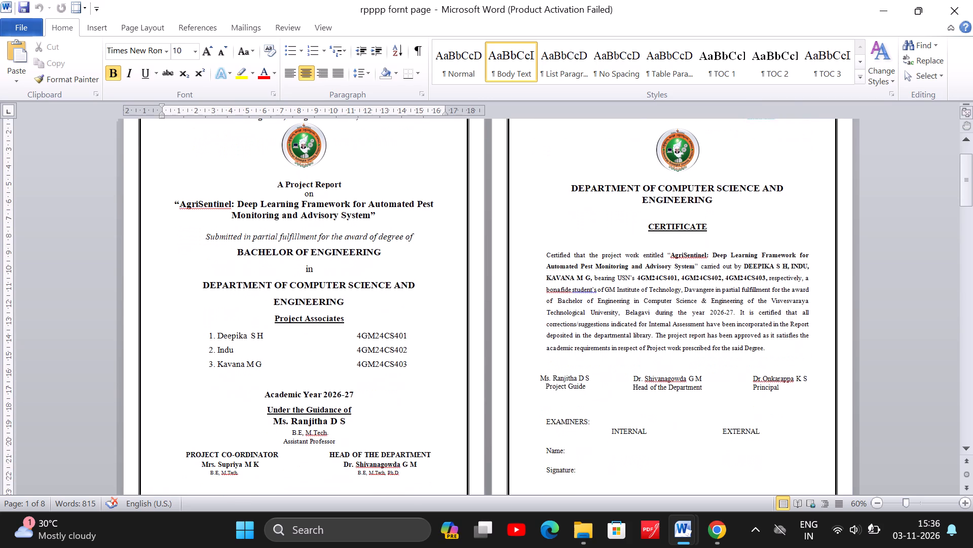
scroll(653, 237, down, 1)
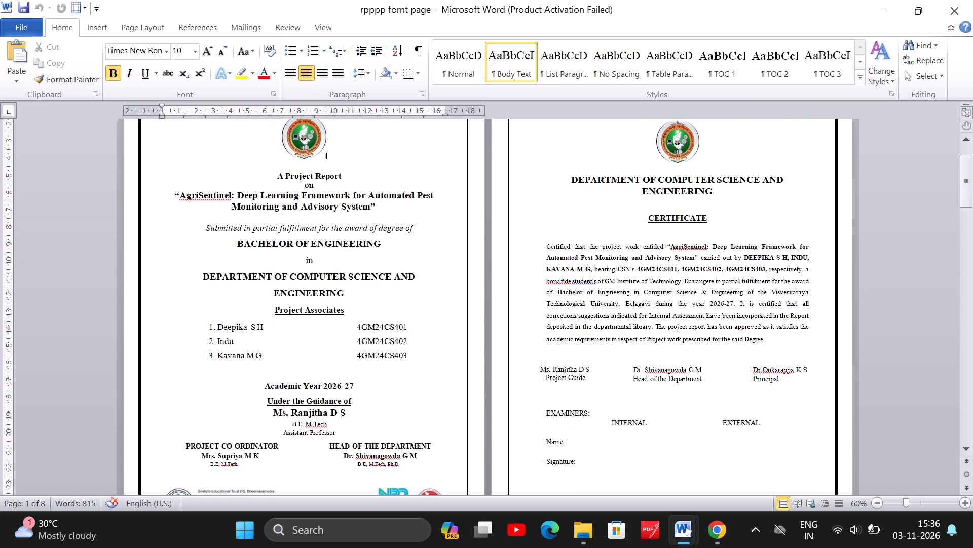
scroll(653, 237, down, 2)
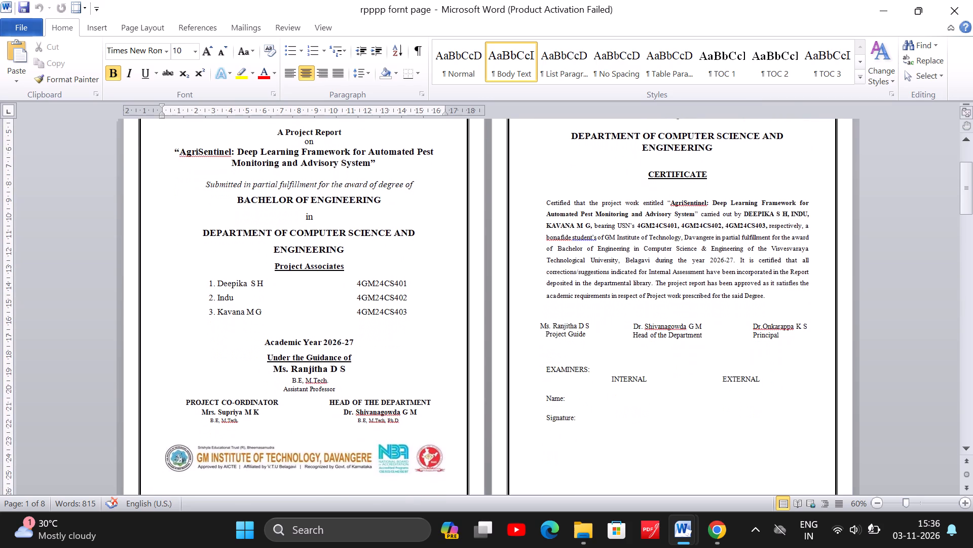
click(570, 240)
key(space)
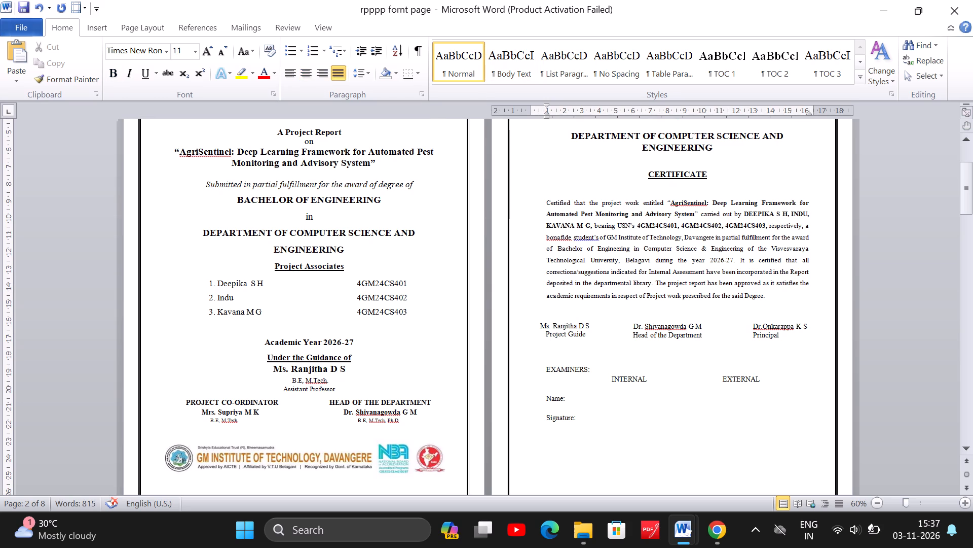
Review the remaining front pages, from the certificate through the declaration, acknowledgment, lists of figures and abbreviations, to the abstract.
scroll(607, 313, down, 2)
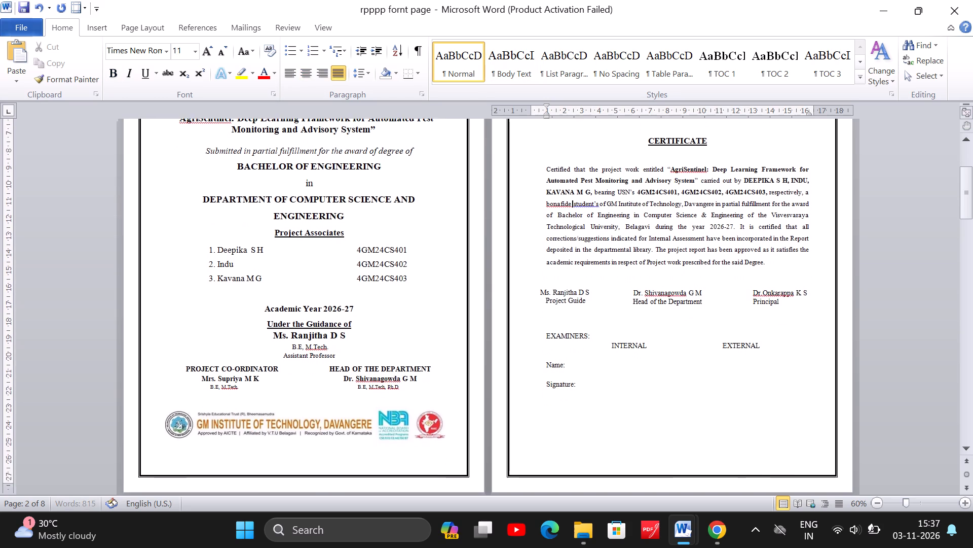
scroll(607, 313, down, 6)
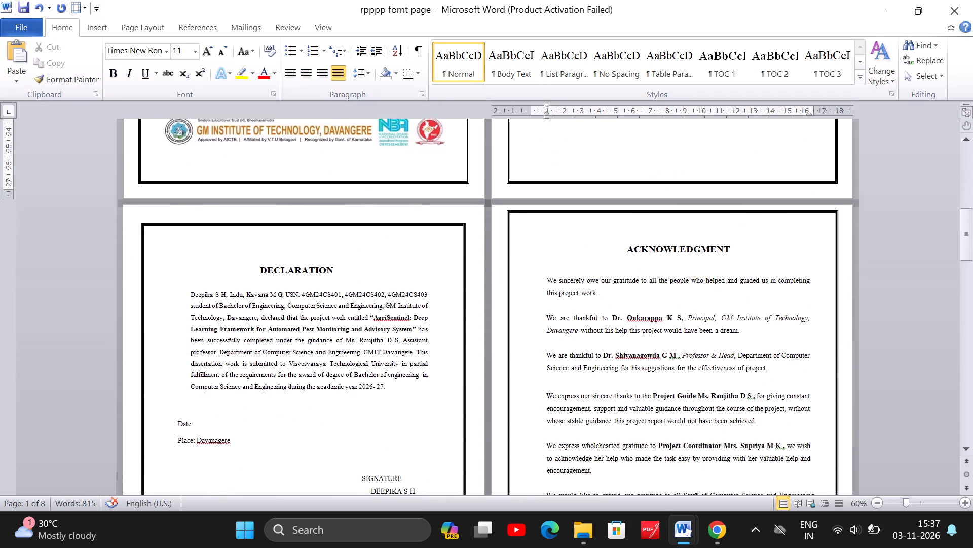
scroll(607, 313, down, 2)
scroll(607, 313, up, 1)
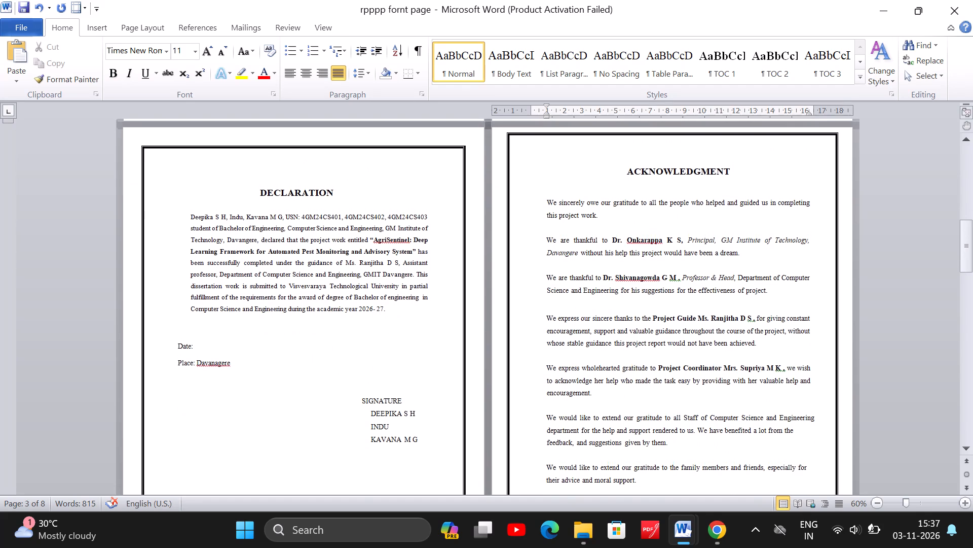
scroll(607, 313, down, 2)
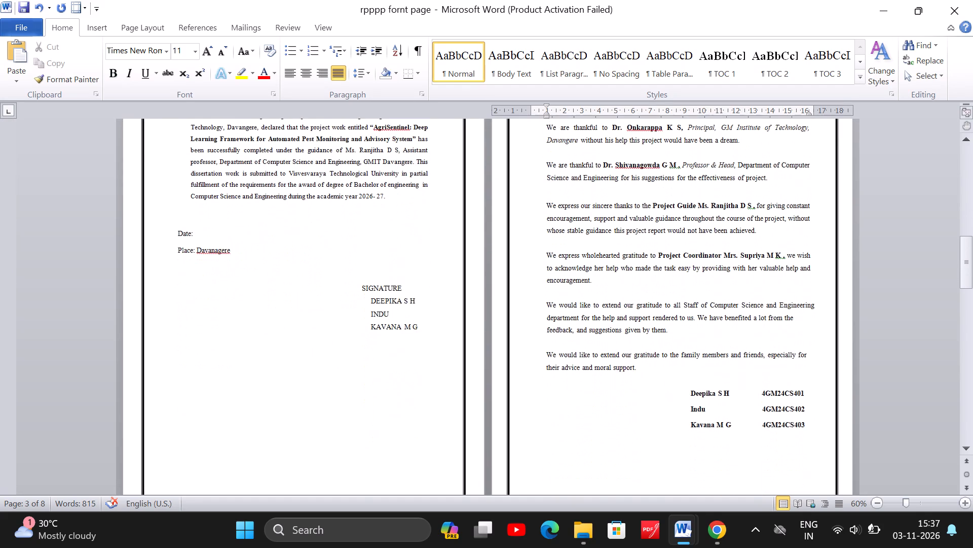
scroll(607, 313, down, 1)
click(607, 313)
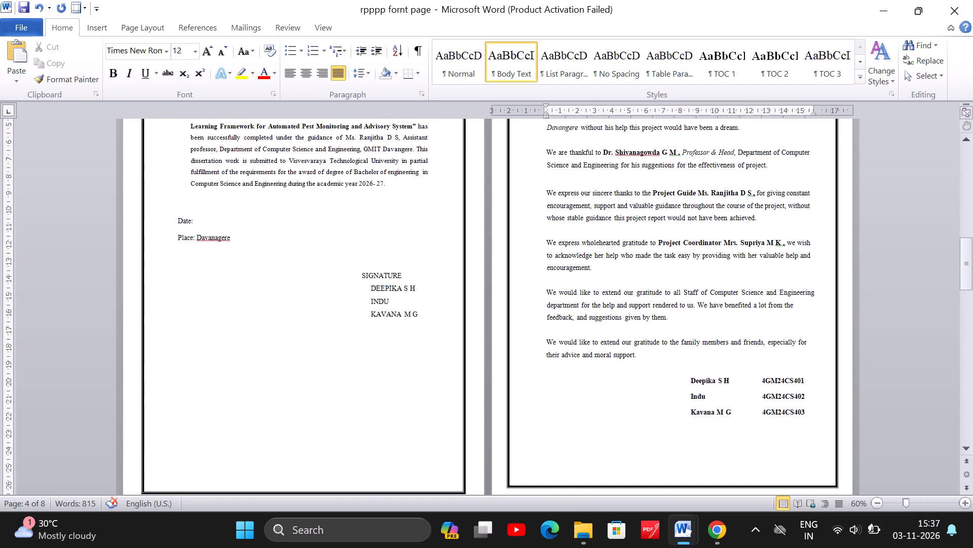
scroll(607, 313, down, 8)
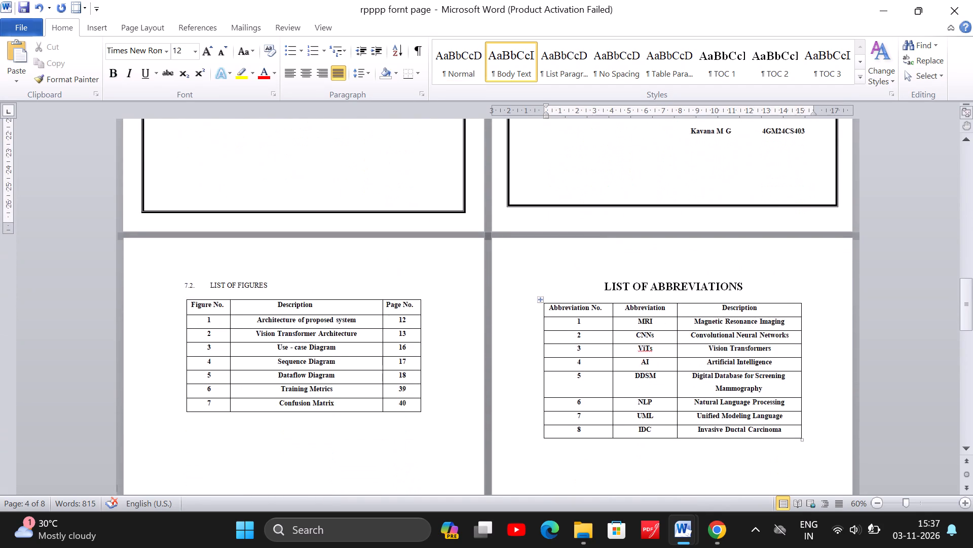
scroll(607, 313, down, 6)
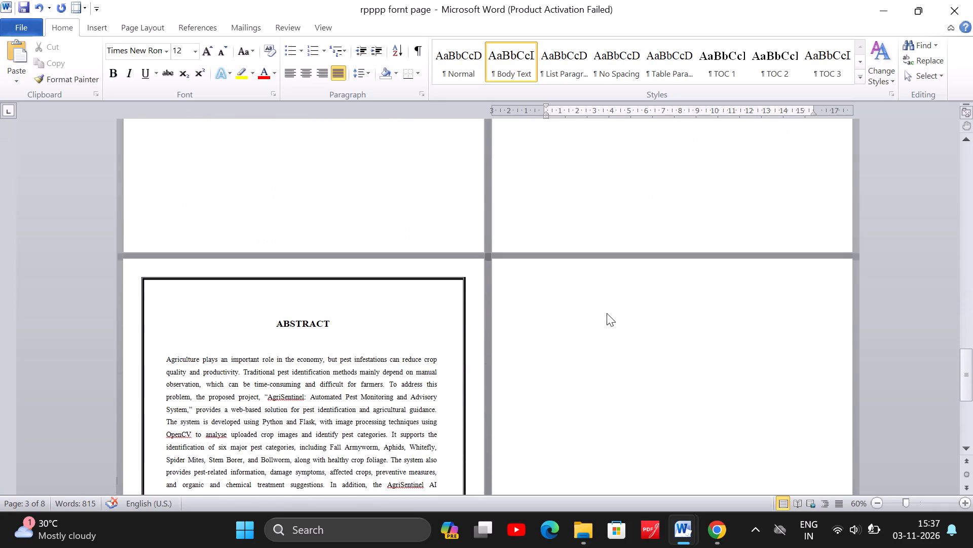
scroll(607, 313, down, 1)
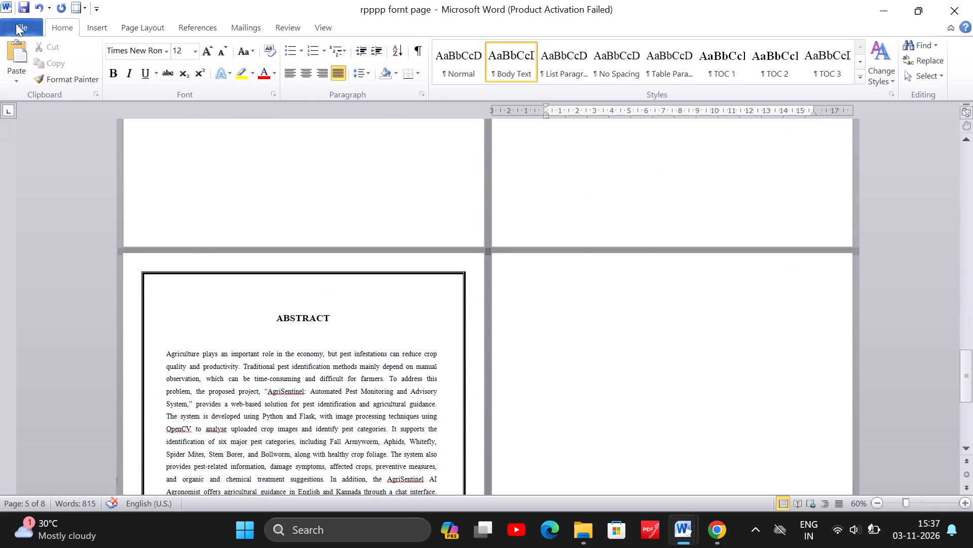
Save a copy of the front pages document to the Desktop under the name "MP fornt page".
click(16, 23)
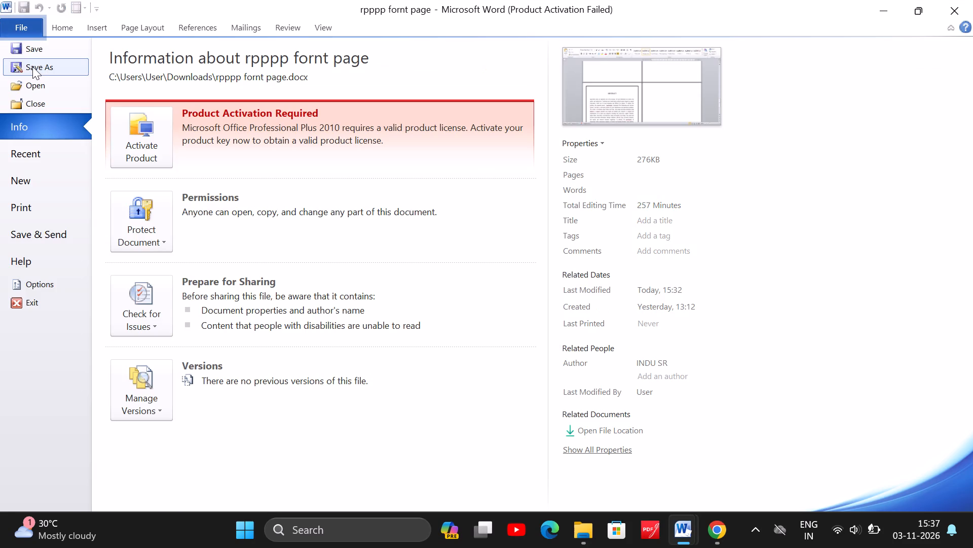
click(32, 66)
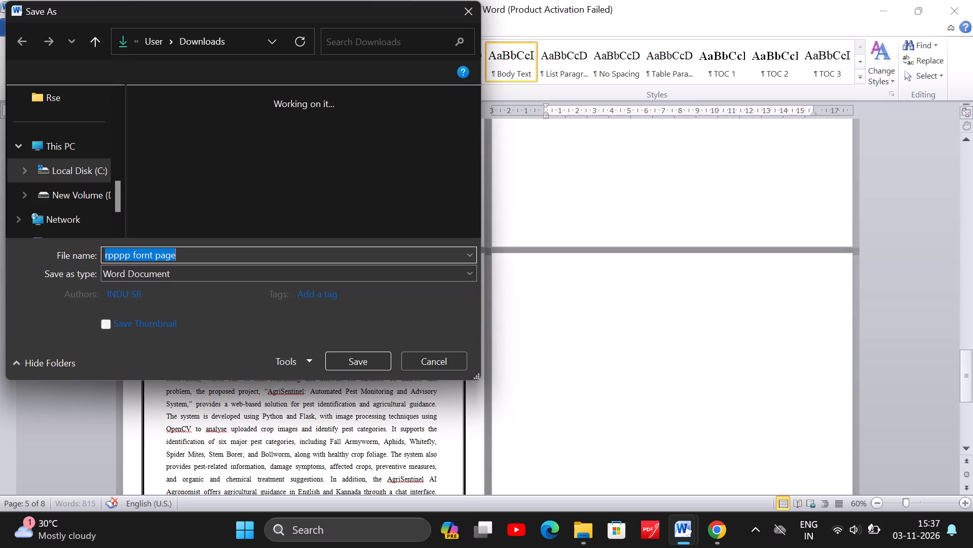
click(130, 260)
key(BackSpace)
key(BackSpace)
key(BackSpace)
key(BackSpace)
key(BackSpace)
key(BackSpace)
key(BackSpace)
key(BackSpace)
key(BackSpace)
key(BackSpace)
key(BackSpace)
key(BackSpace)
key(BackSpace)
key(BackSpace)
key(BackSpace)
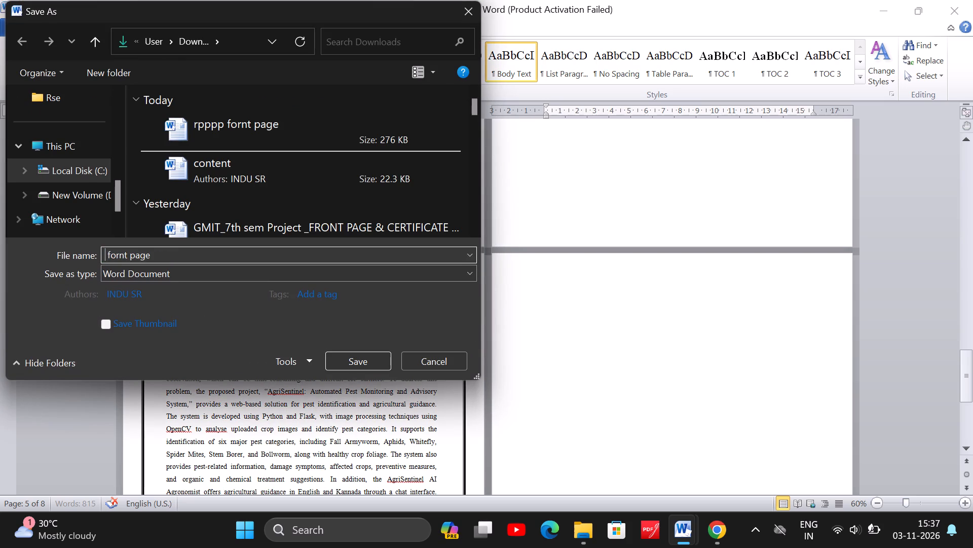
key(shift+m)
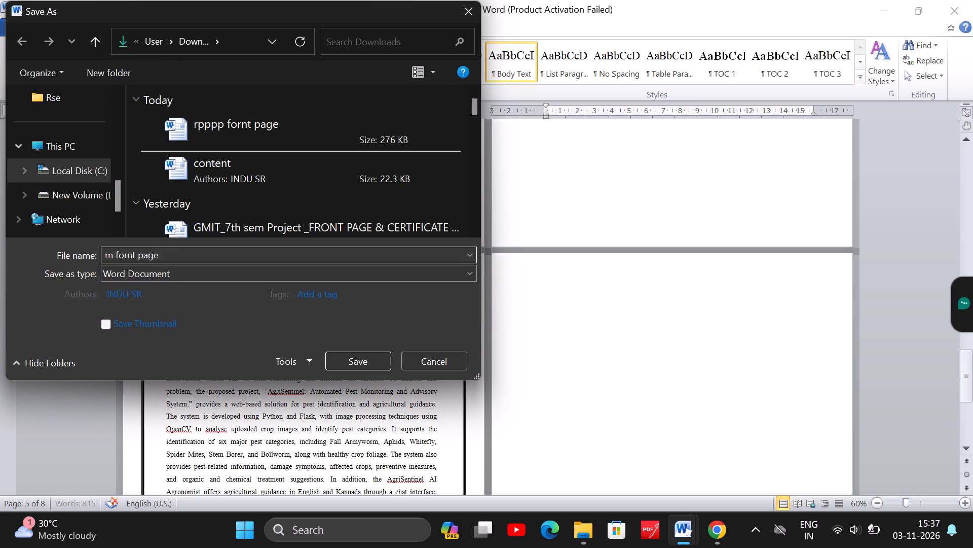
key(BackSpace)
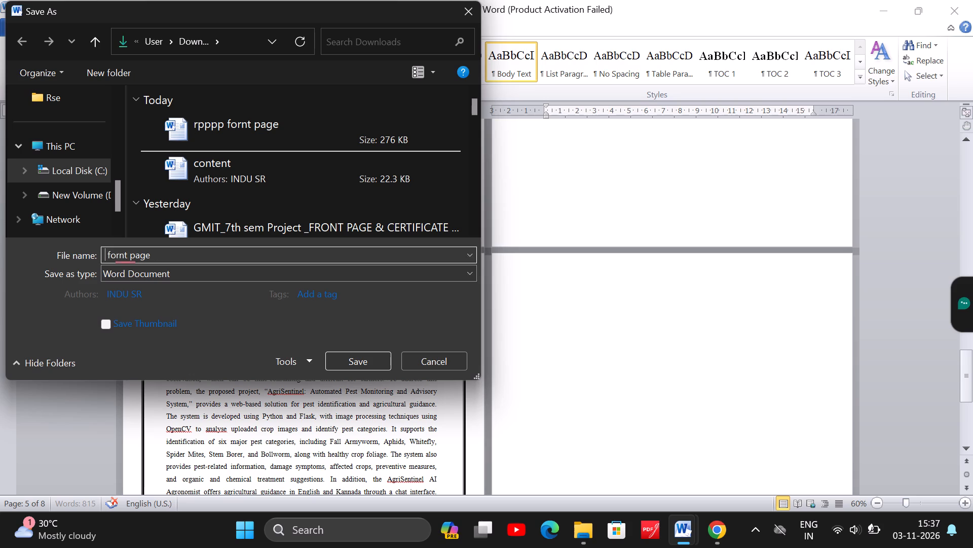
key(m)
key(p)
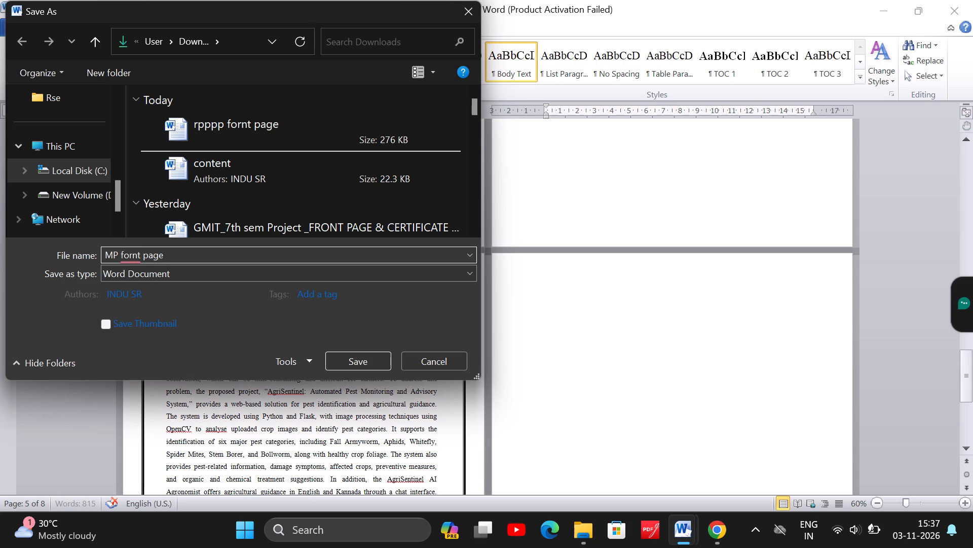
key(Right)
scroll(86, 151, up, 6)
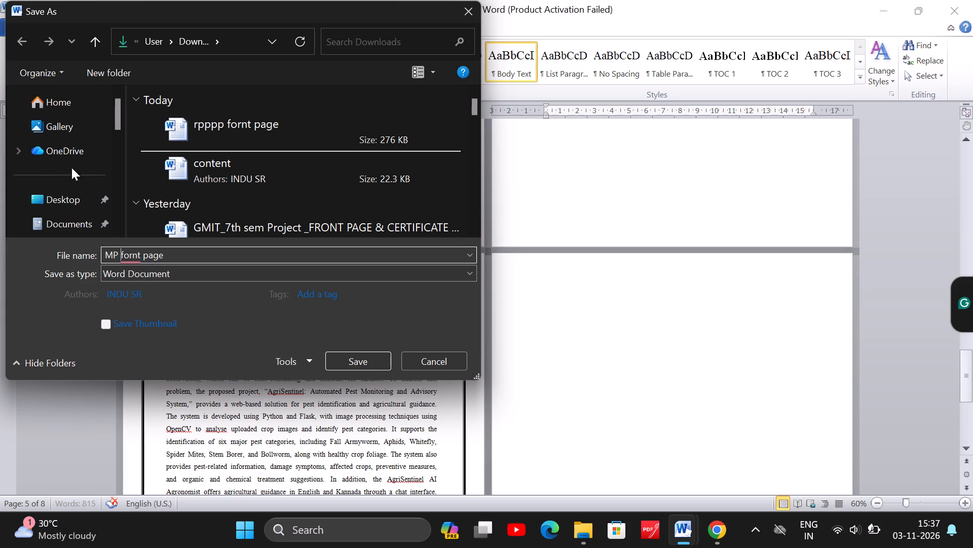
click(71, 199)
double_click(71, 199)
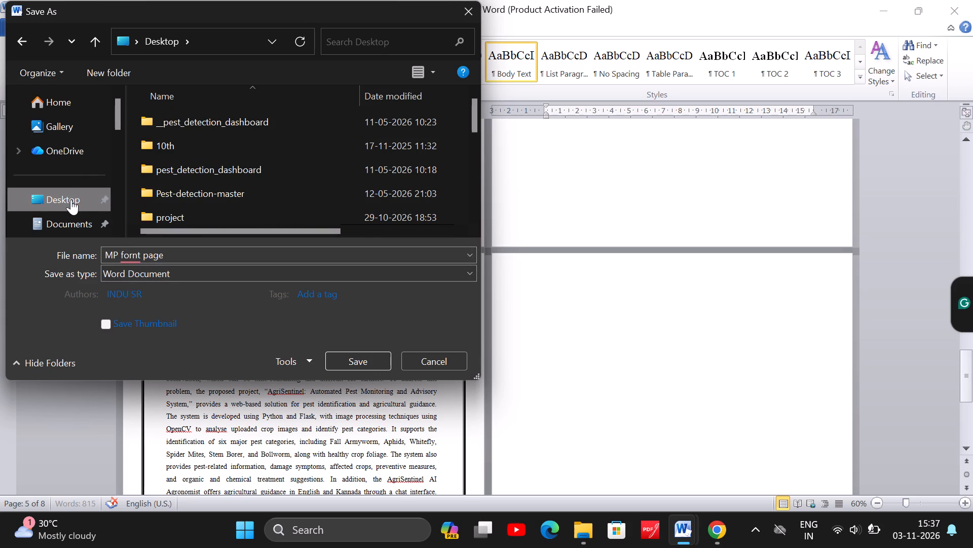
Save the front pages document to the Desktop as a Word document named "MP fornt page".
click(354, 365)
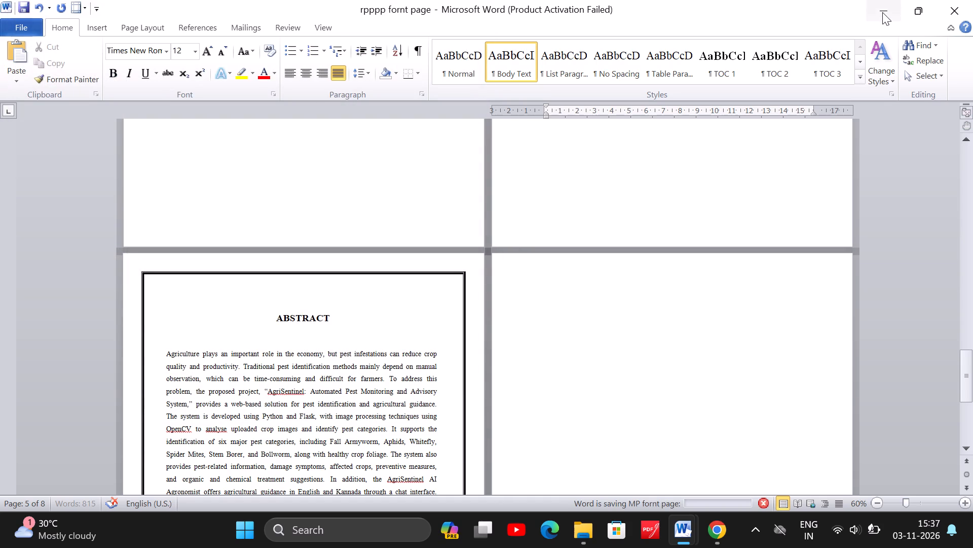
Switch to the desktop and copy the "FR Content PAGE", "MP fornt page" and "MAJOR PROJECT ..." Word files together.
click(882, 12)
click(882, 12)
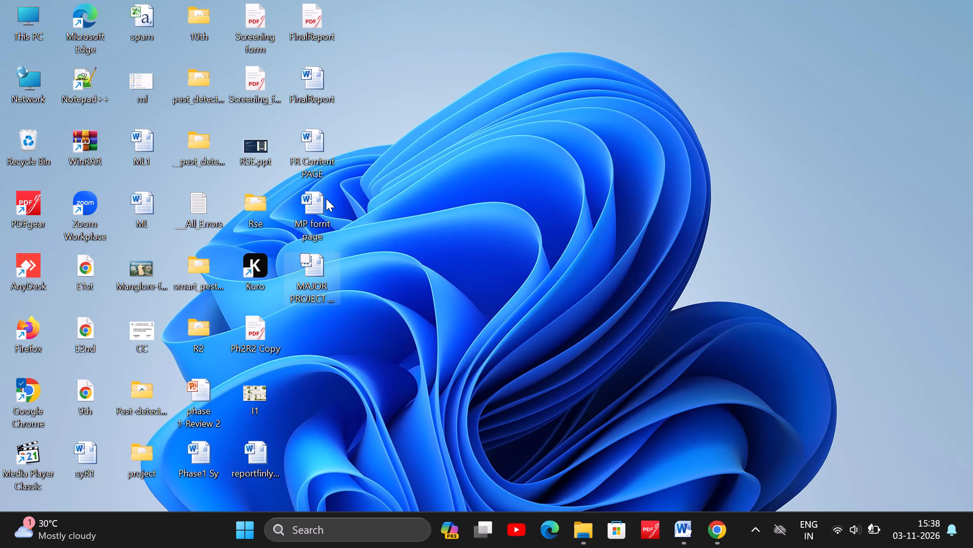
click(301, 131)
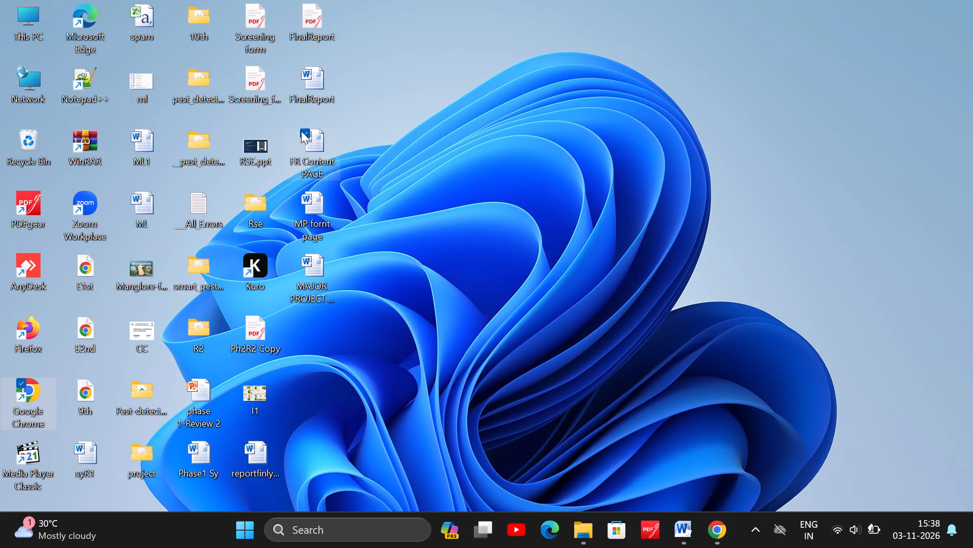
click(301, 194)
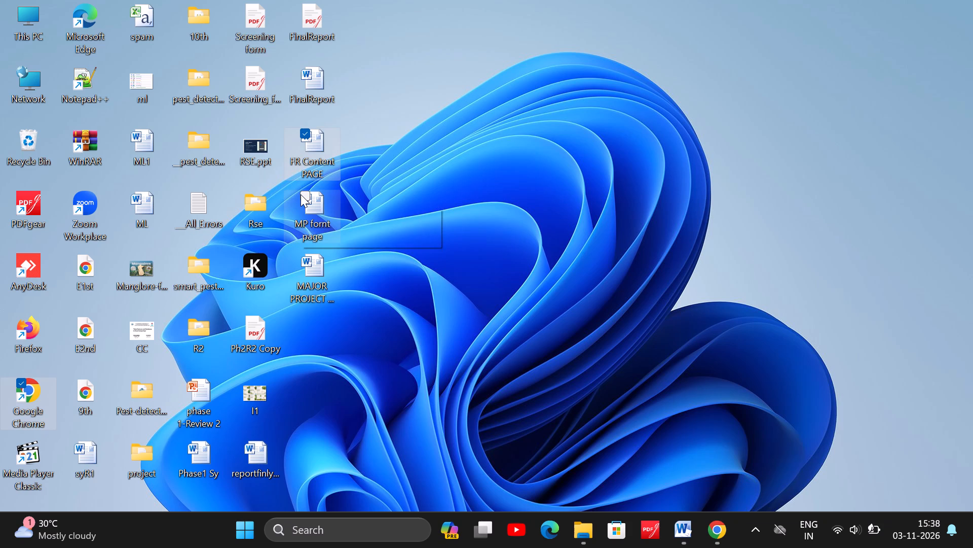
click(303, 257)
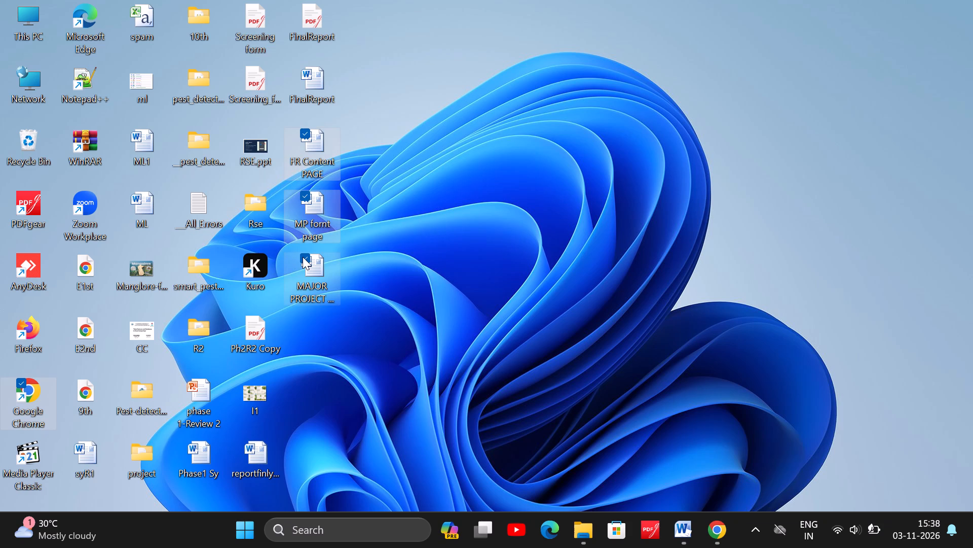
key(ctrl+c)
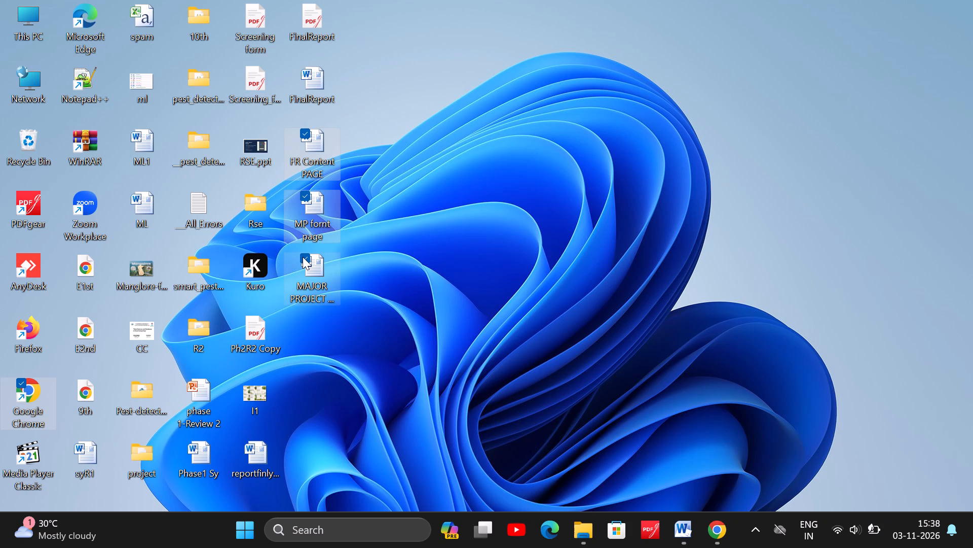
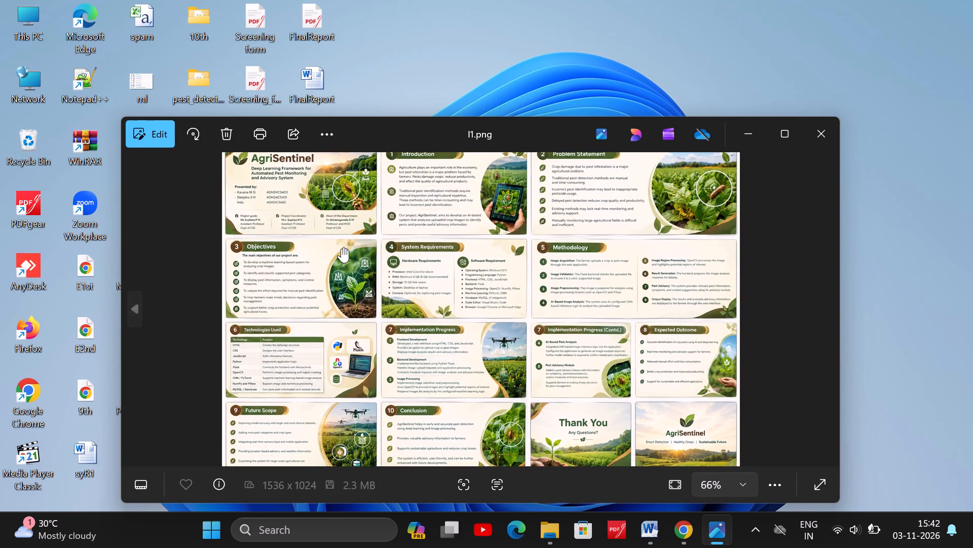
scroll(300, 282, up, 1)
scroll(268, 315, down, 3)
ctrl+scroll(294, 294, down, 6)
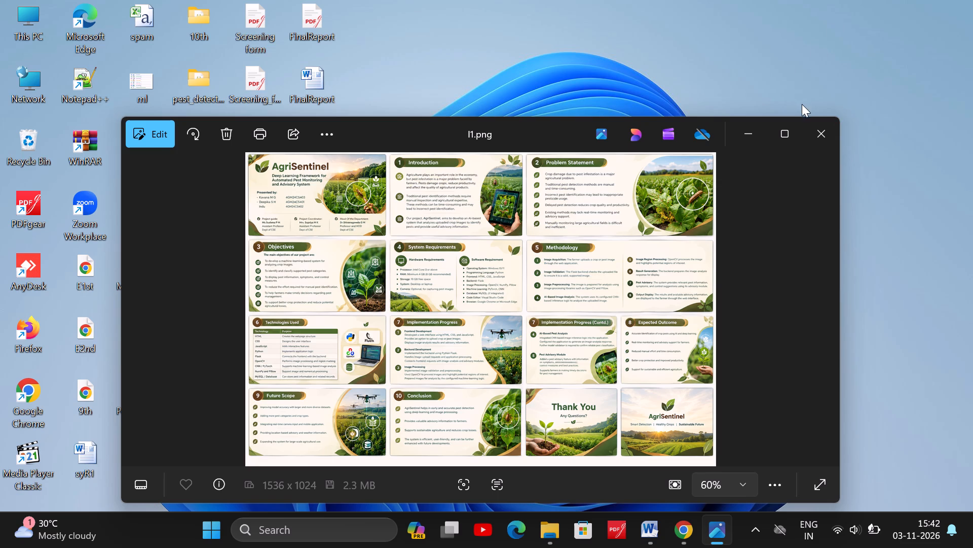
Close the AgriSentinel slide overview image and the Downloads folder window to return to the desktop.
click(811, 130)
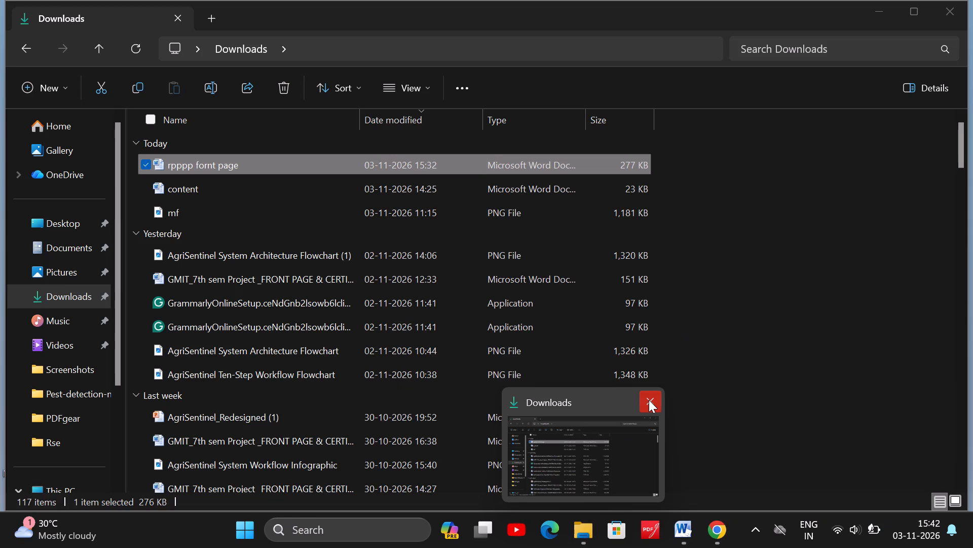
click(649, 400)
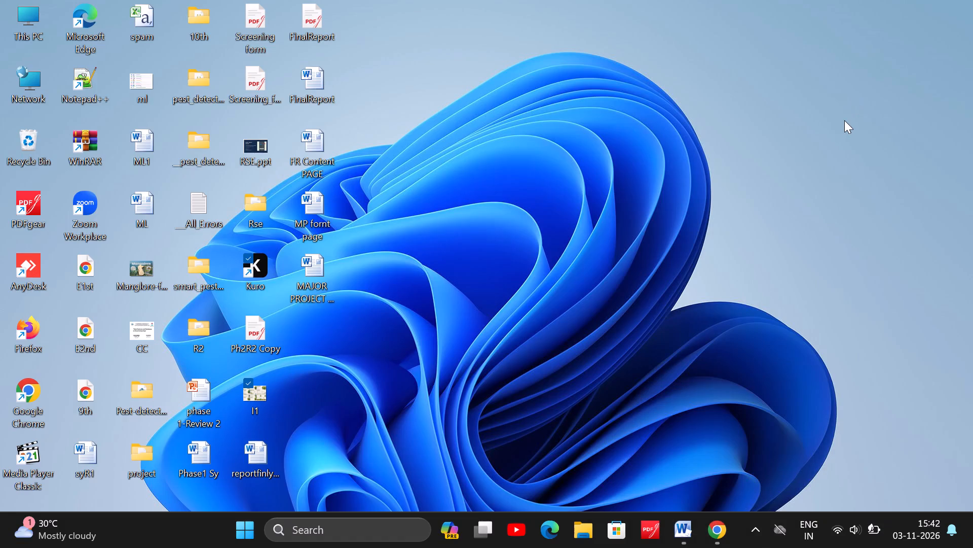
click(844, 120)
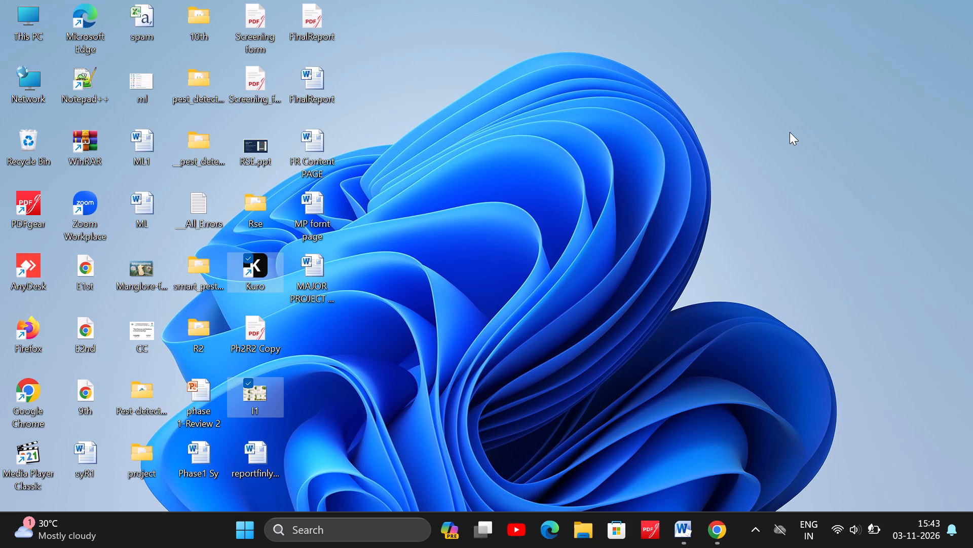
Refresh the desktop.
right_click(725, 312)
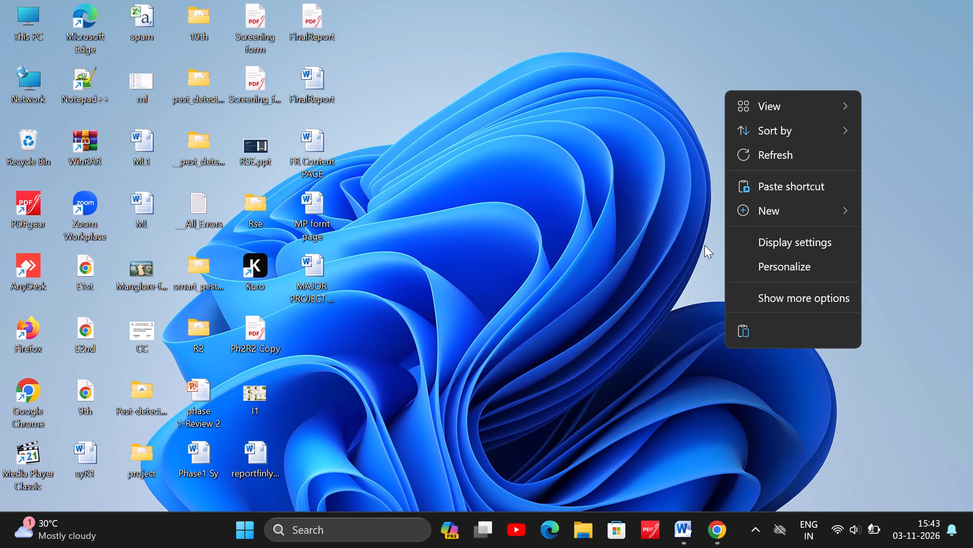
click(783, 159)
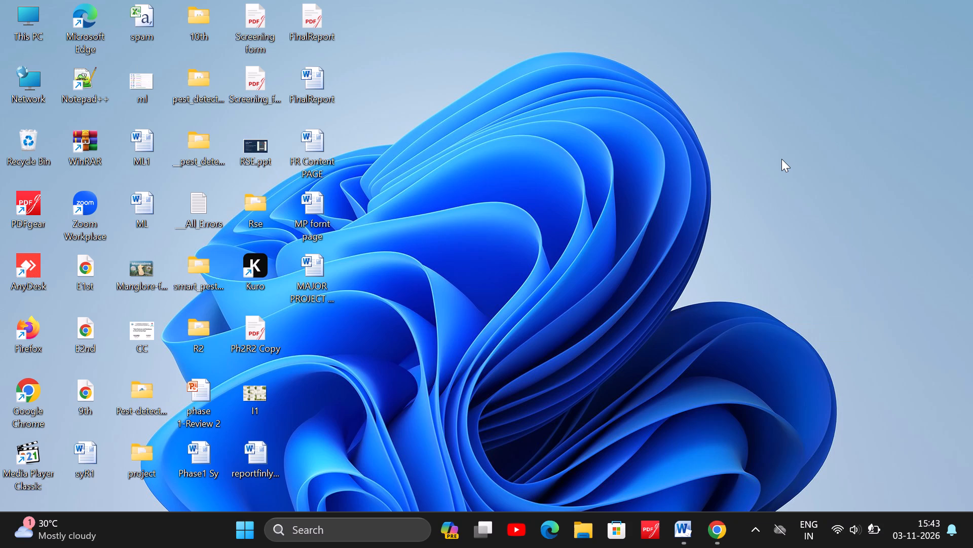
right_click(781, 159)
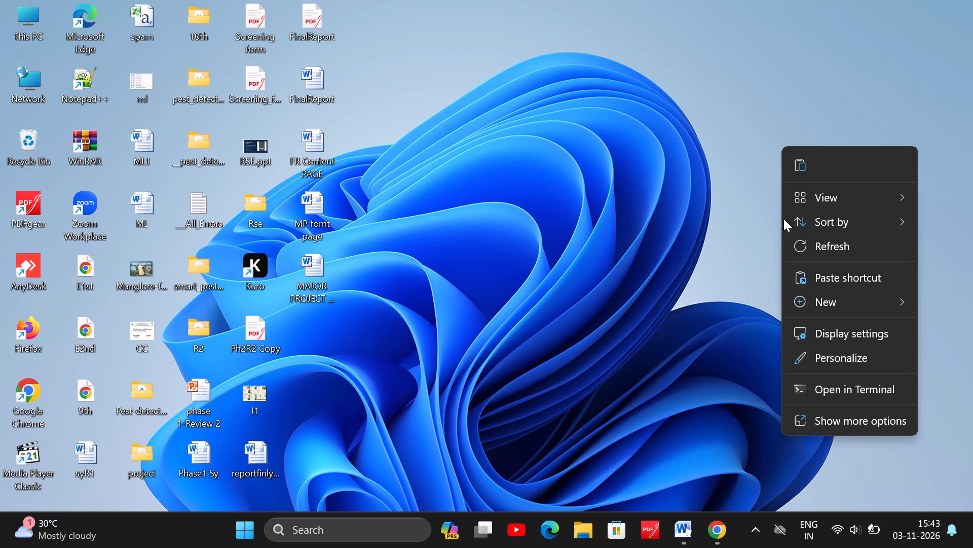